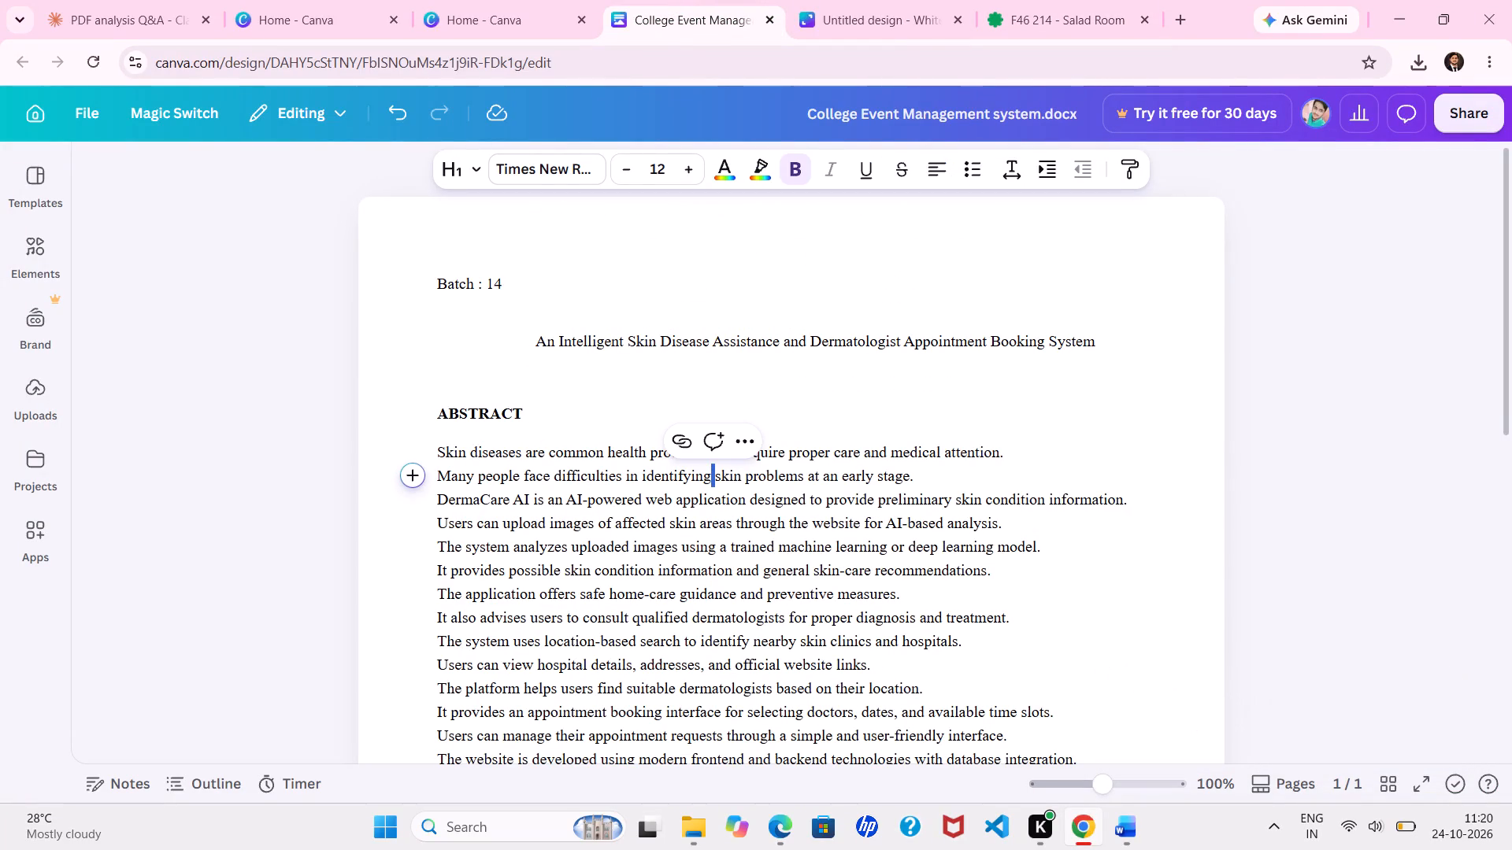
key("ctrl+a")
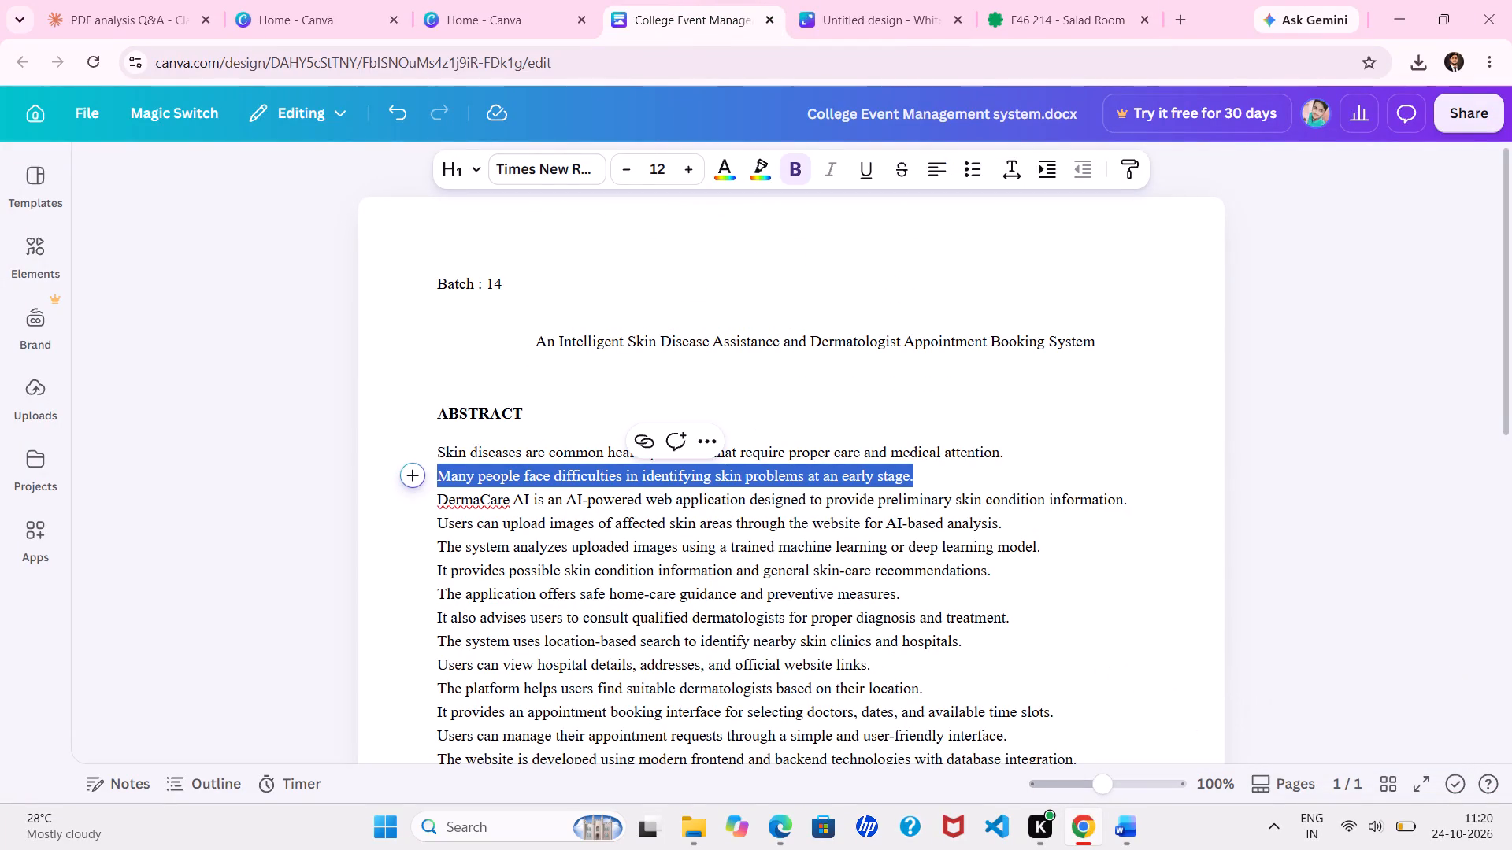
left_click_drag(435, 445, 951, 741)
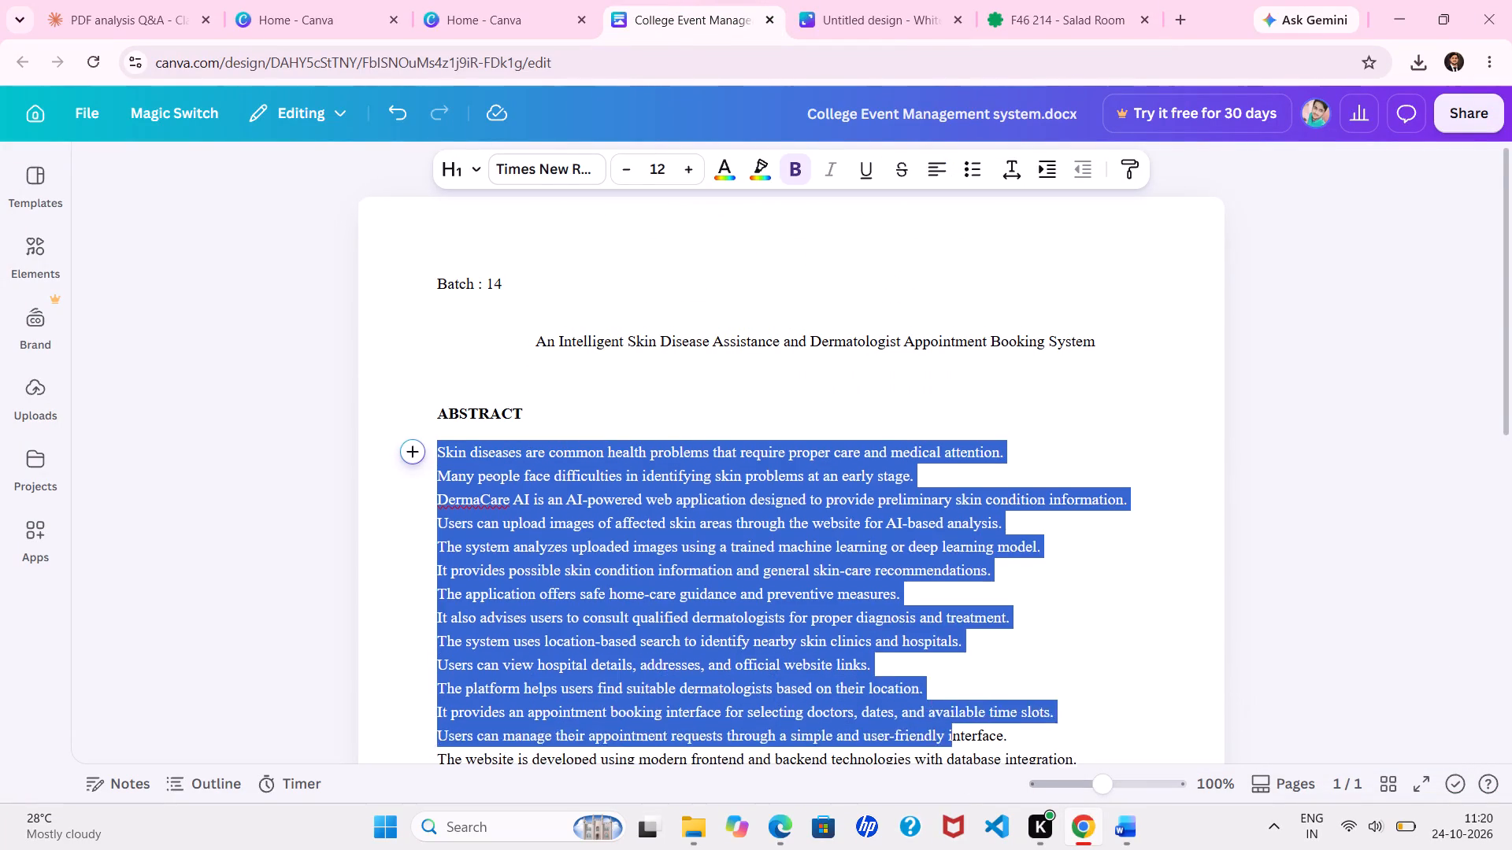
left_click_drag(951, 741, 828, 168)
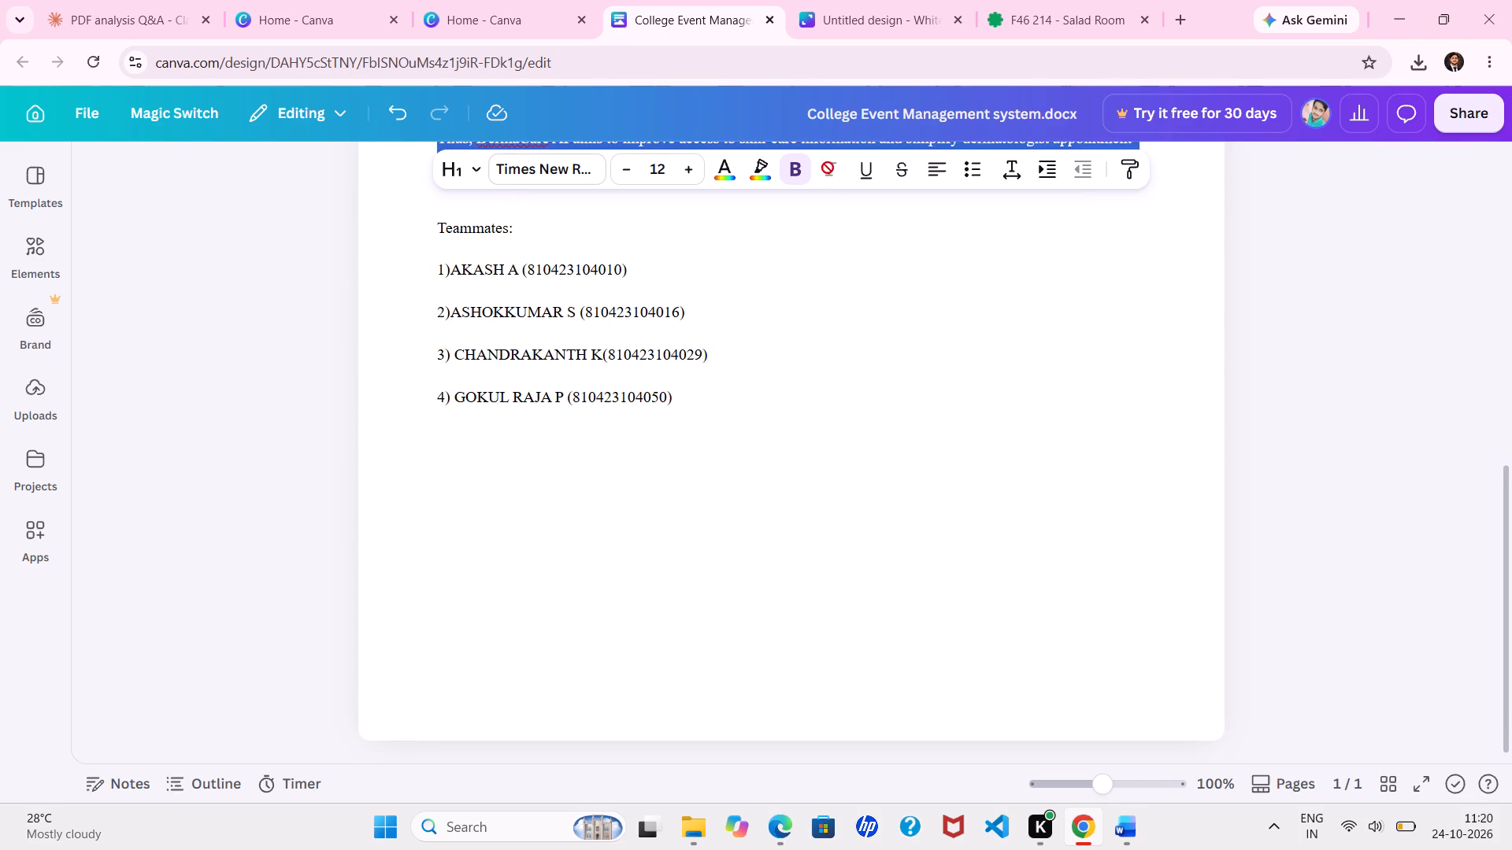
left_click_drag(828, 168, 1002, 696)
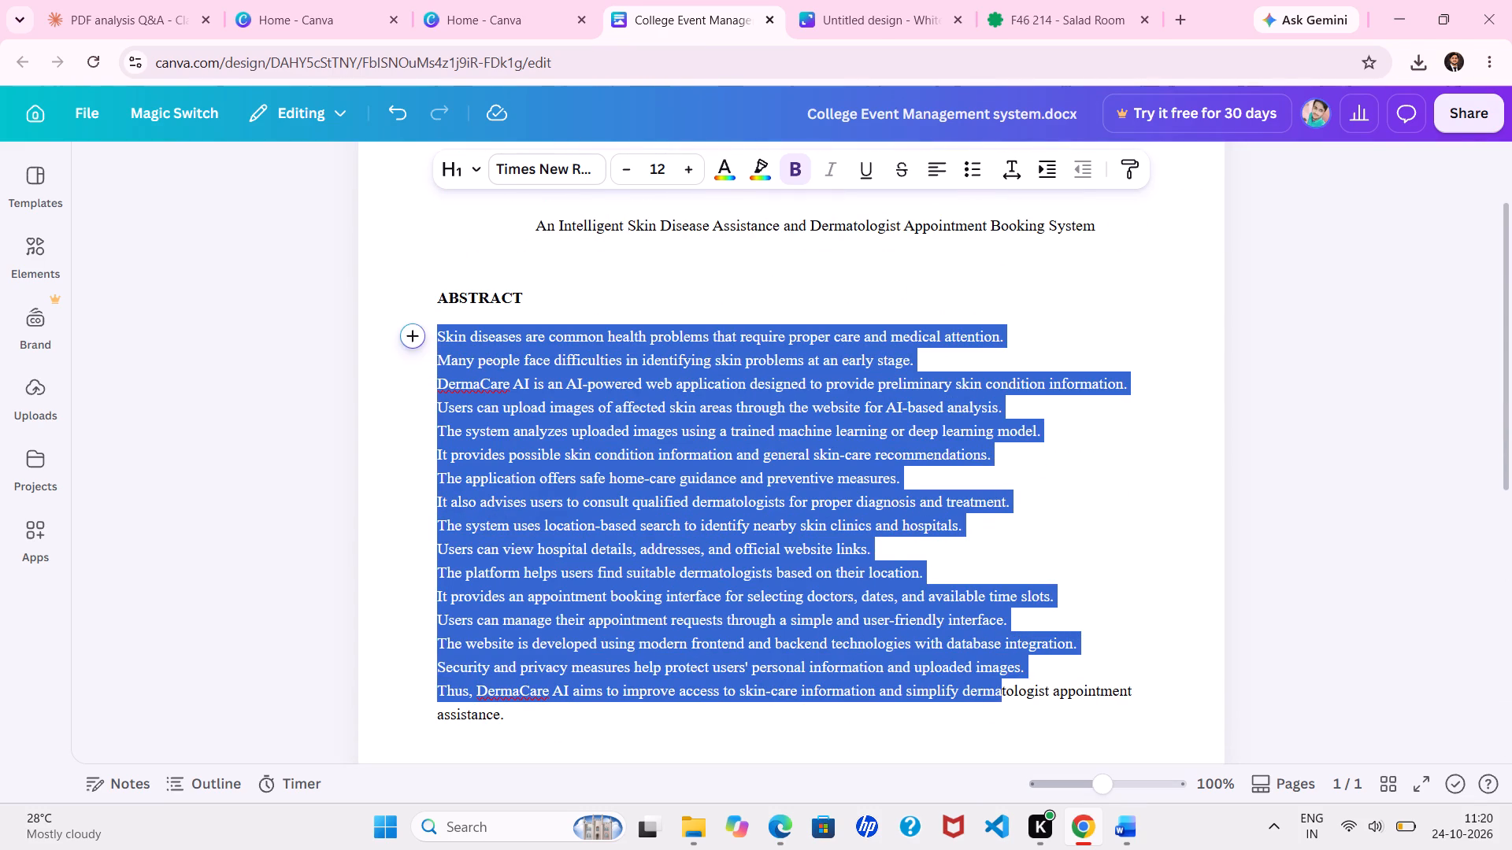
left_click_drag(1002, 696, 1084, 714)
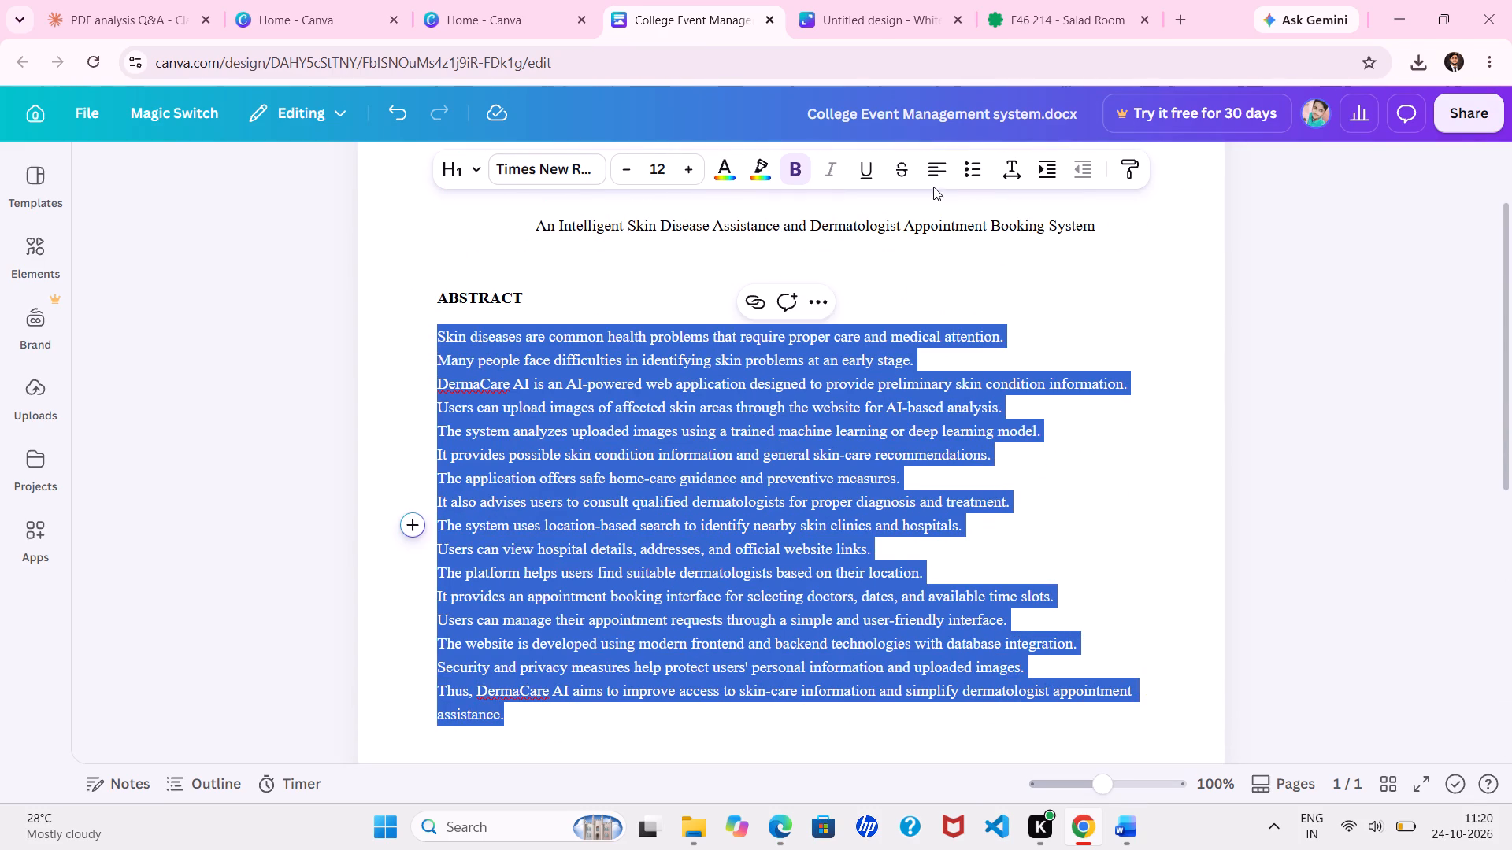
left_click(935, 172)
left_click(935, 172)
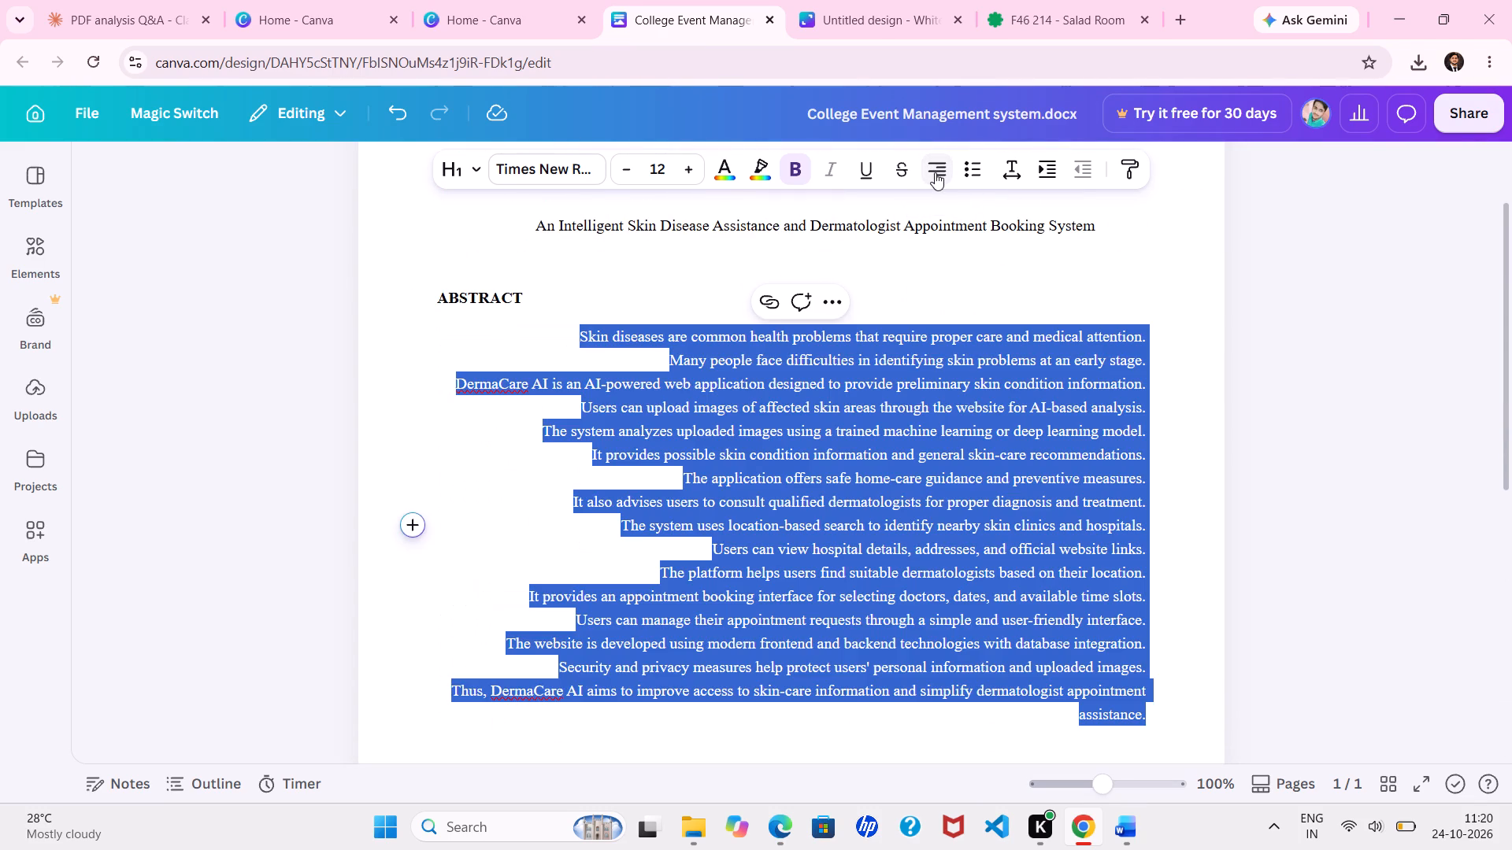
left_click(935, 172)
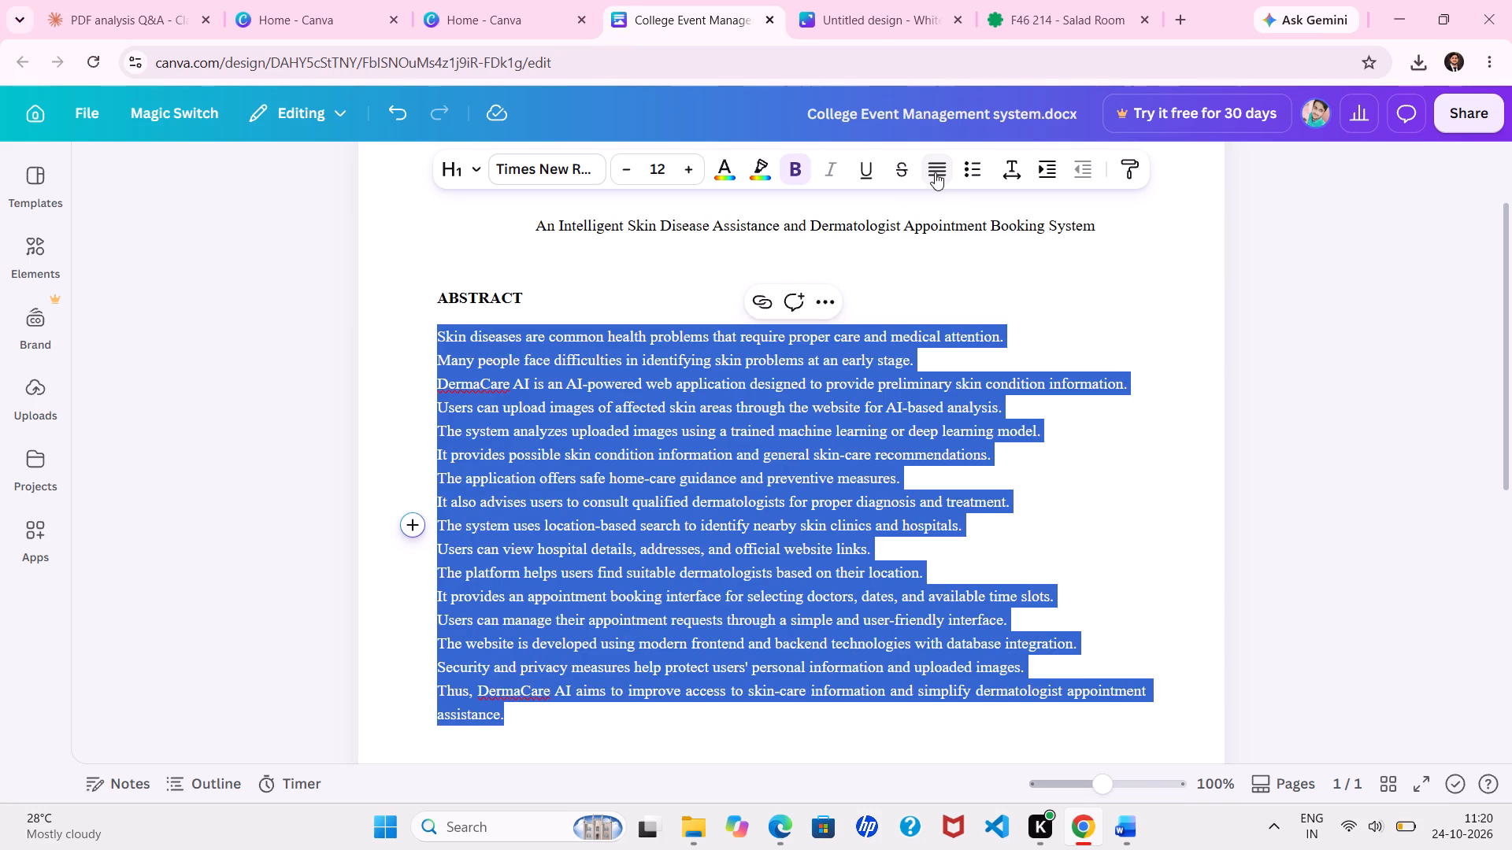
left_click(1147, 306)
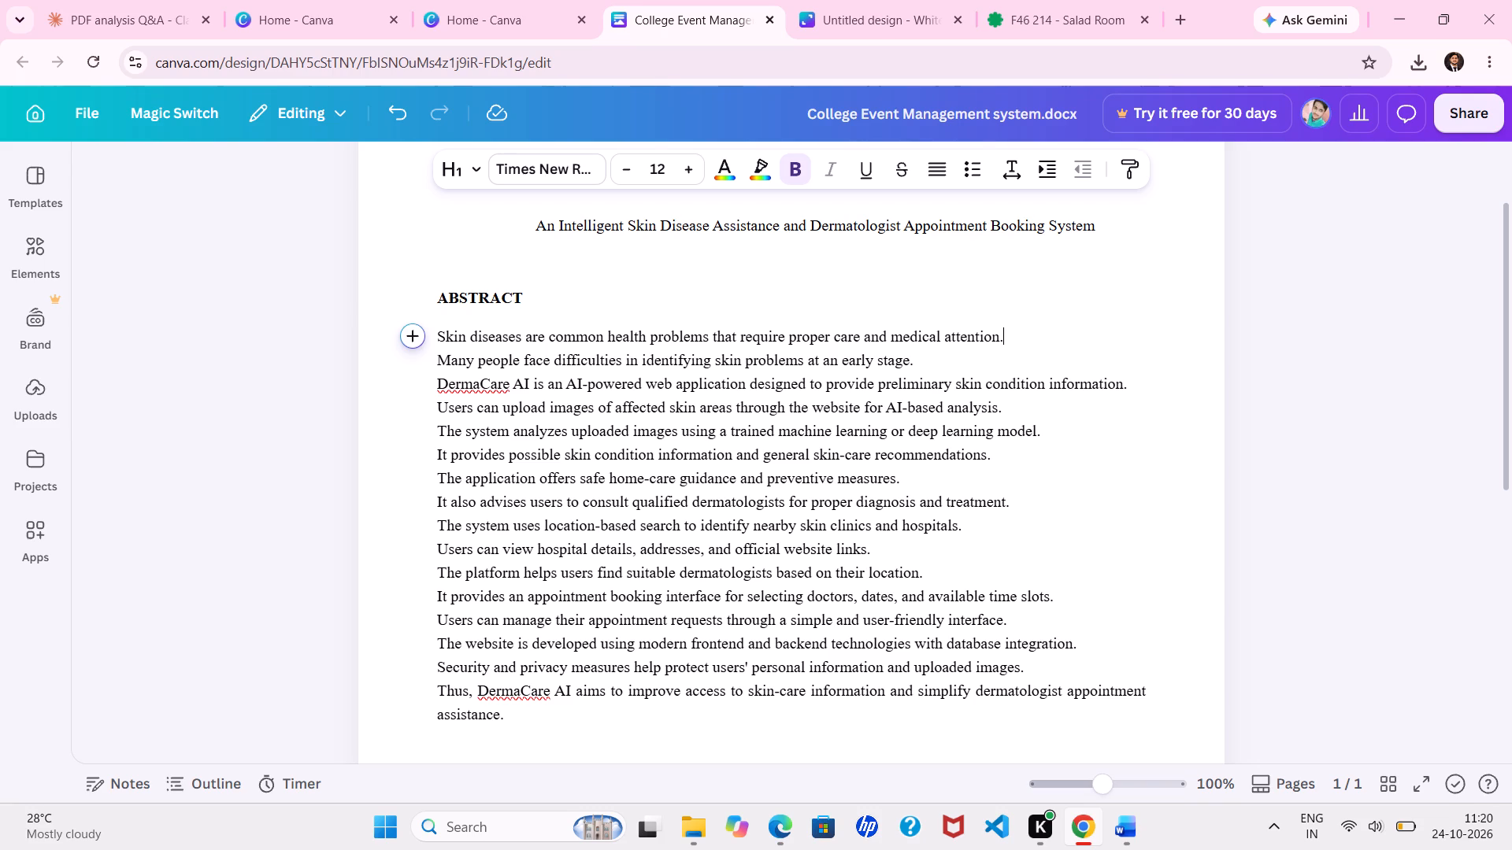
Break the DermaCare AI line before "information." and join the "Users can upload images" sentence after it with a space.
left_click(982, 379)
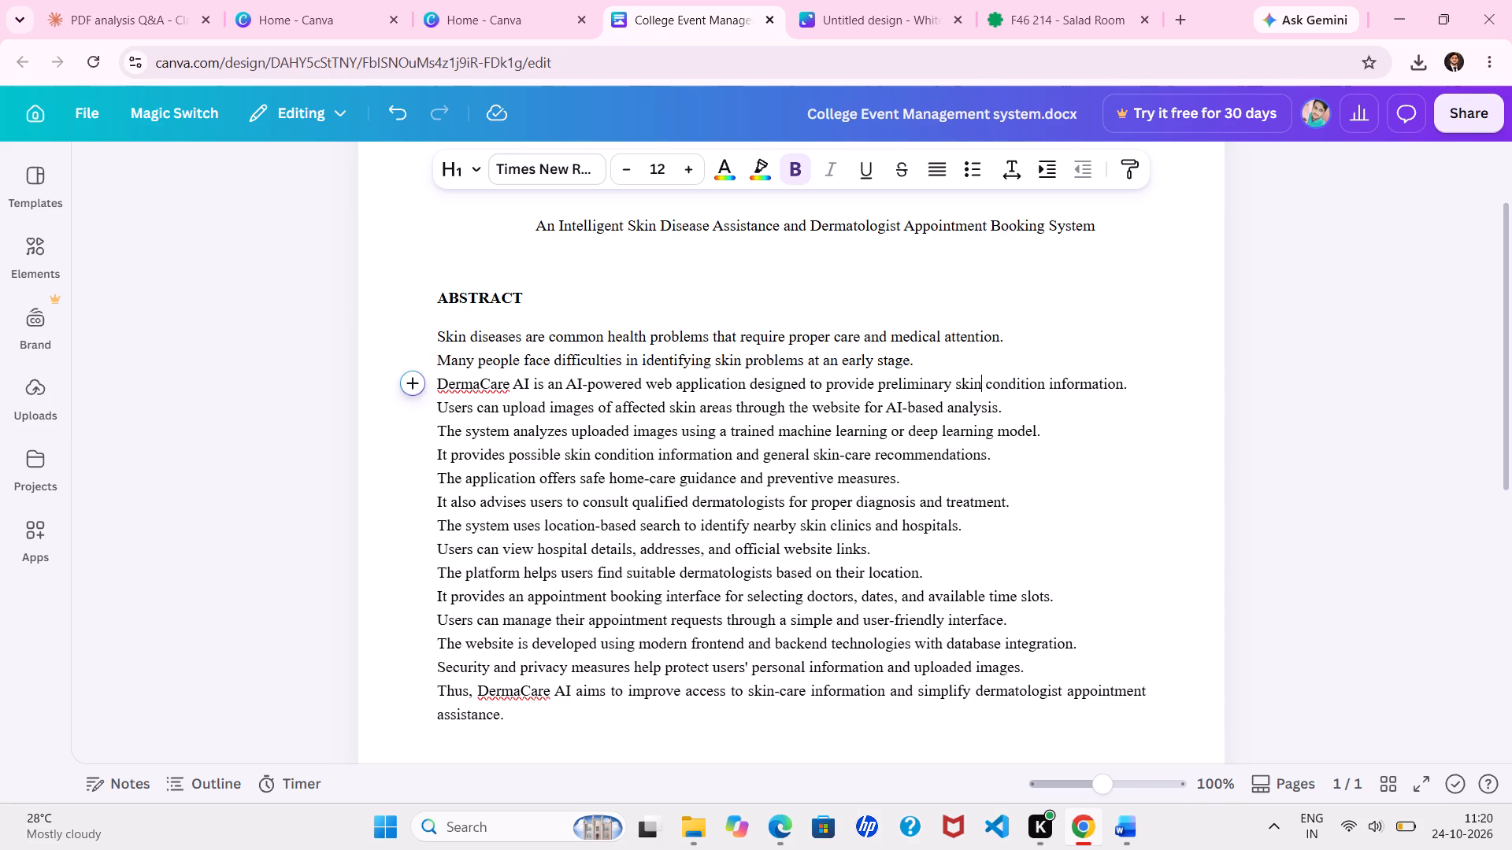
left_click(1045, 386)
key("Return")
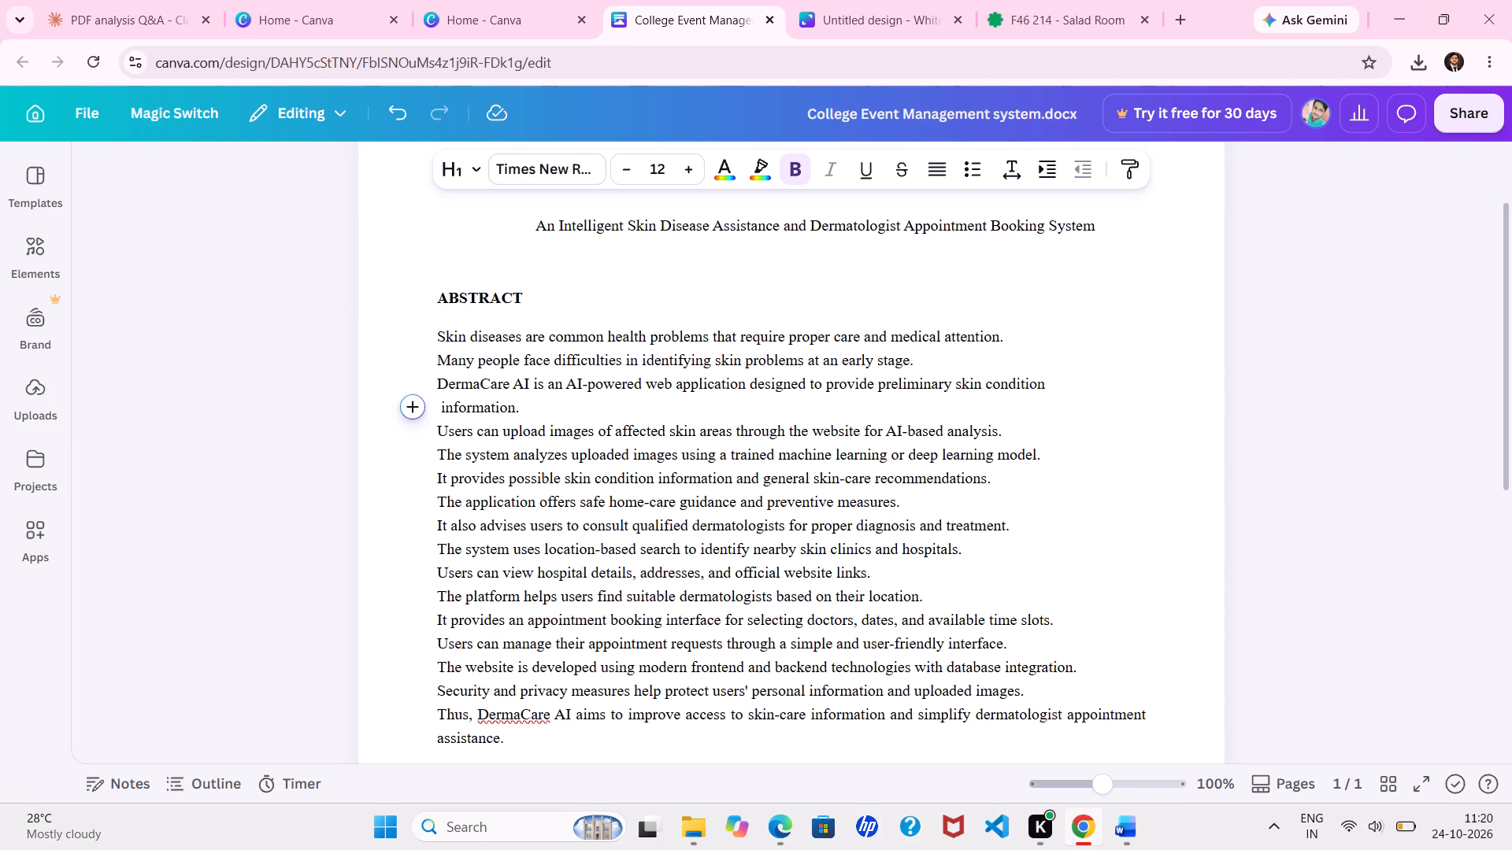
left_click(431, 434)
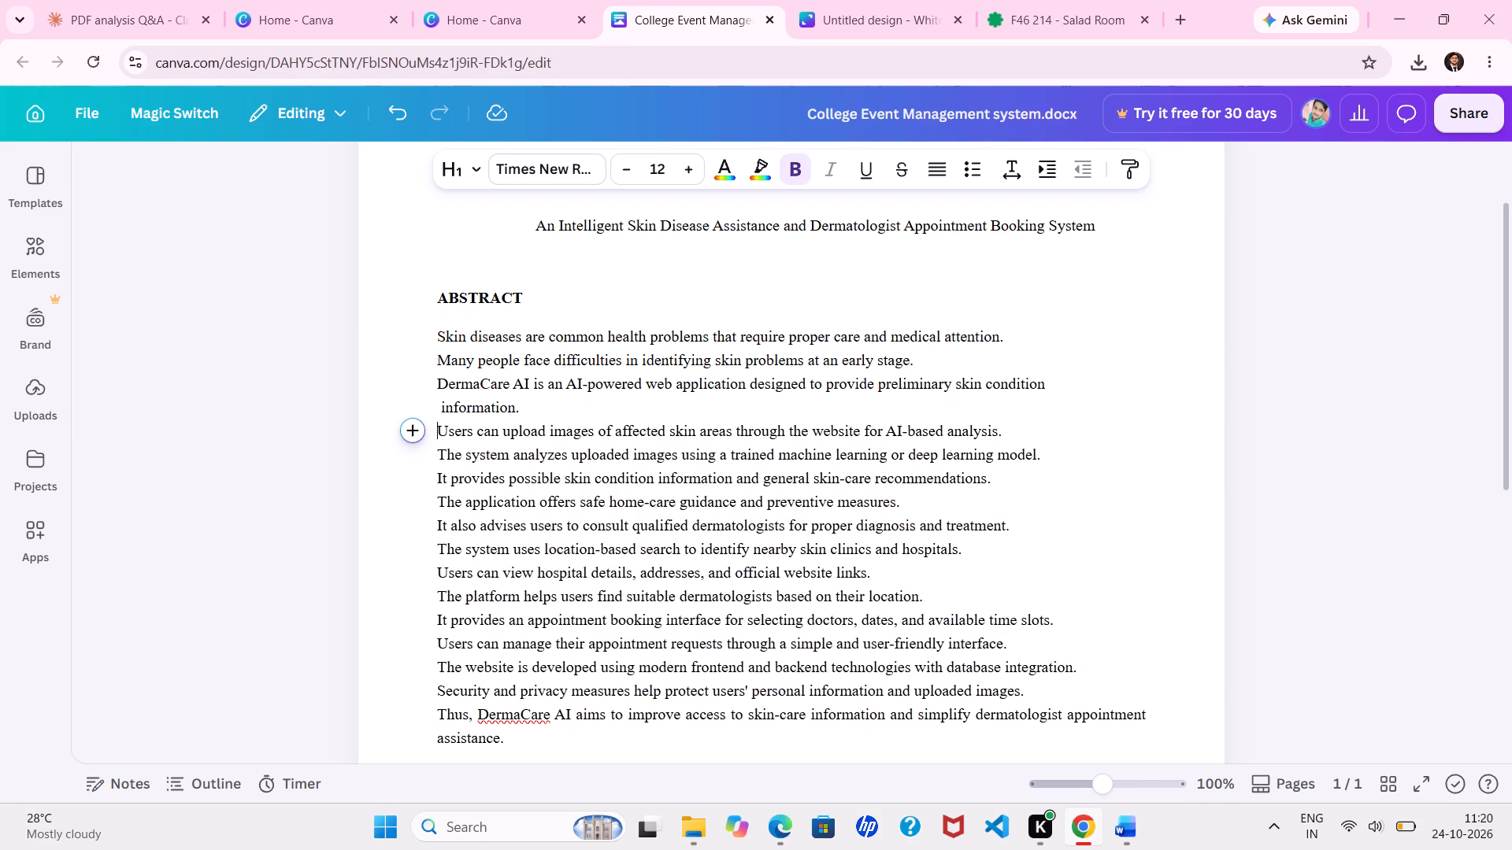
key("BackSpace")
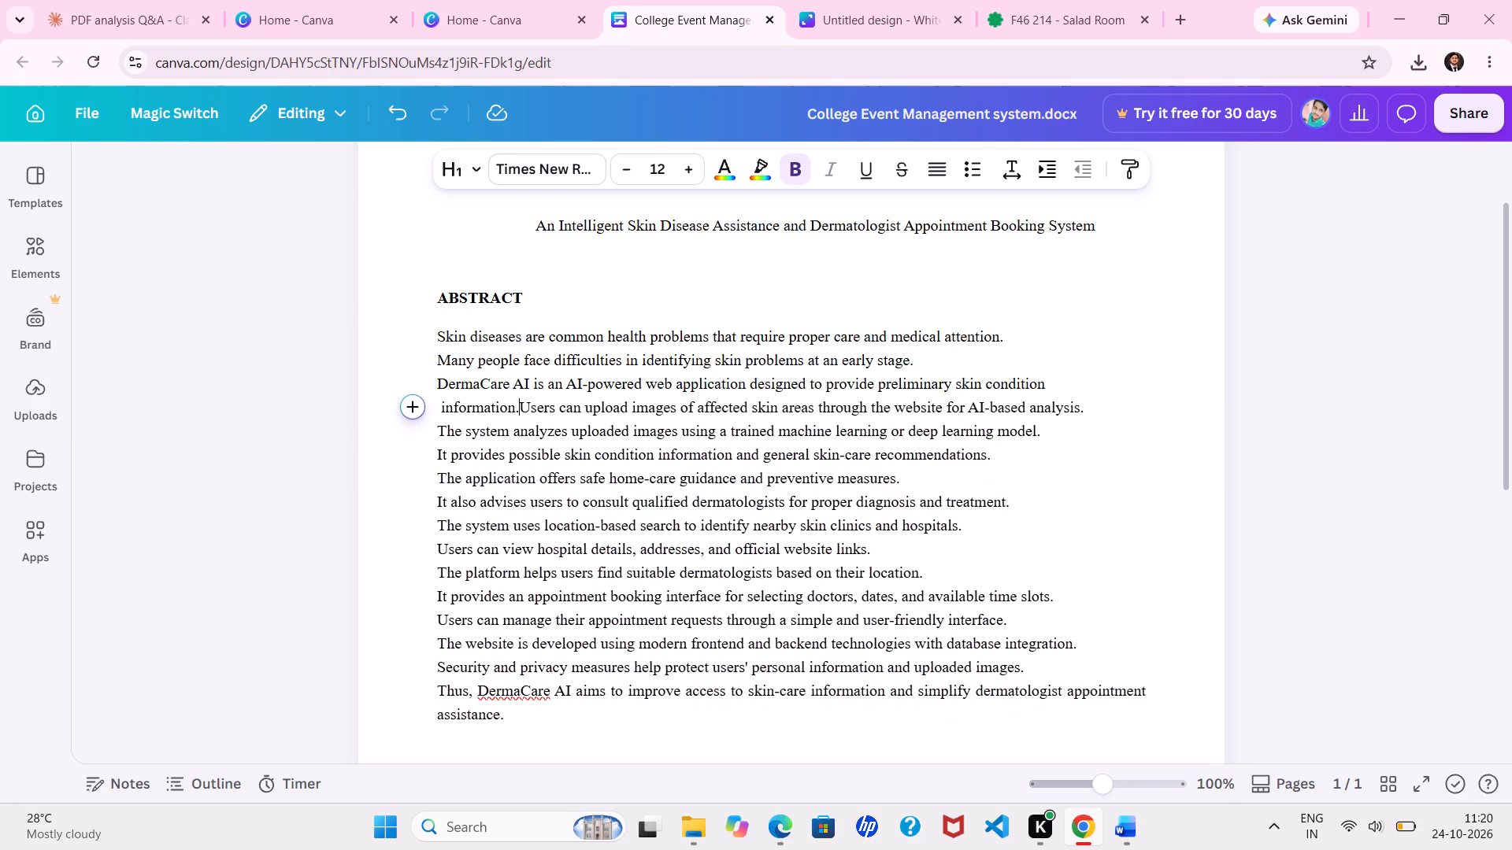
key("space")
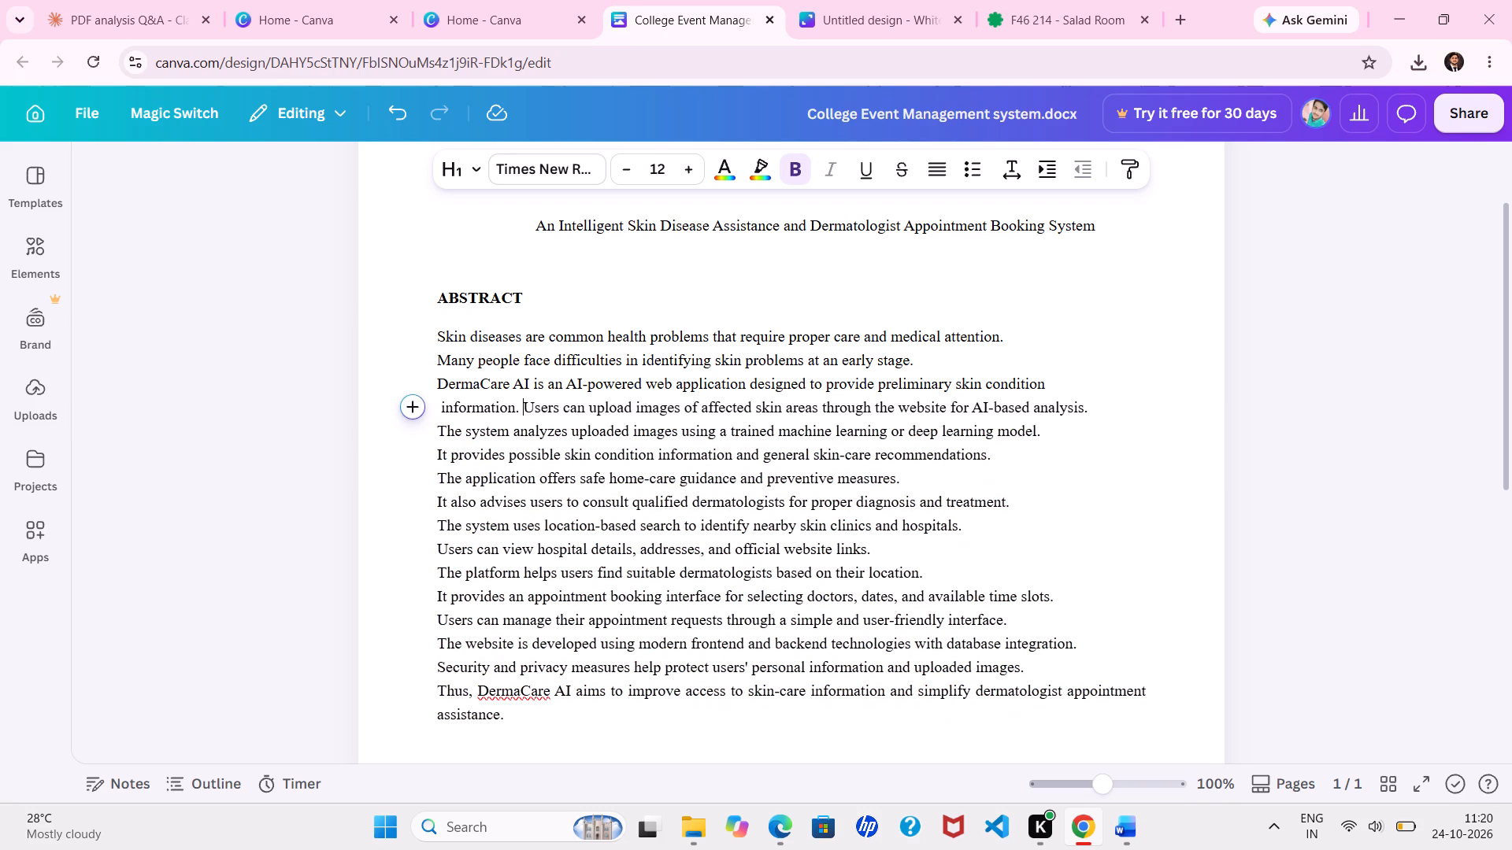
Move "analysis." onto a new line and join the "The system analyzes uploaded images" sentence after it with a space.
left_click(1032, 402)
key("Return")
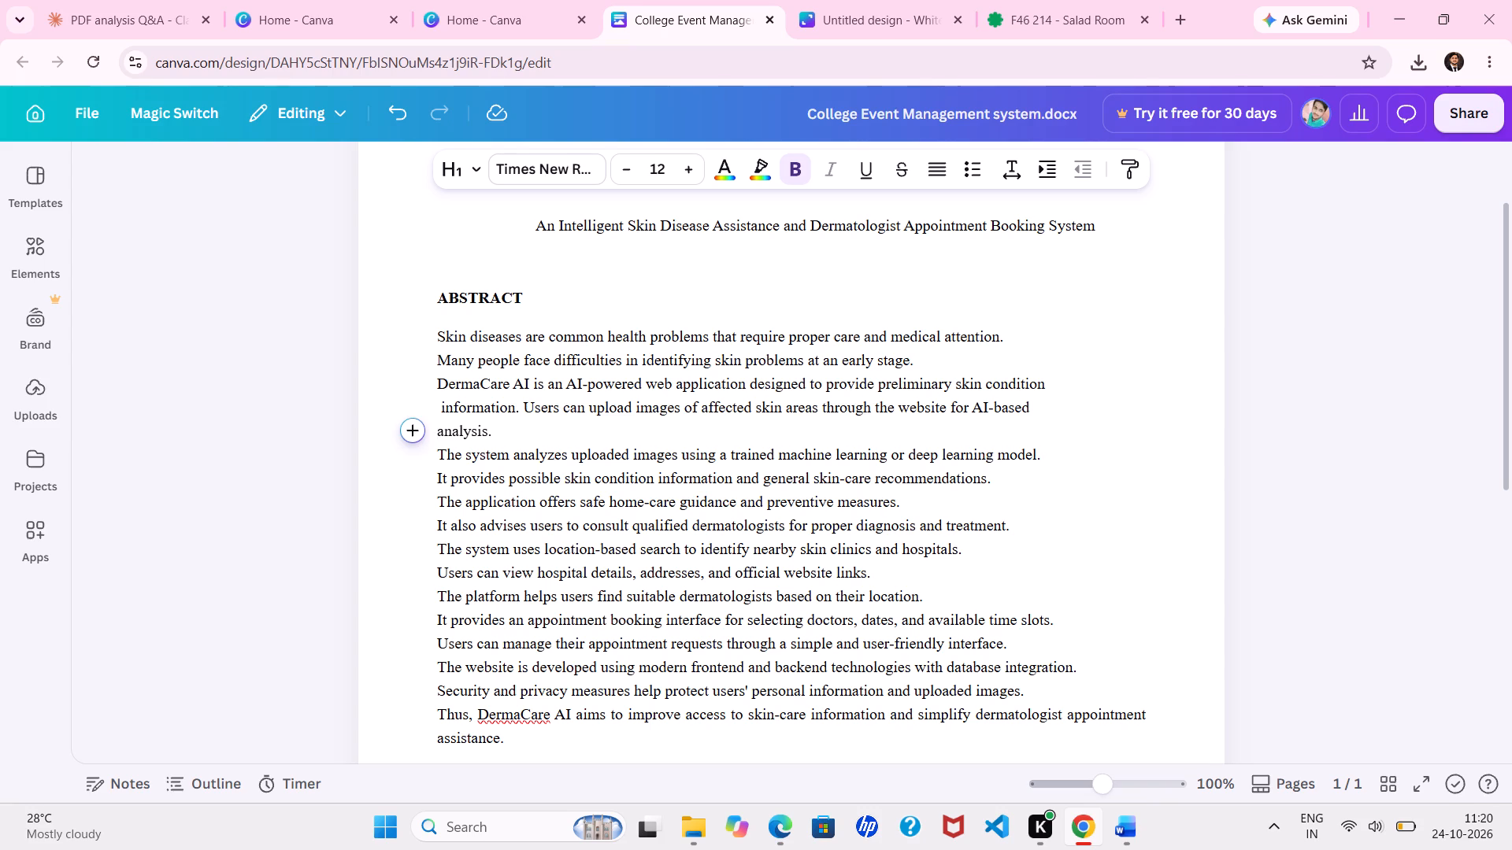
left_click(435, 458)
key("BackSpace")
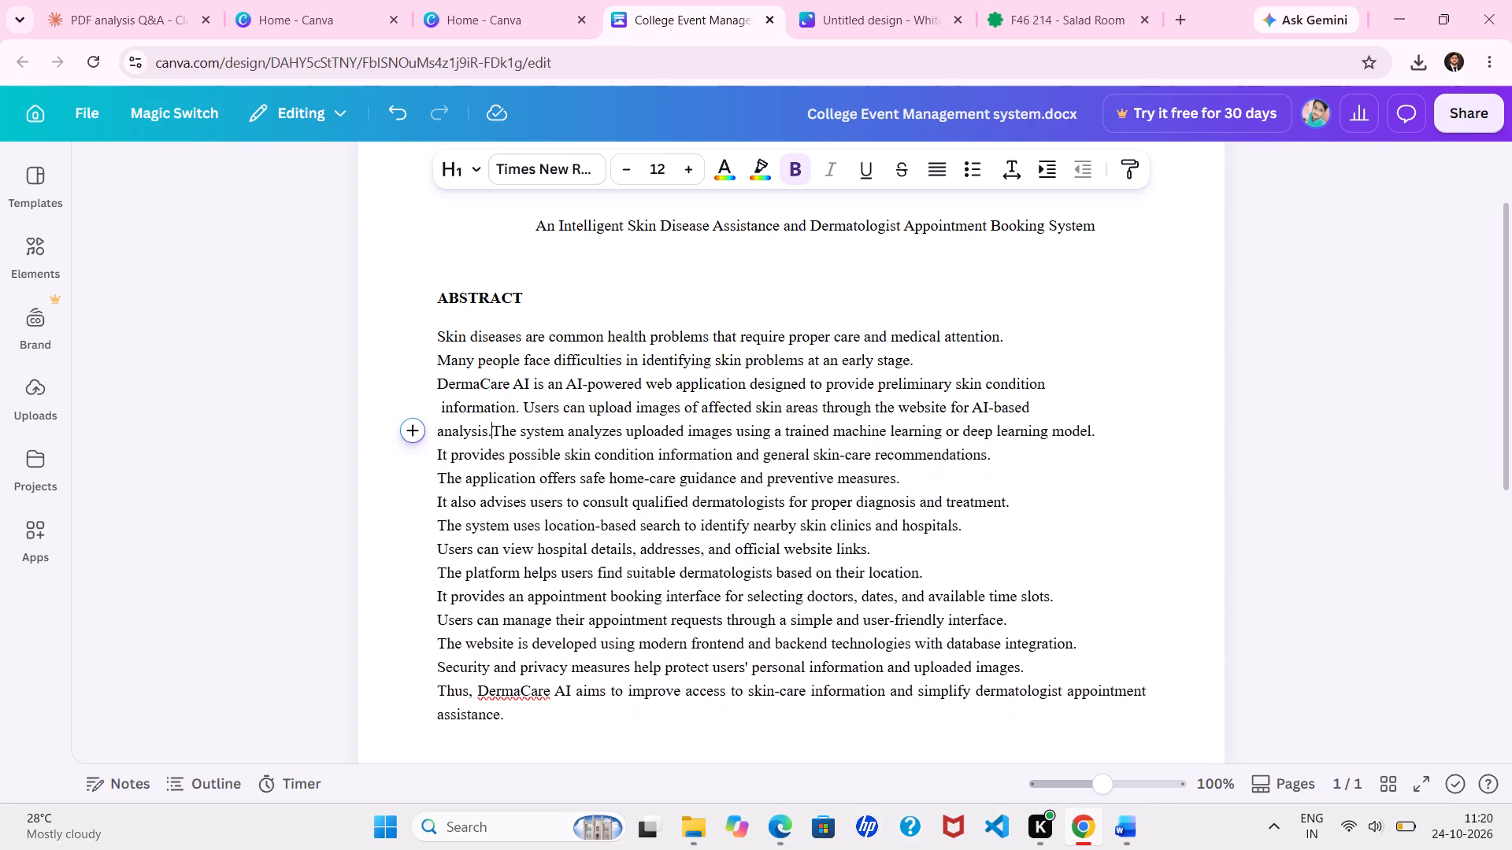
key("space")
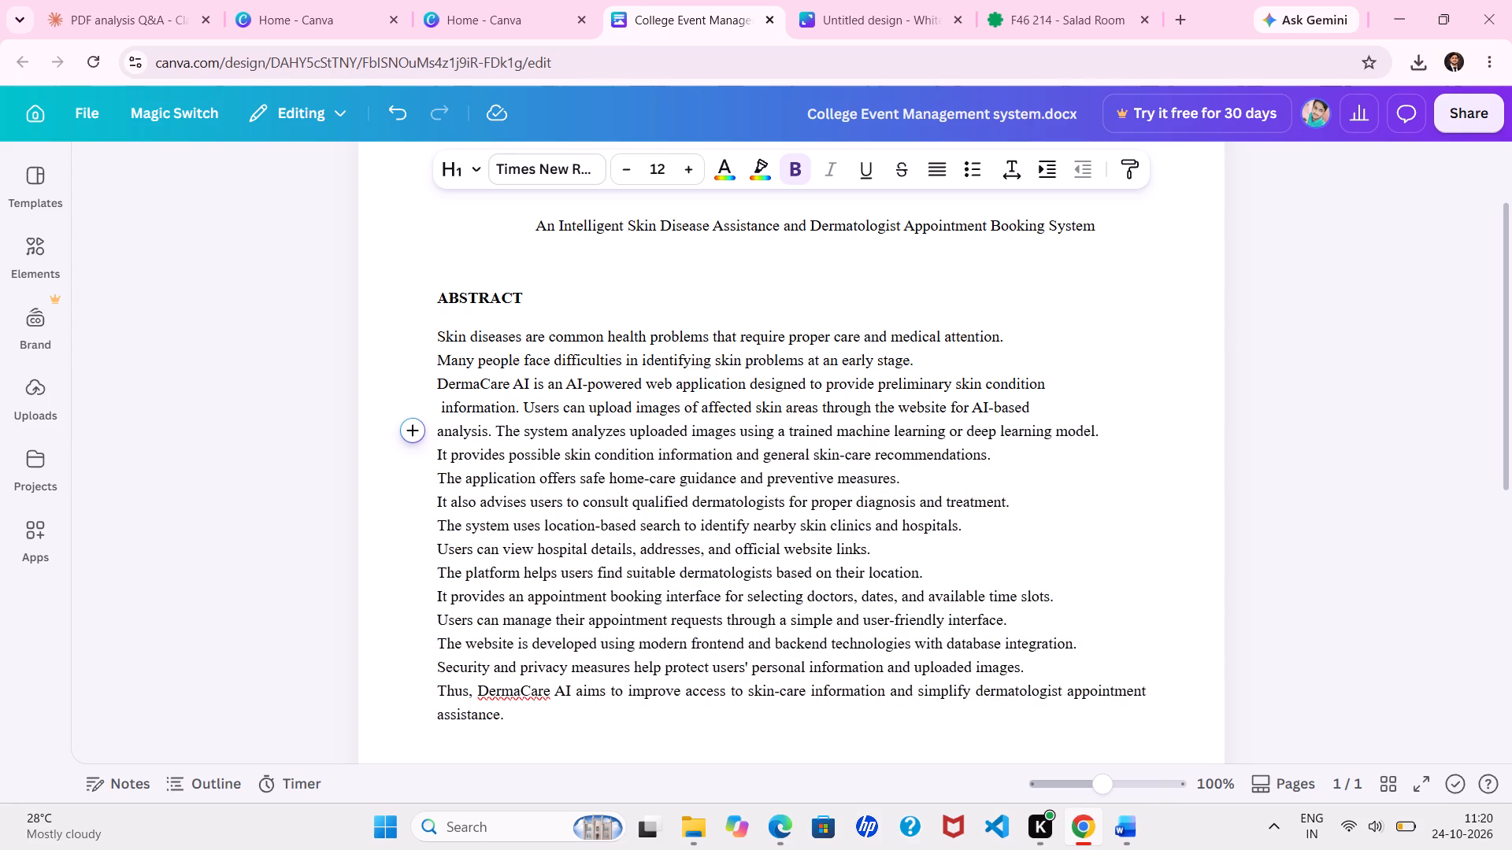
Move "model." onto a new line and join the "It provides possible skin condition information" sentence after it with a space.
left_click(1056, 431)
key("Return")
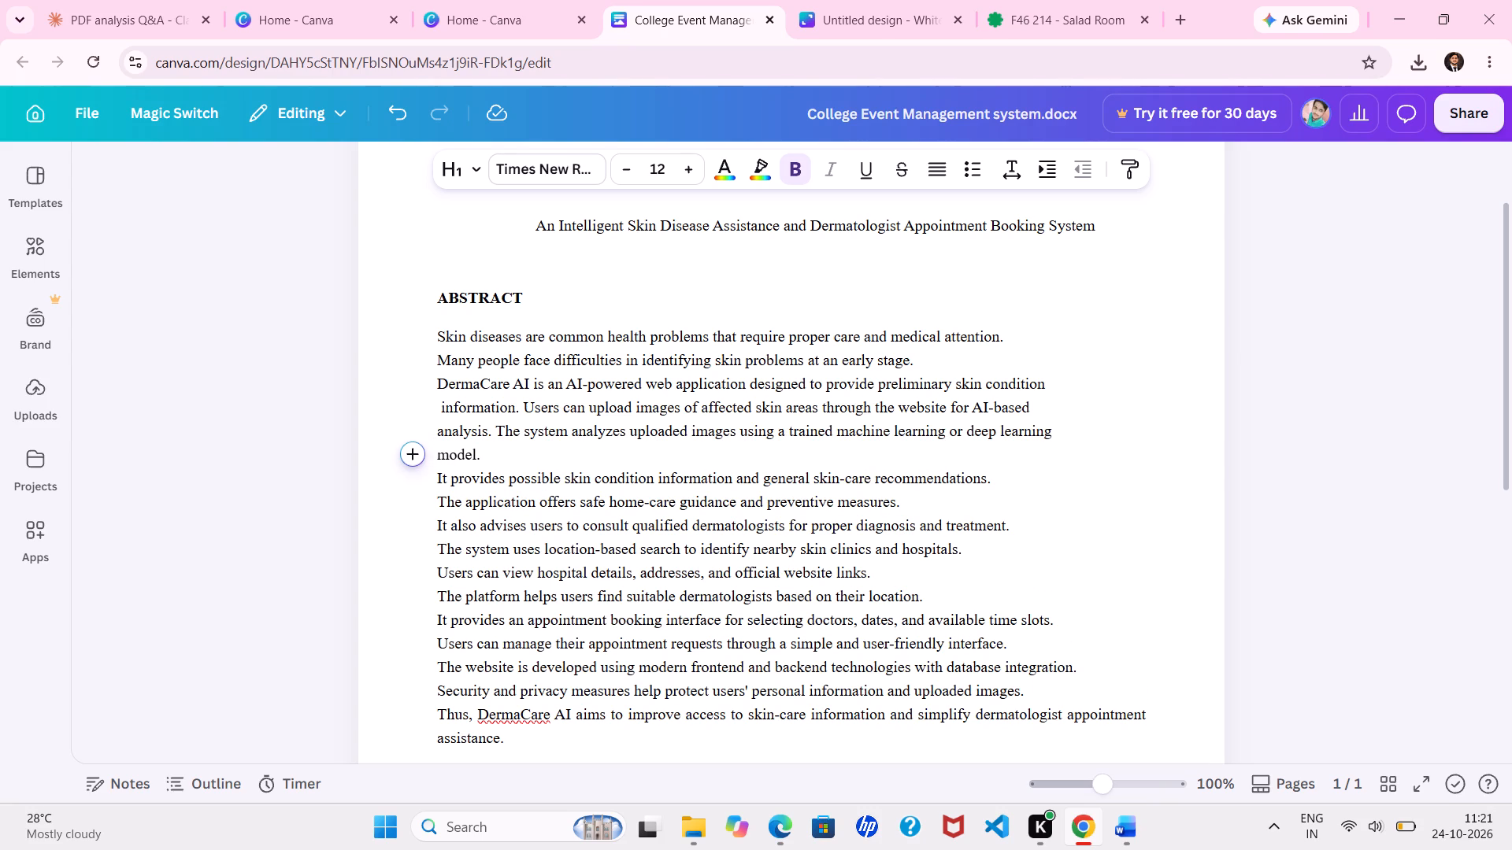
left_click(435, 486)
key("BackSpace")
key("space")
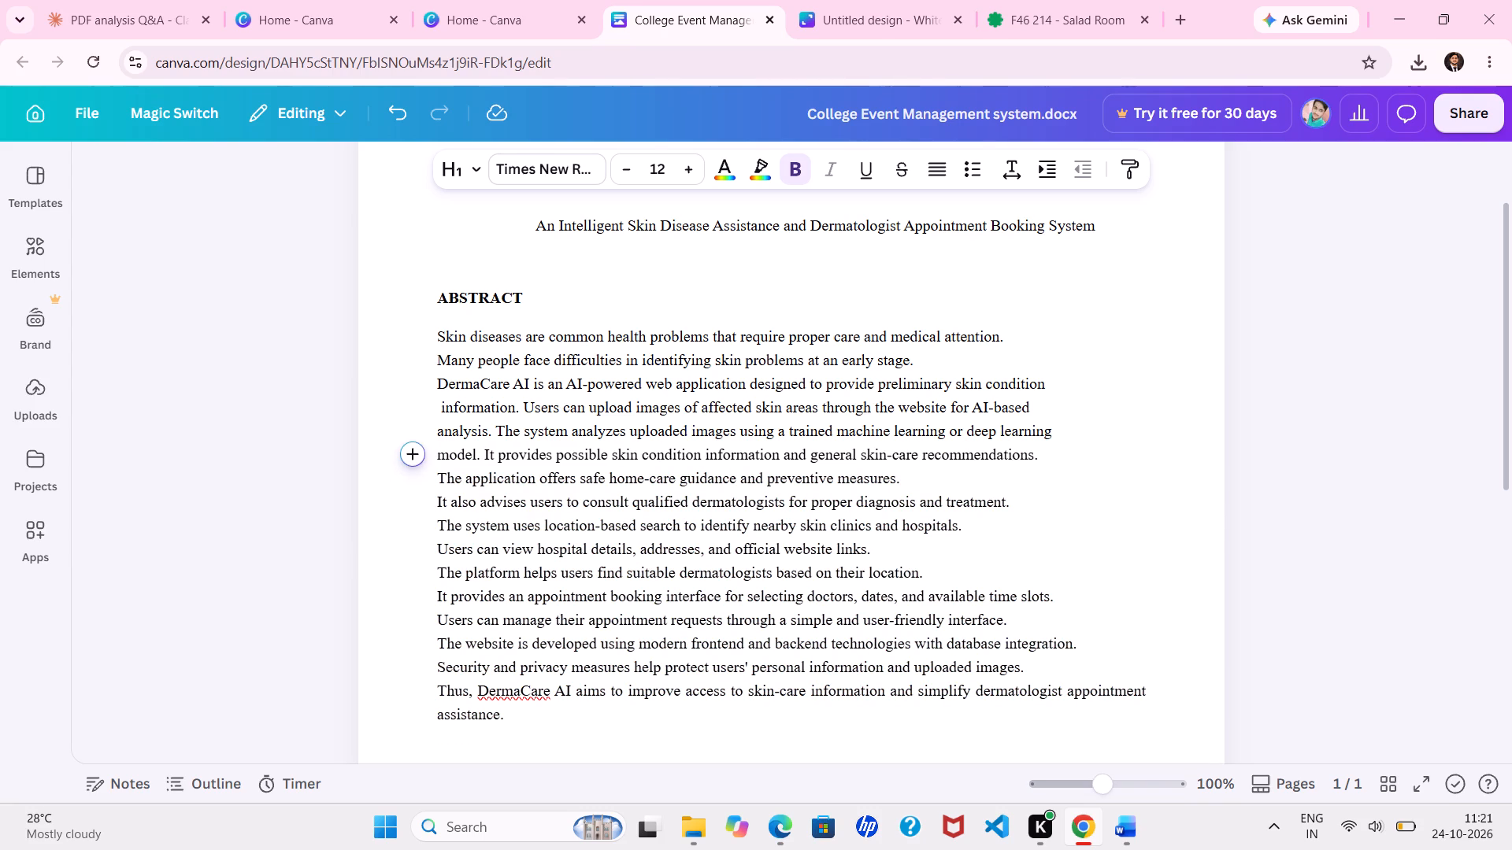
Move "It also advises users" to the end of the line ending in "preventive measures.", leaving no leading space before "to consult".
left_click_drag(434, 498, 559, 502)
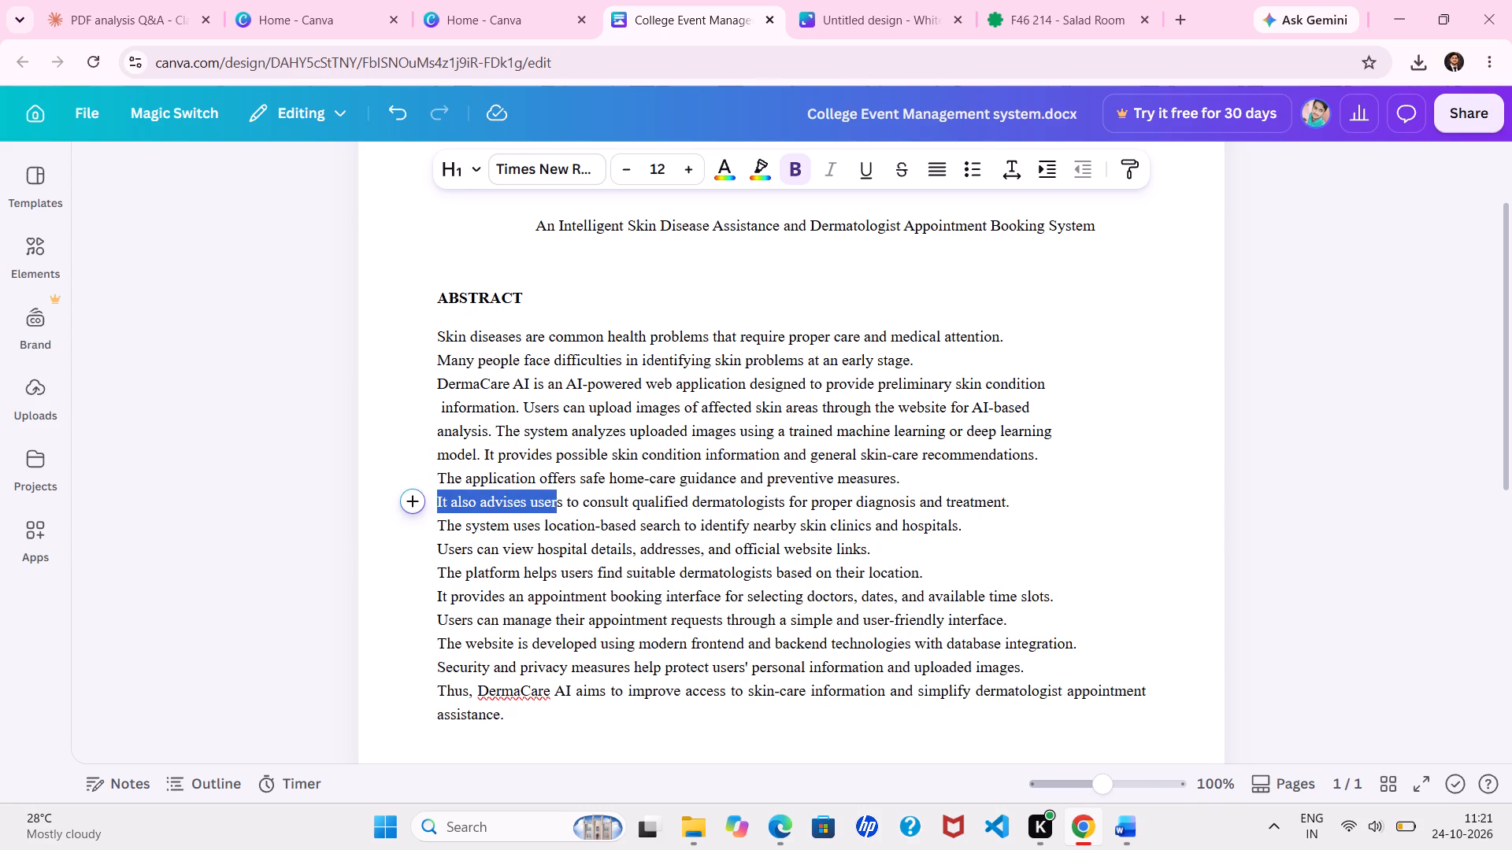
left_click_drag(559, 502, 565, 503)
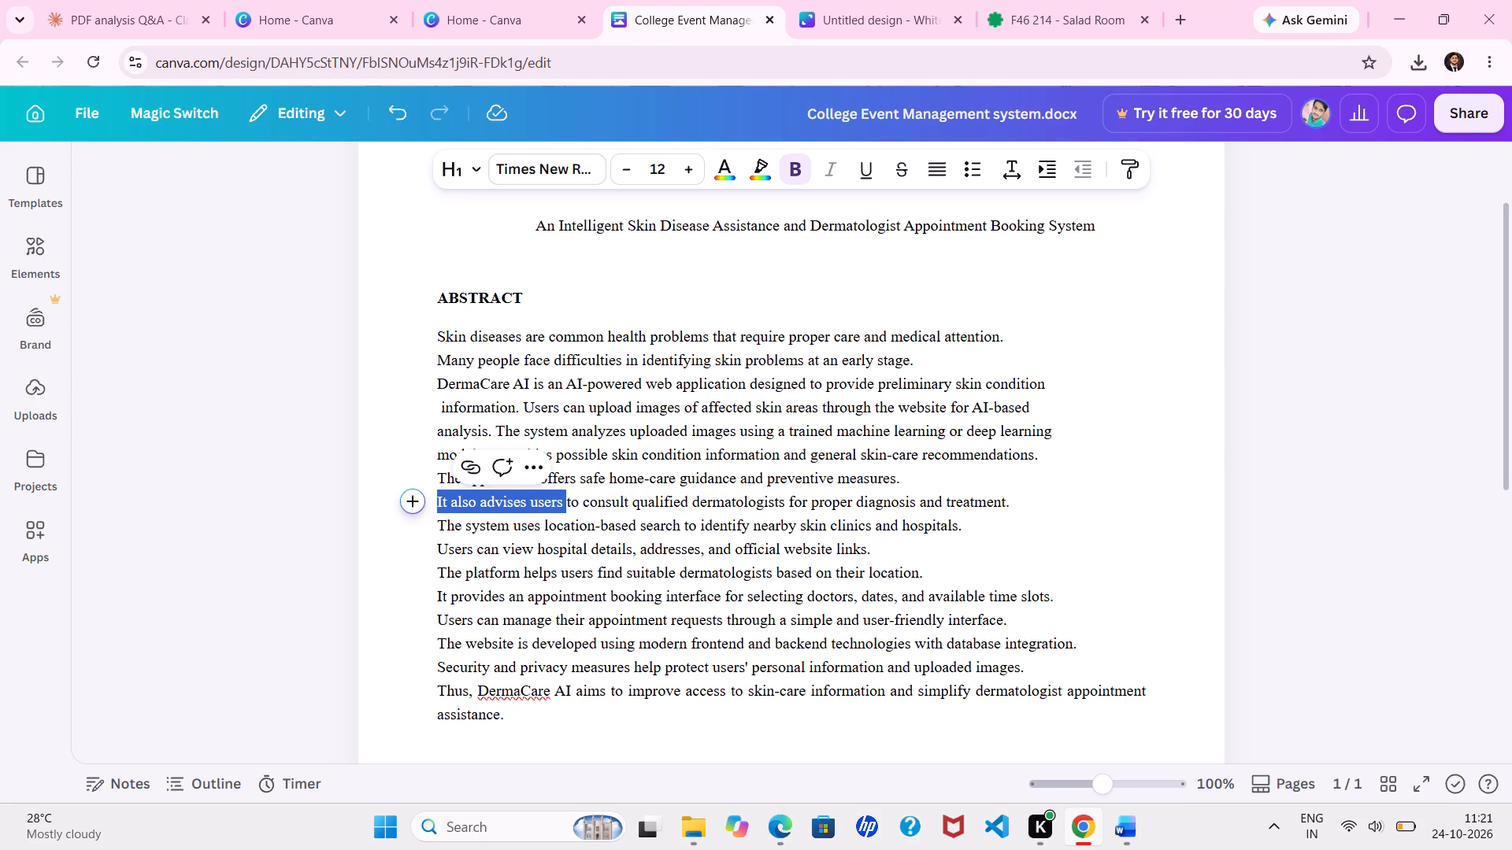
key("ctrl+c")
left_click(919, 474)
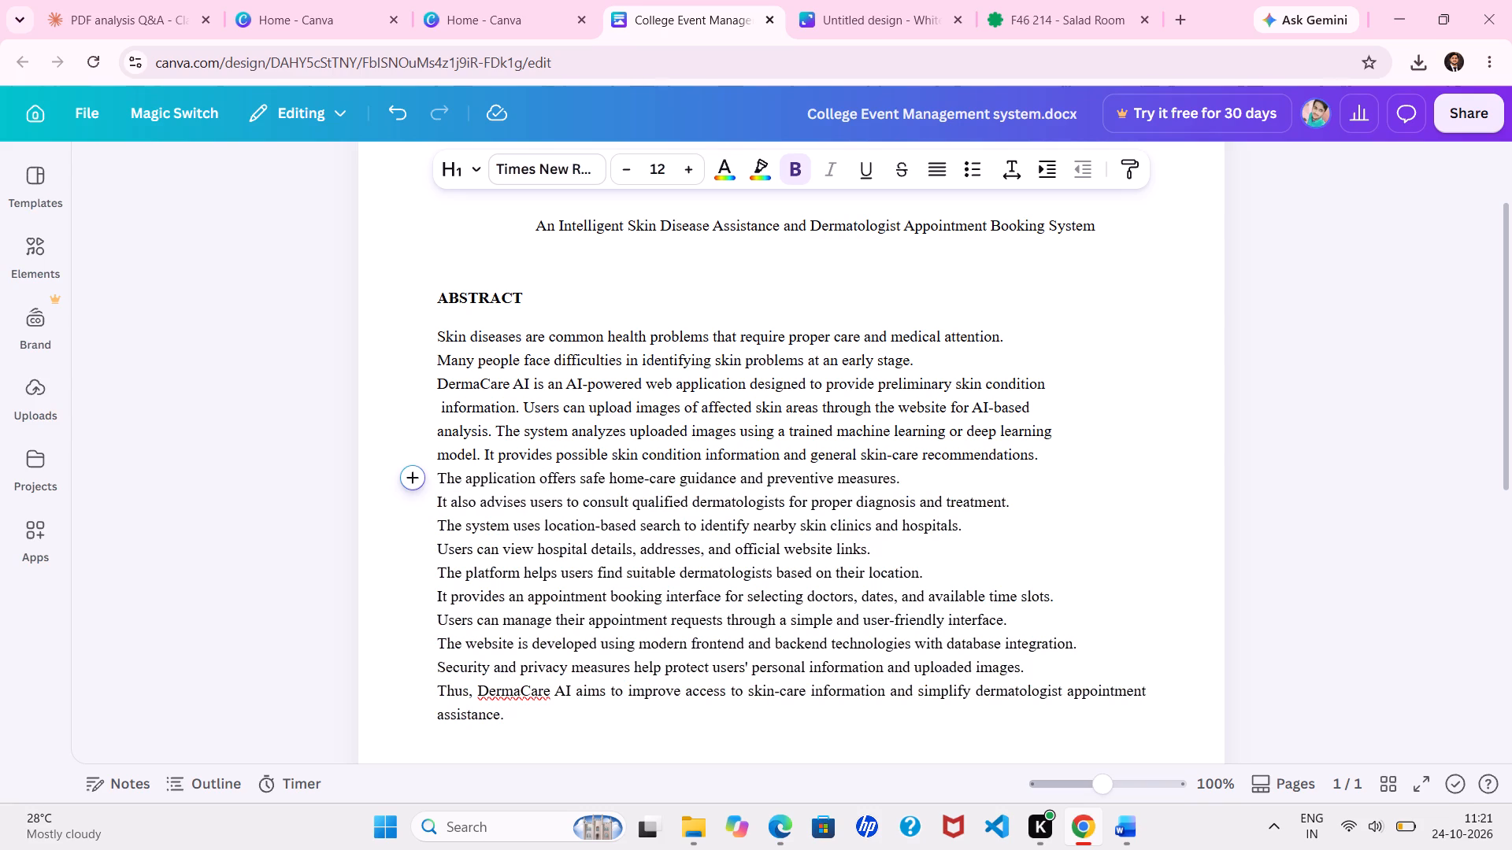
key("space")
key("ctrl+v")
left_click_drag(561, 499, 438, 497)
key("BackSpace")
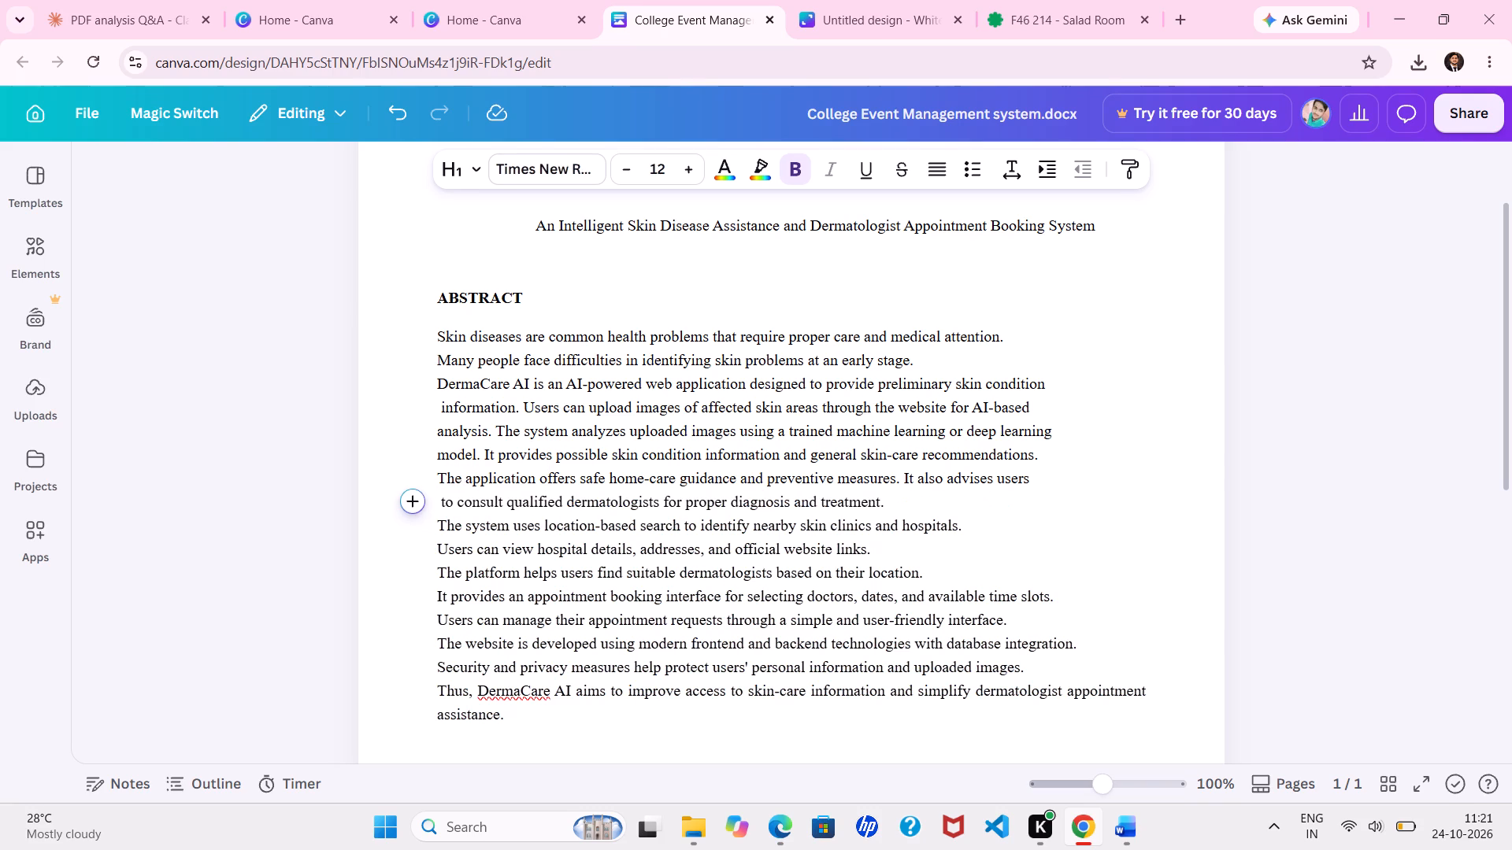
key("Right")
key("BackSpace")
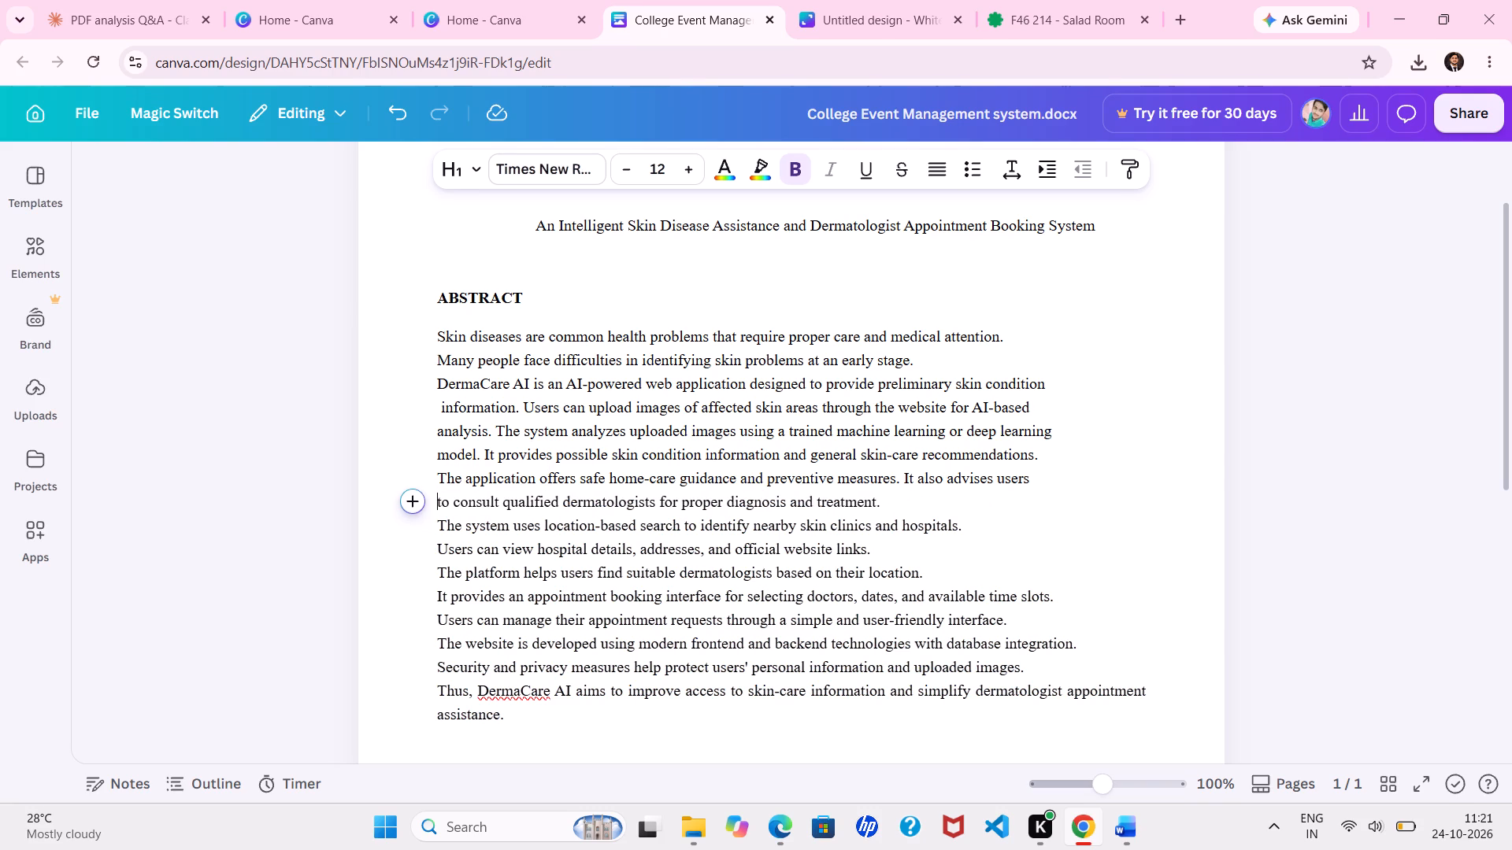
Move "The system" to the end of the line ending in "diagnosis and treatment.", leaving no leading space before "uses location-based search".
left_click_drag(435, 523, 470, 528)
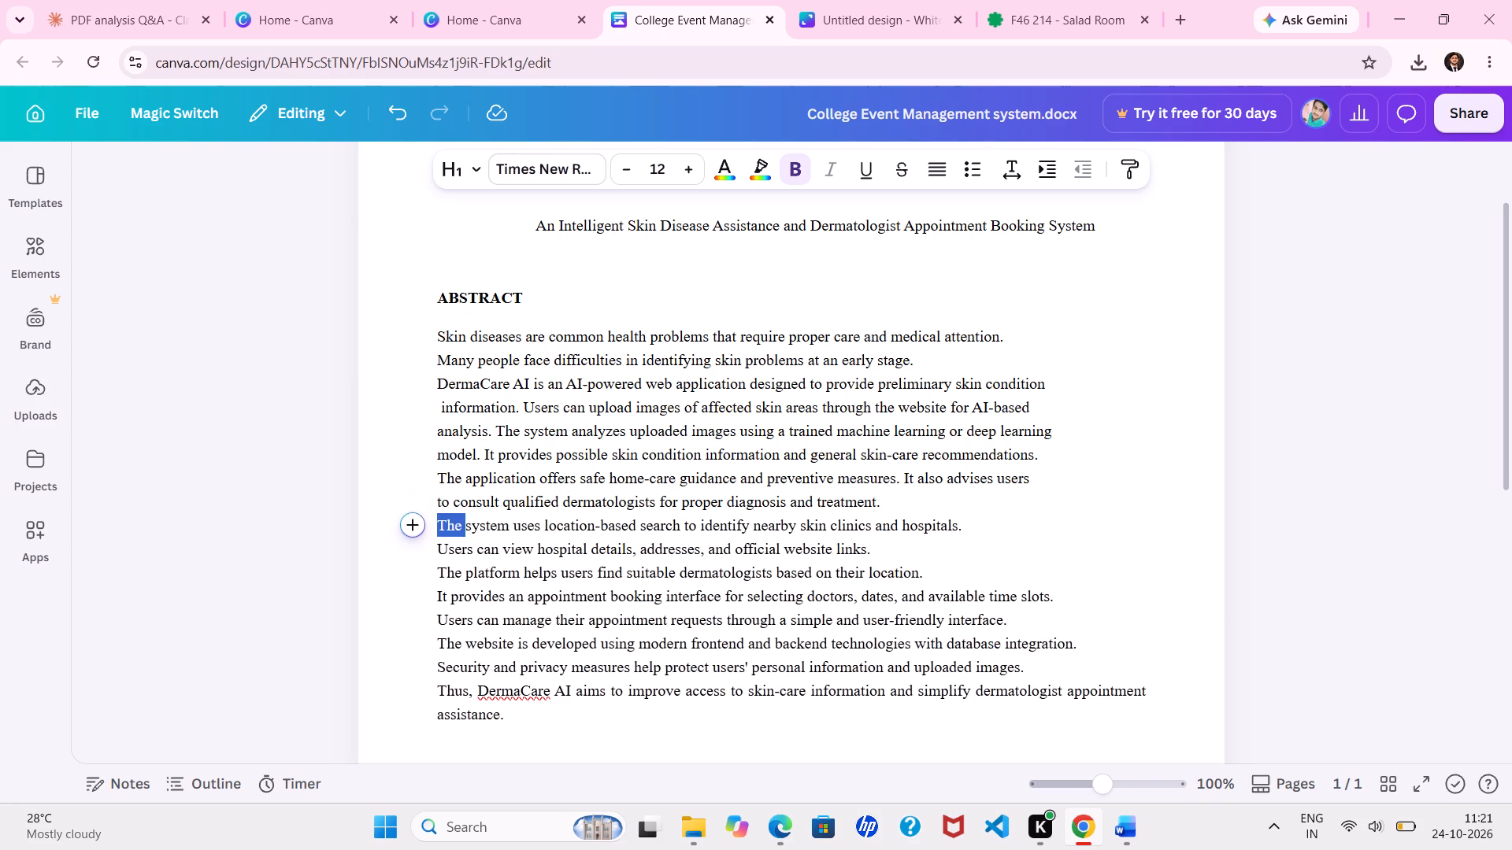
left_click_drag(470, 528, 505, 523)
key("ctrl+c")
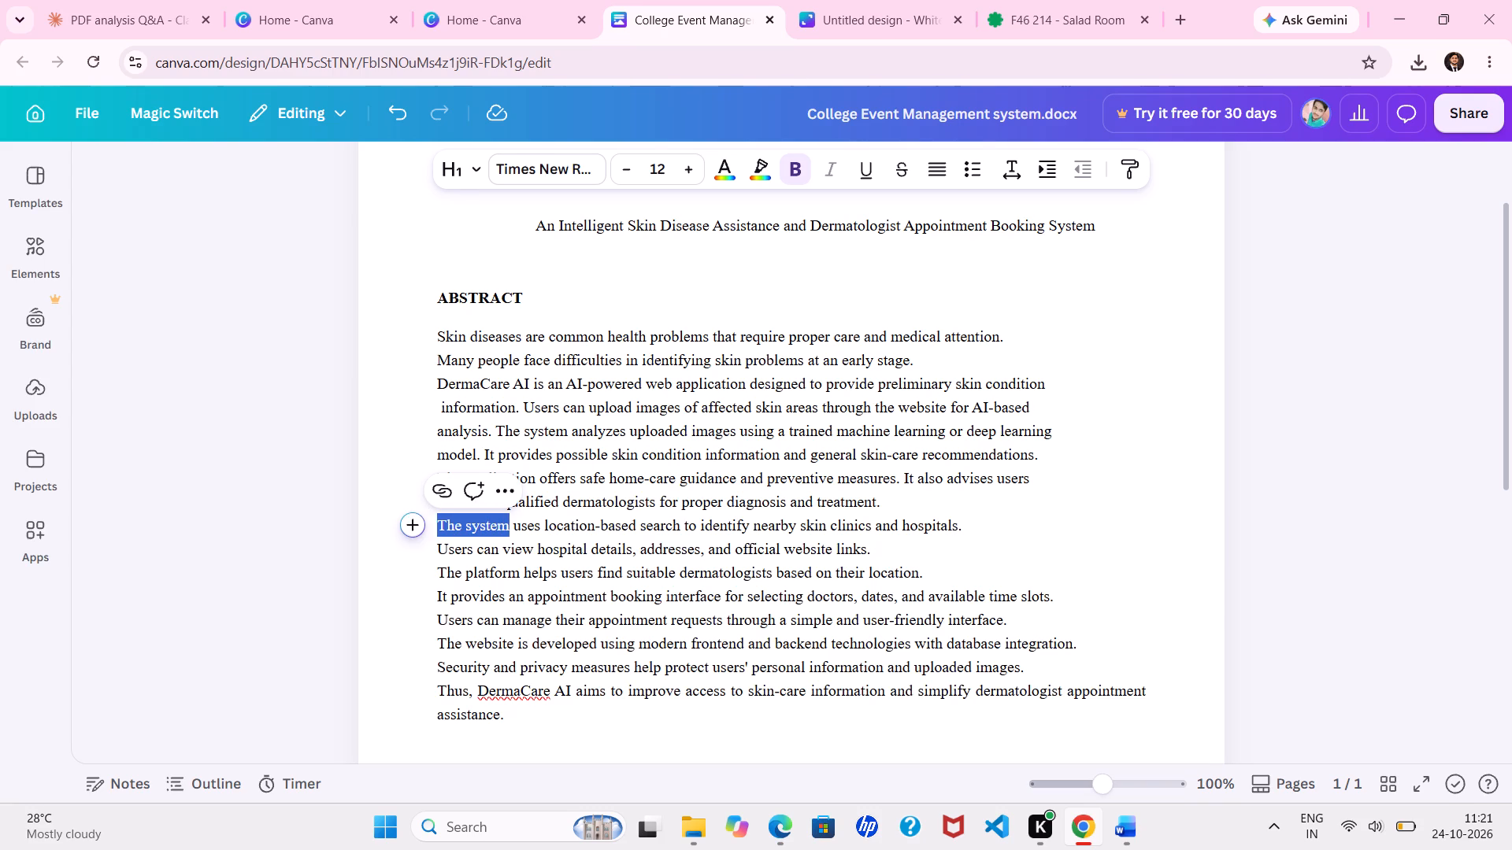
left_click(886, 506)
key("space")
key("ctrl+v")
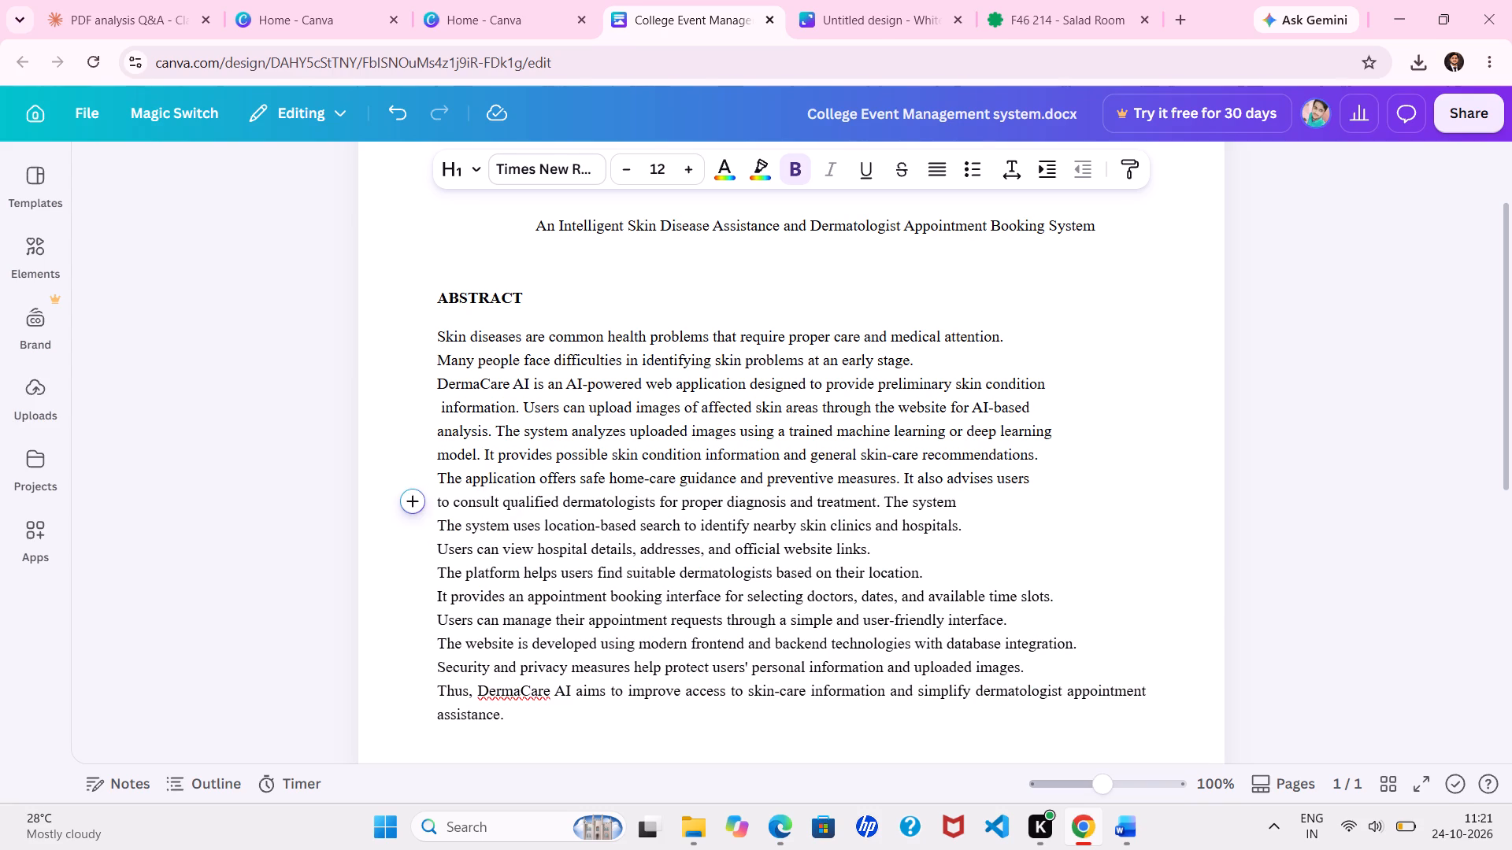
left_click_drag(509, 528, 437, 523)
key("BackSpace")
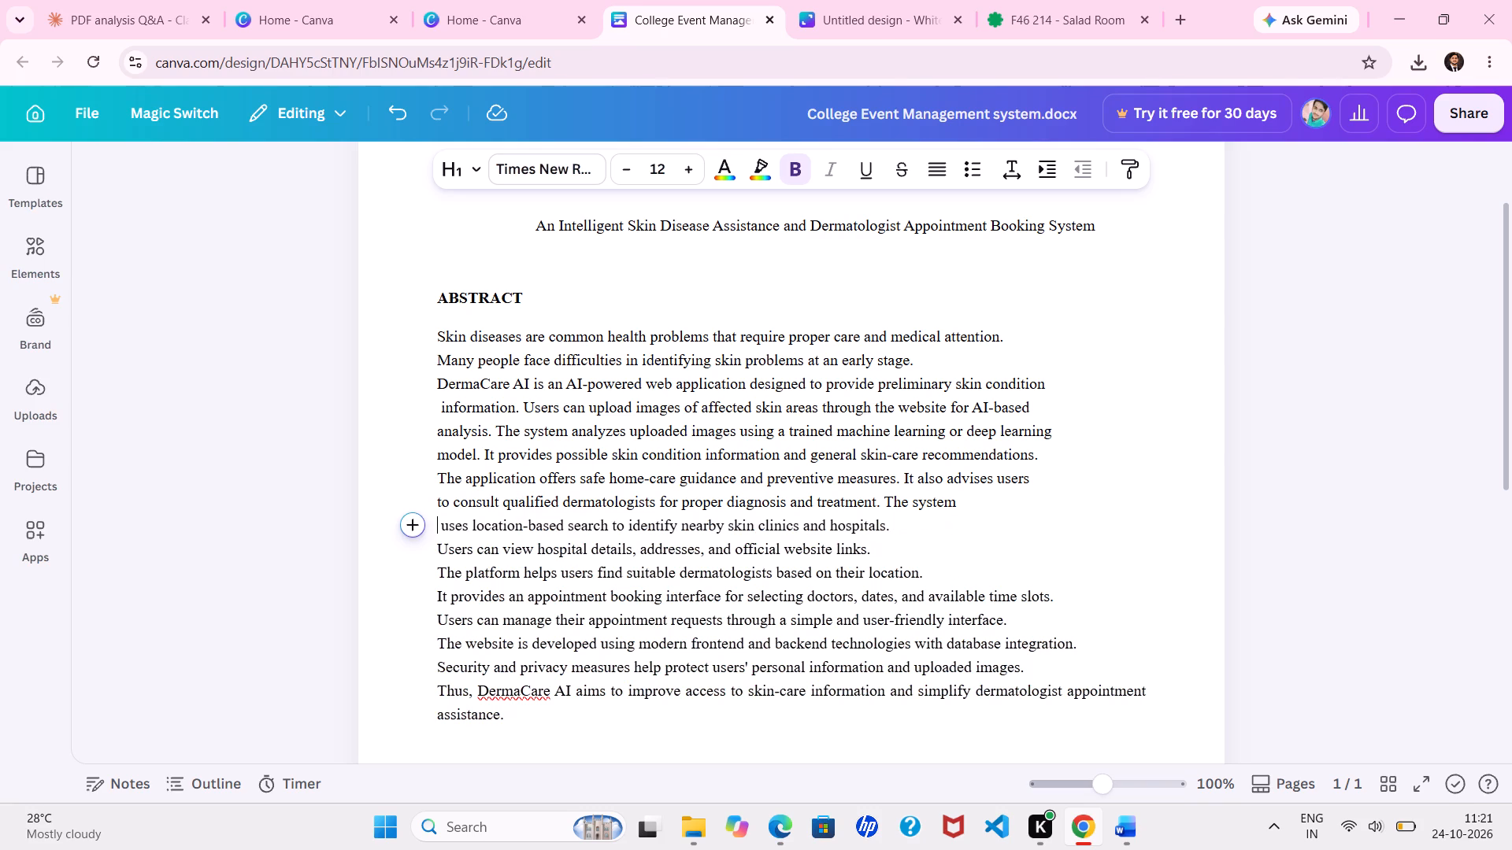
key("Right")
key("BackSpace")
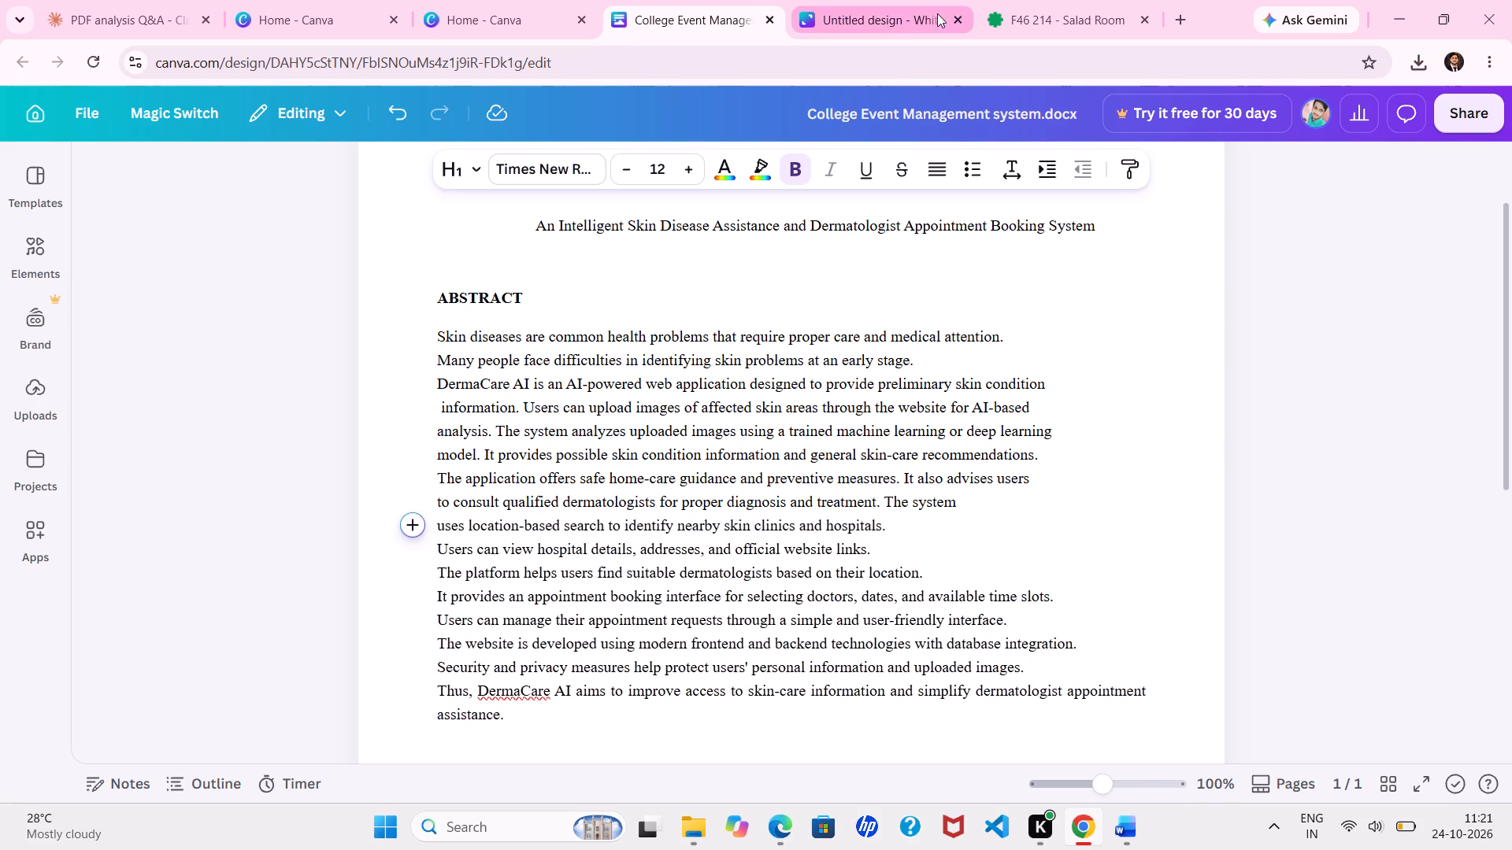
Try to select the whole abstract text, starting from the line beginning with "analysis.".
left_click(587, 440)
key("ctrl+a")
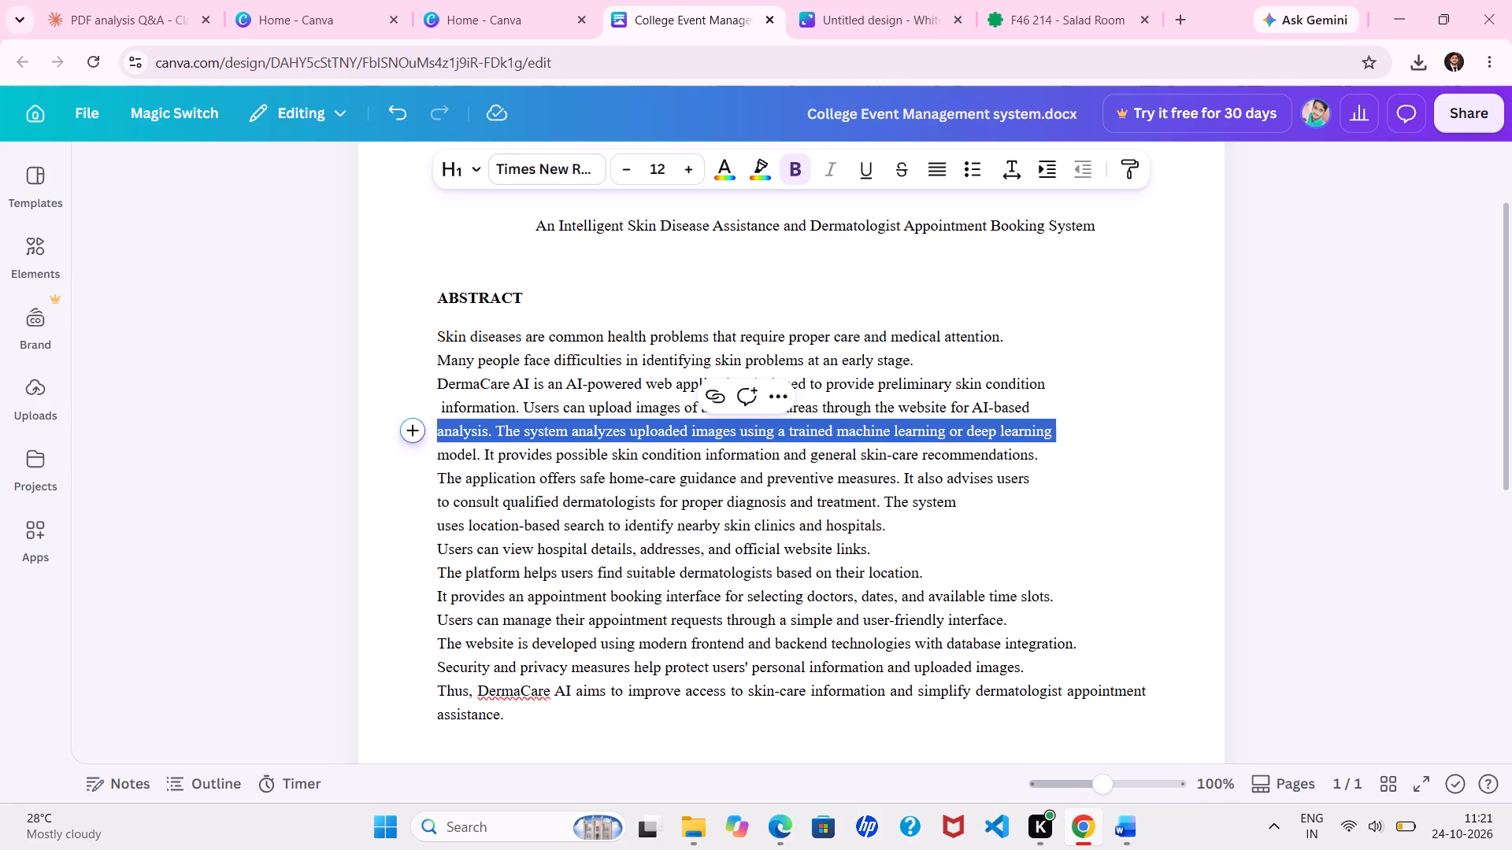
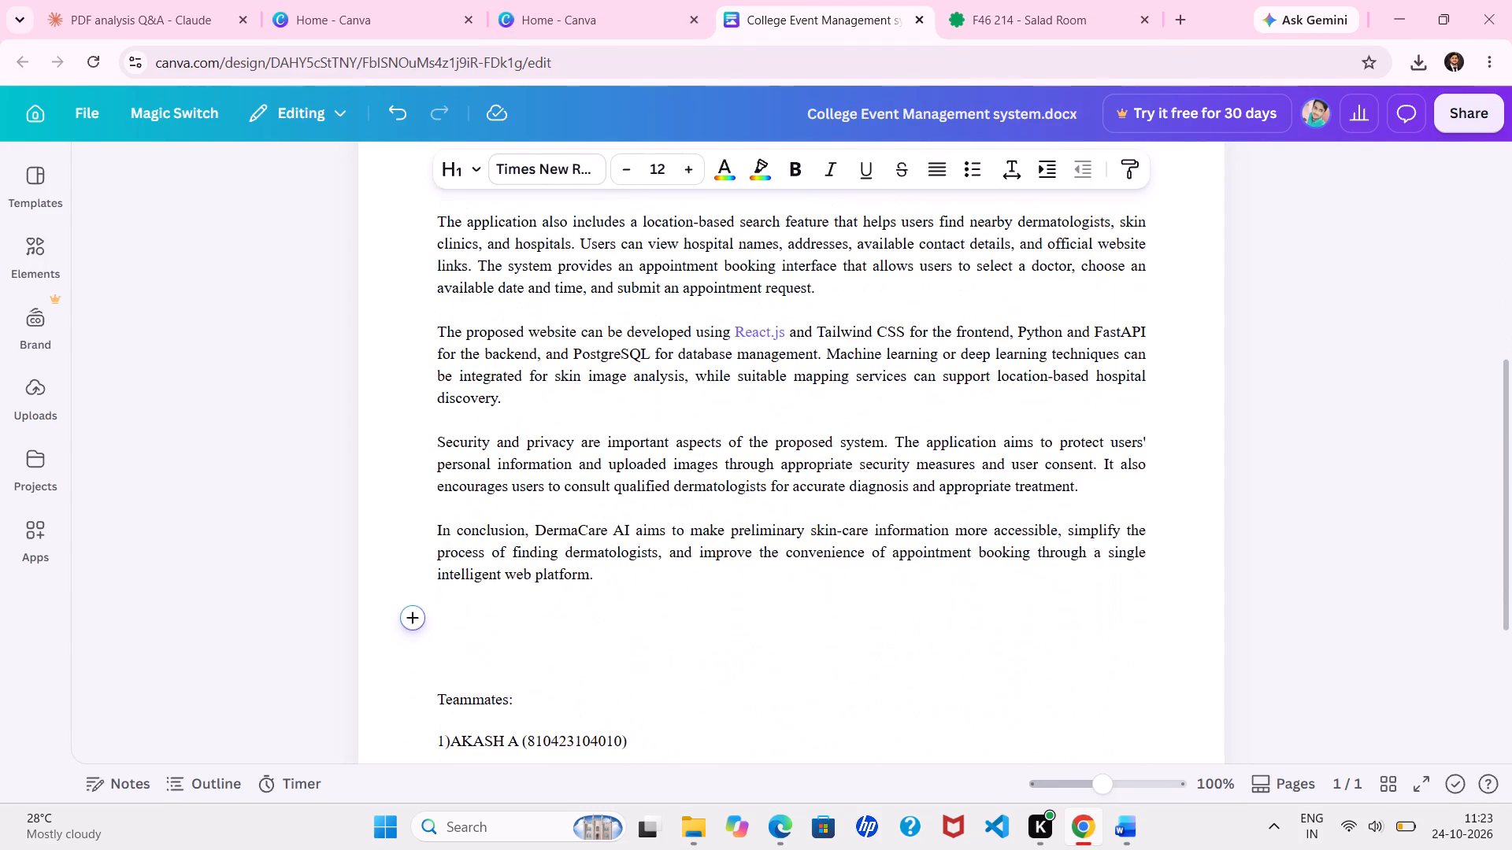
scroll(771, 377, "up", 1)
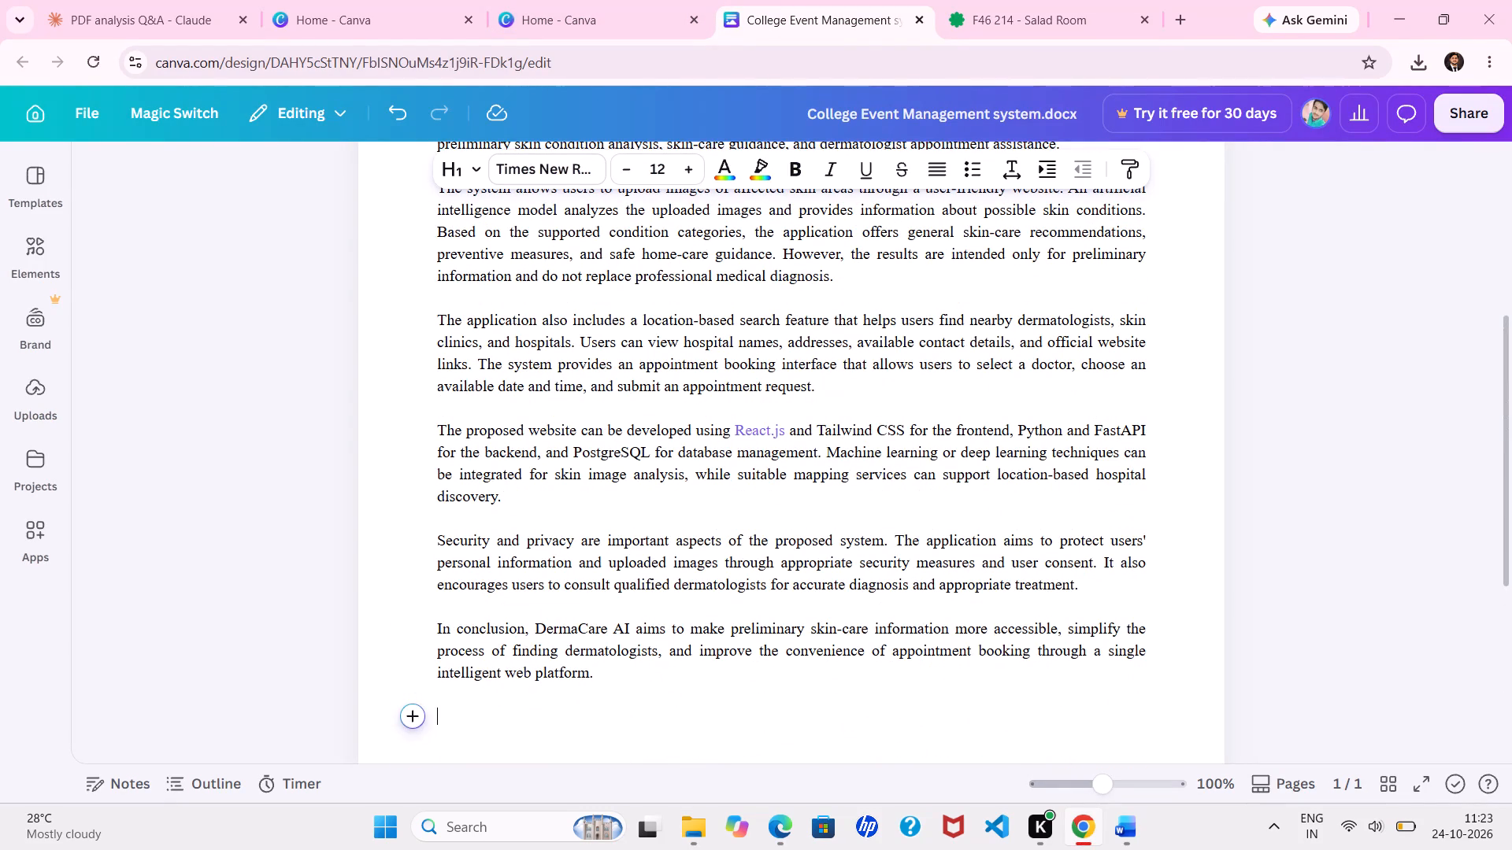
left_click(436, 541)
key("BackSpace")
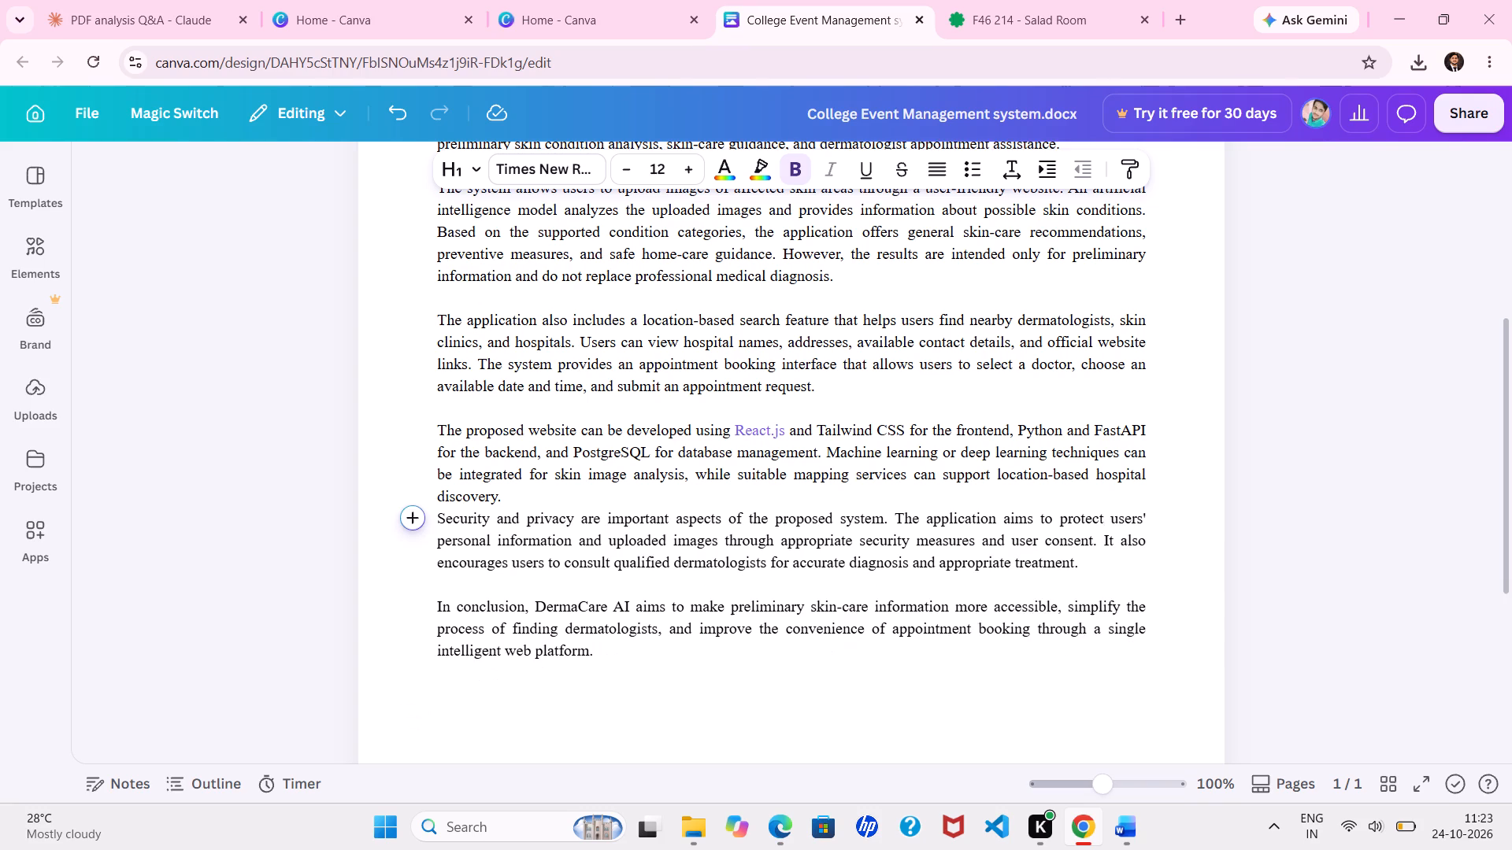
key("BackSpace")
key("space")
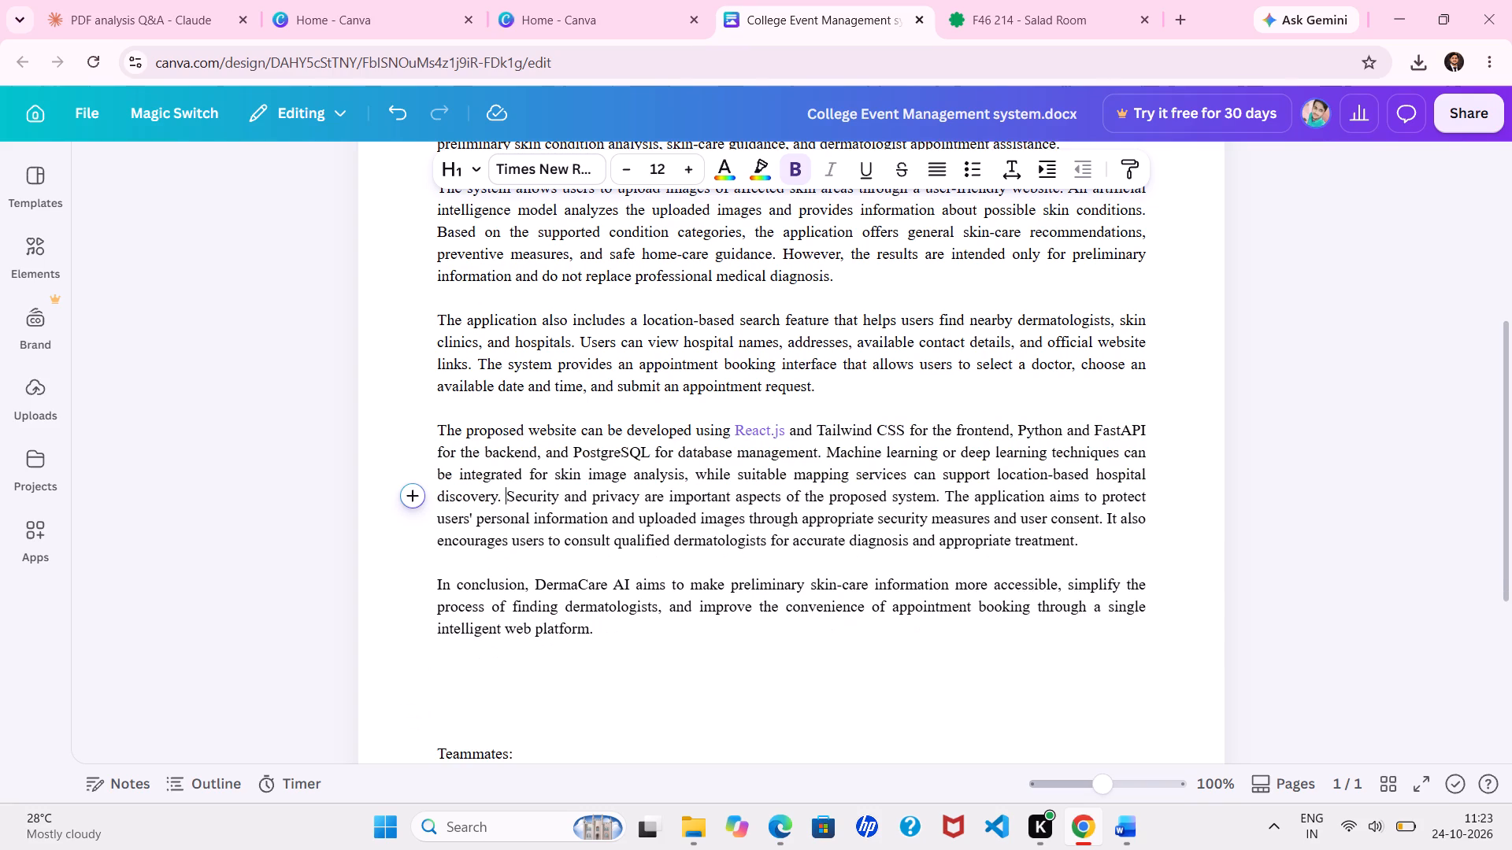
Join the "In conclusion" paragraph to the text ending in "appropriate treatment." with a single space.
left_click(434, 582)
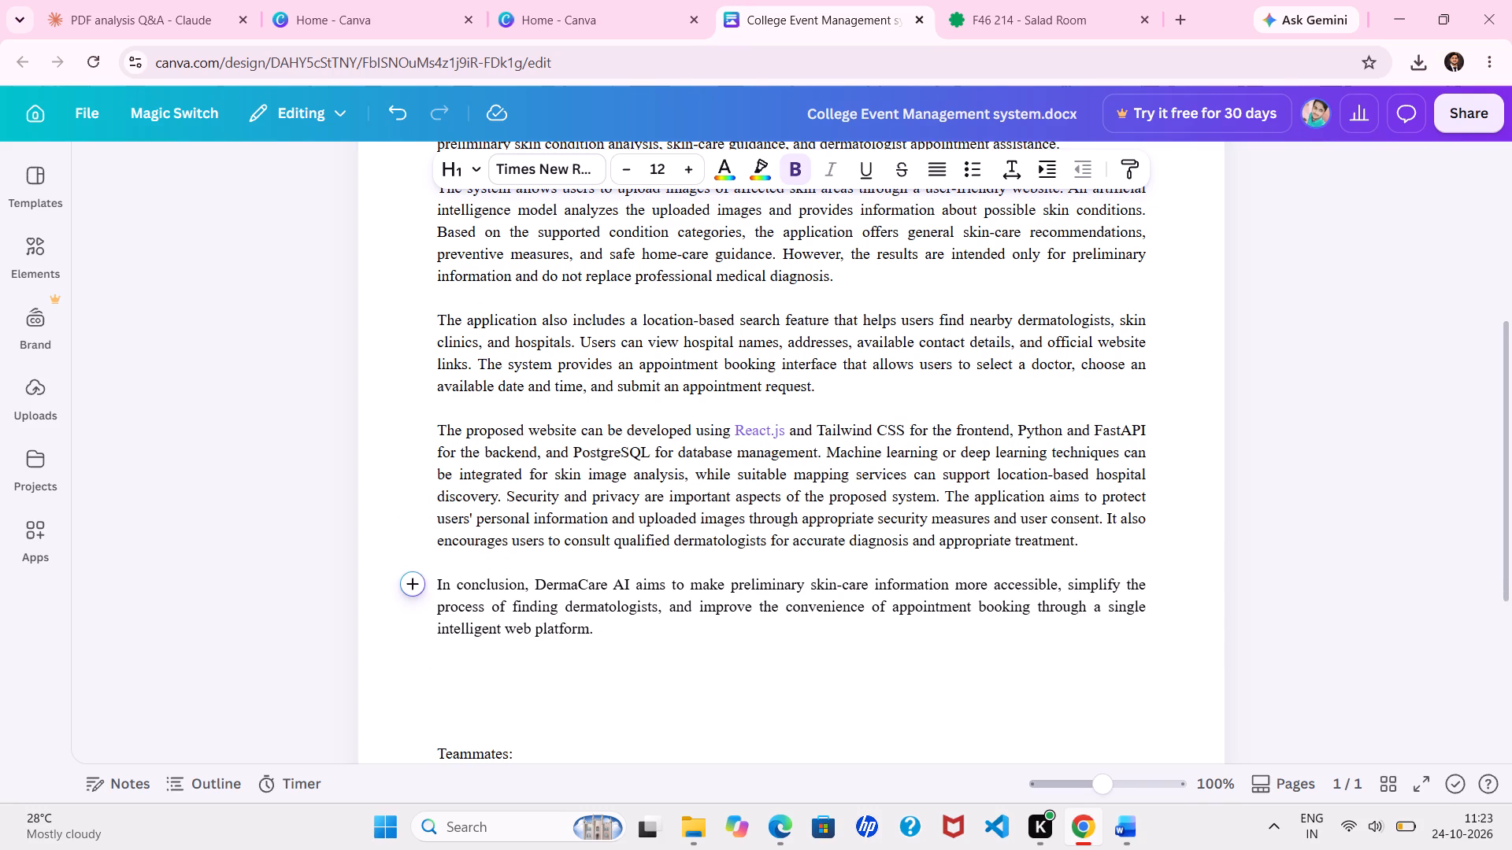
key("BackSpace")
key("space")
key("BackSpace")
key("BackSpace")
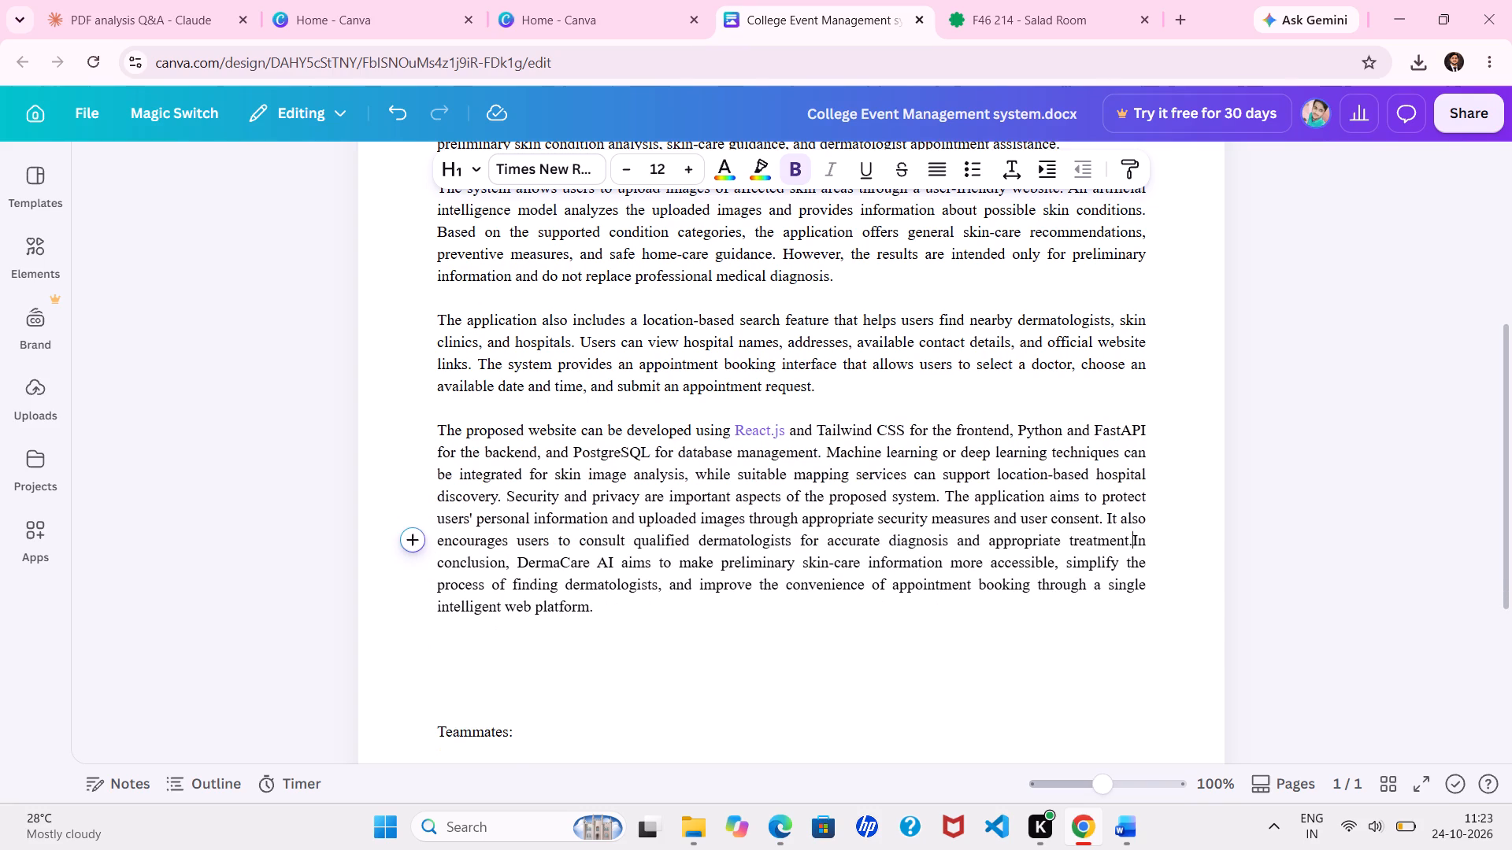
key("space")
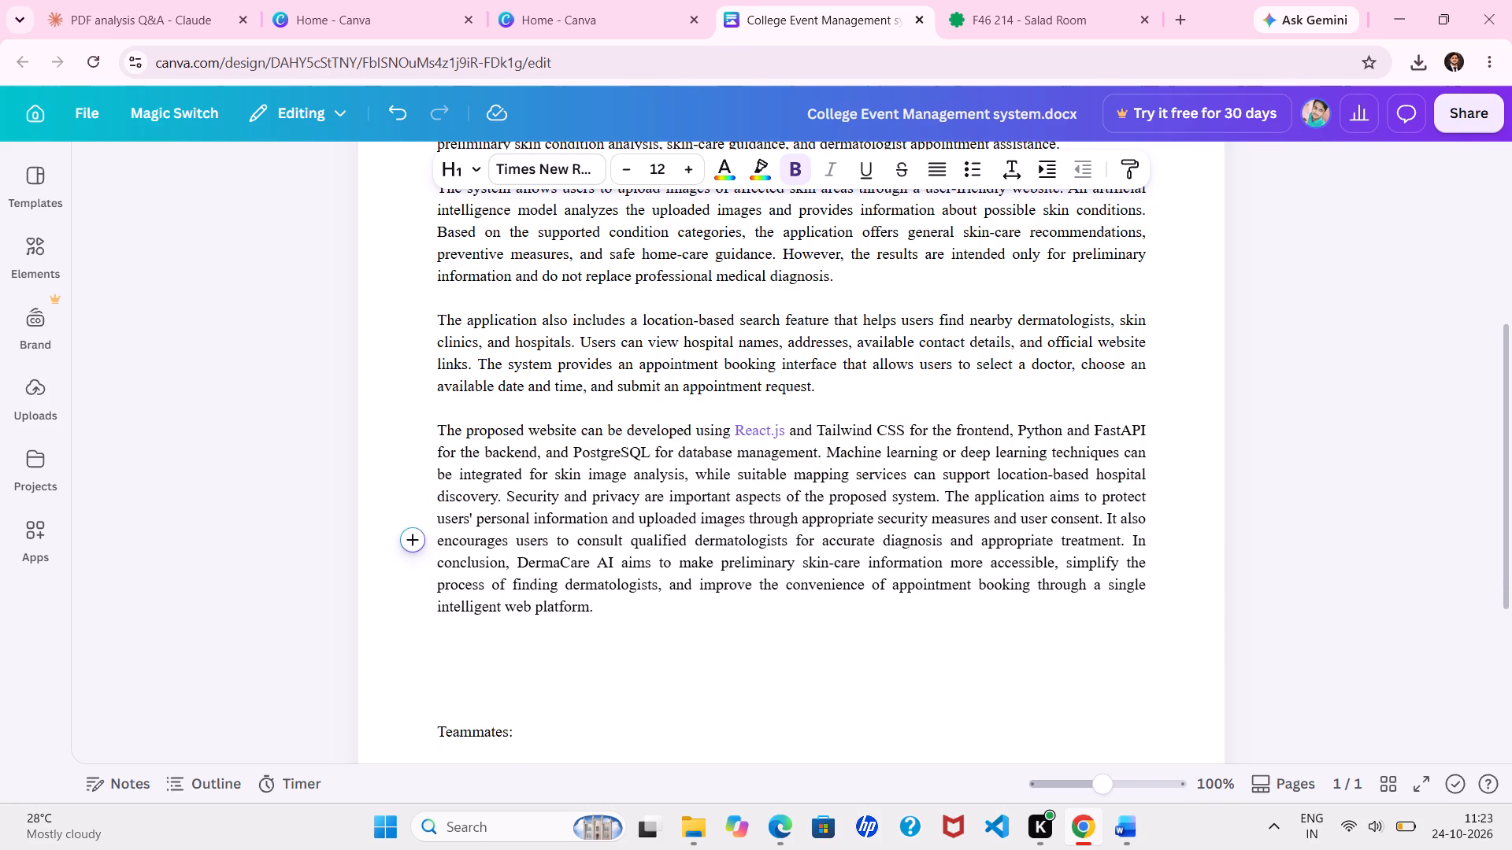
Join the paragraph starting "The proposed website" to the text ending in "appointment request." with a single space.
left_click(436, 430)
key("BackSpace")
key("BackSpace")
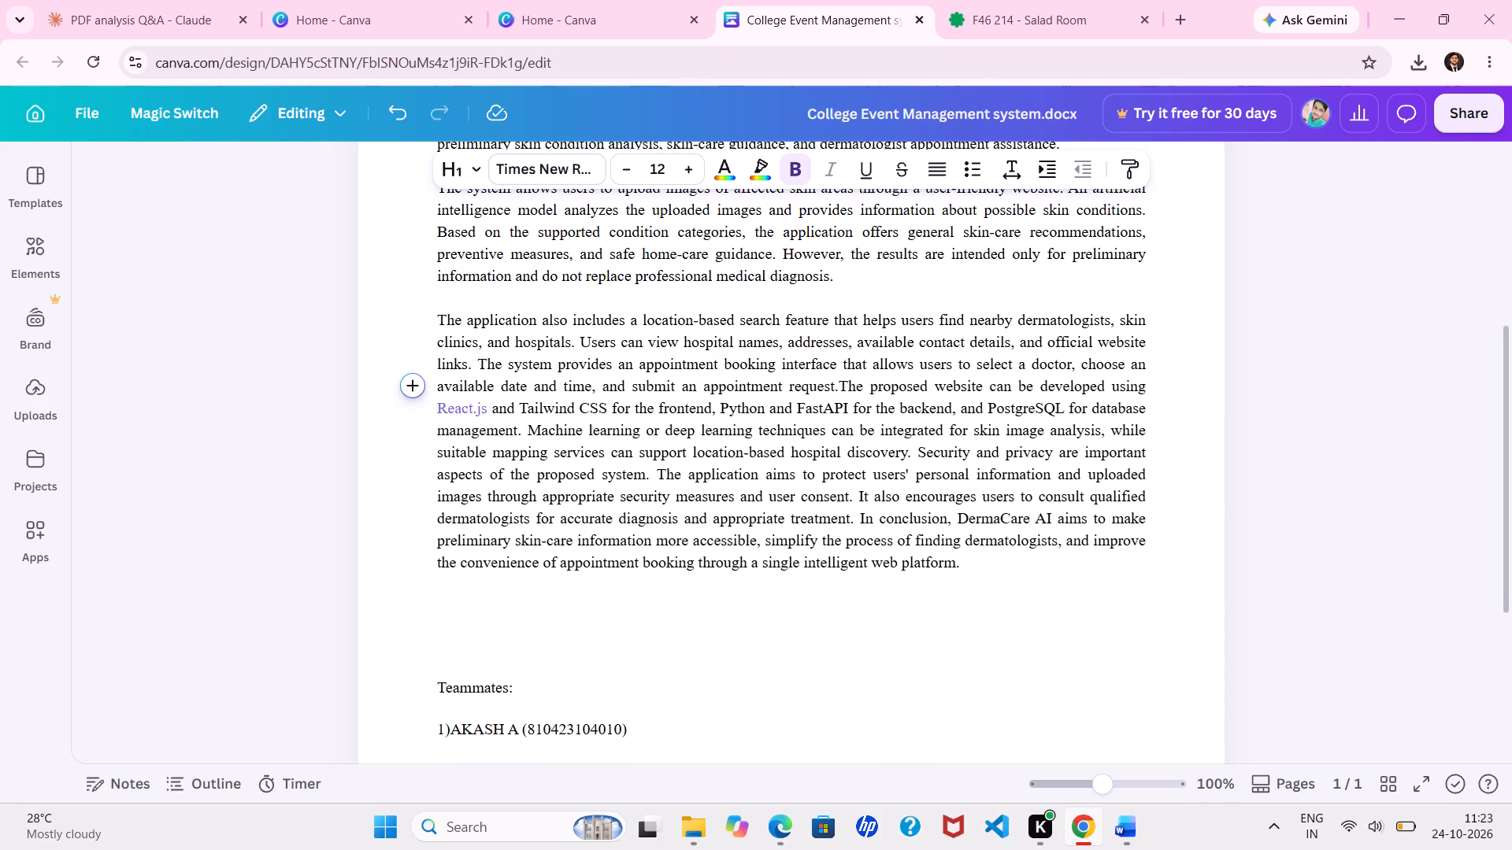
key("space")
Join the paragraph starting "The application also includes" to the text ending in "medical diagnosis." with a single space.
scroll(451, 375, "up", 1)
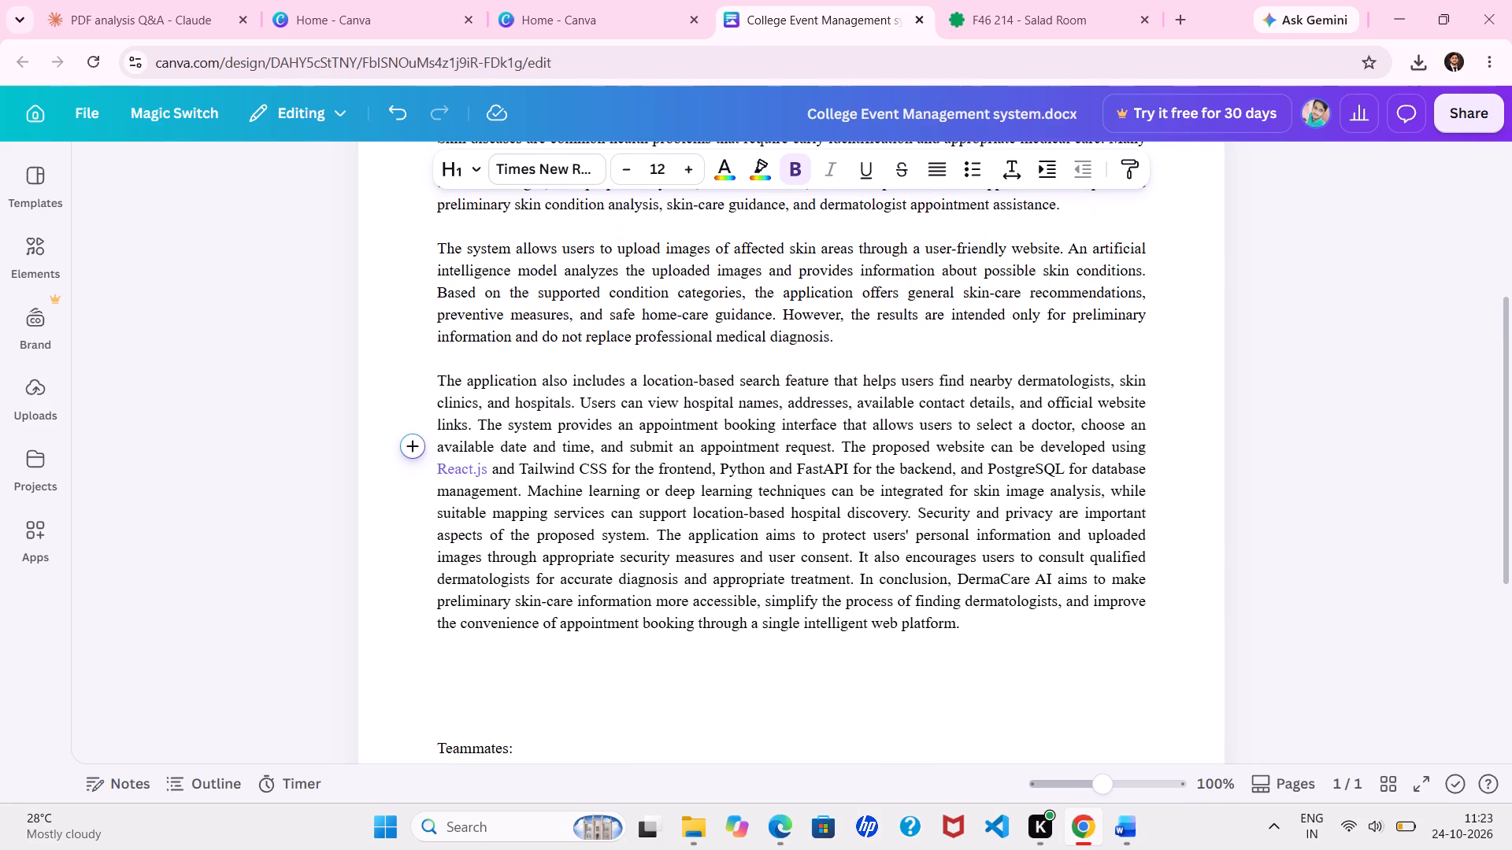
left_click(443, 377)
key("Left")
key("BackSpace")
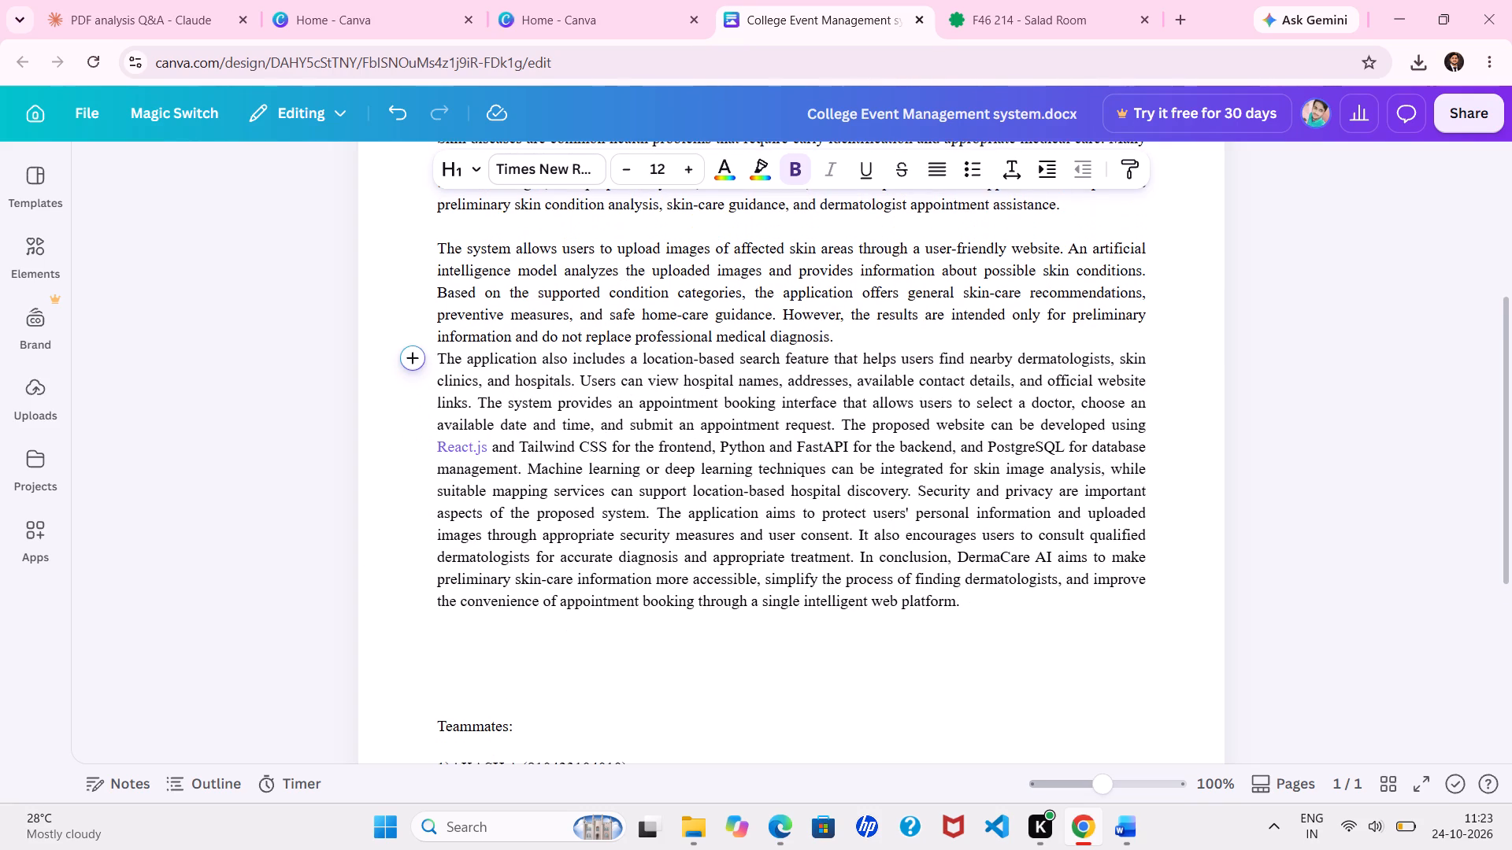
key("BackSpace")
key("space")
Join the paragraph starting "The system allows users" to the first abstract paragraph, after "appointment assistance.", with a single space.
scroll(454, 357, "right", 1)
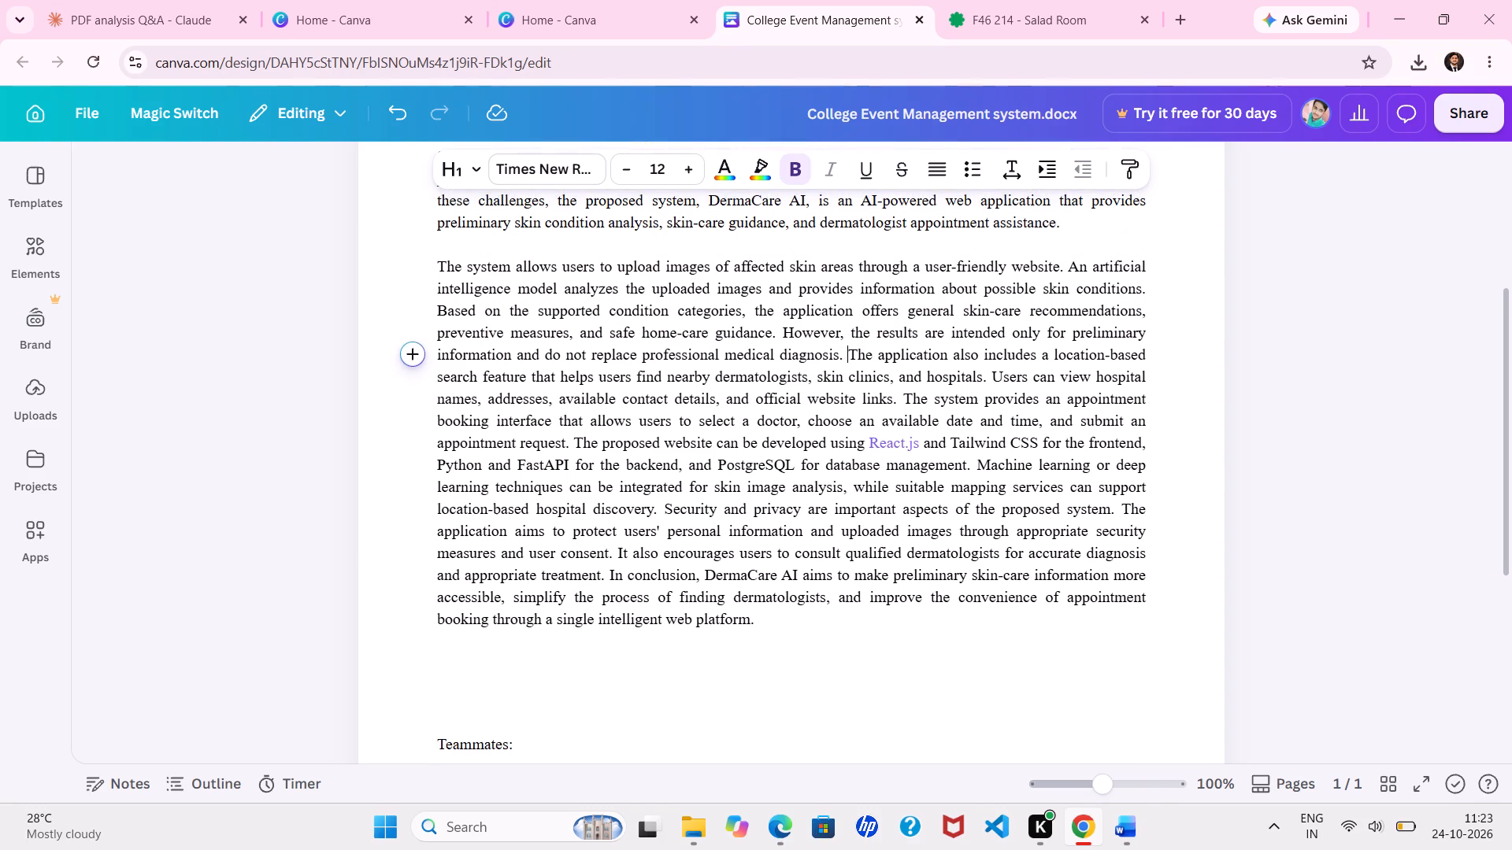
scroll(454, 357, "right", 1)
scroll(591, 393, "up", 2)
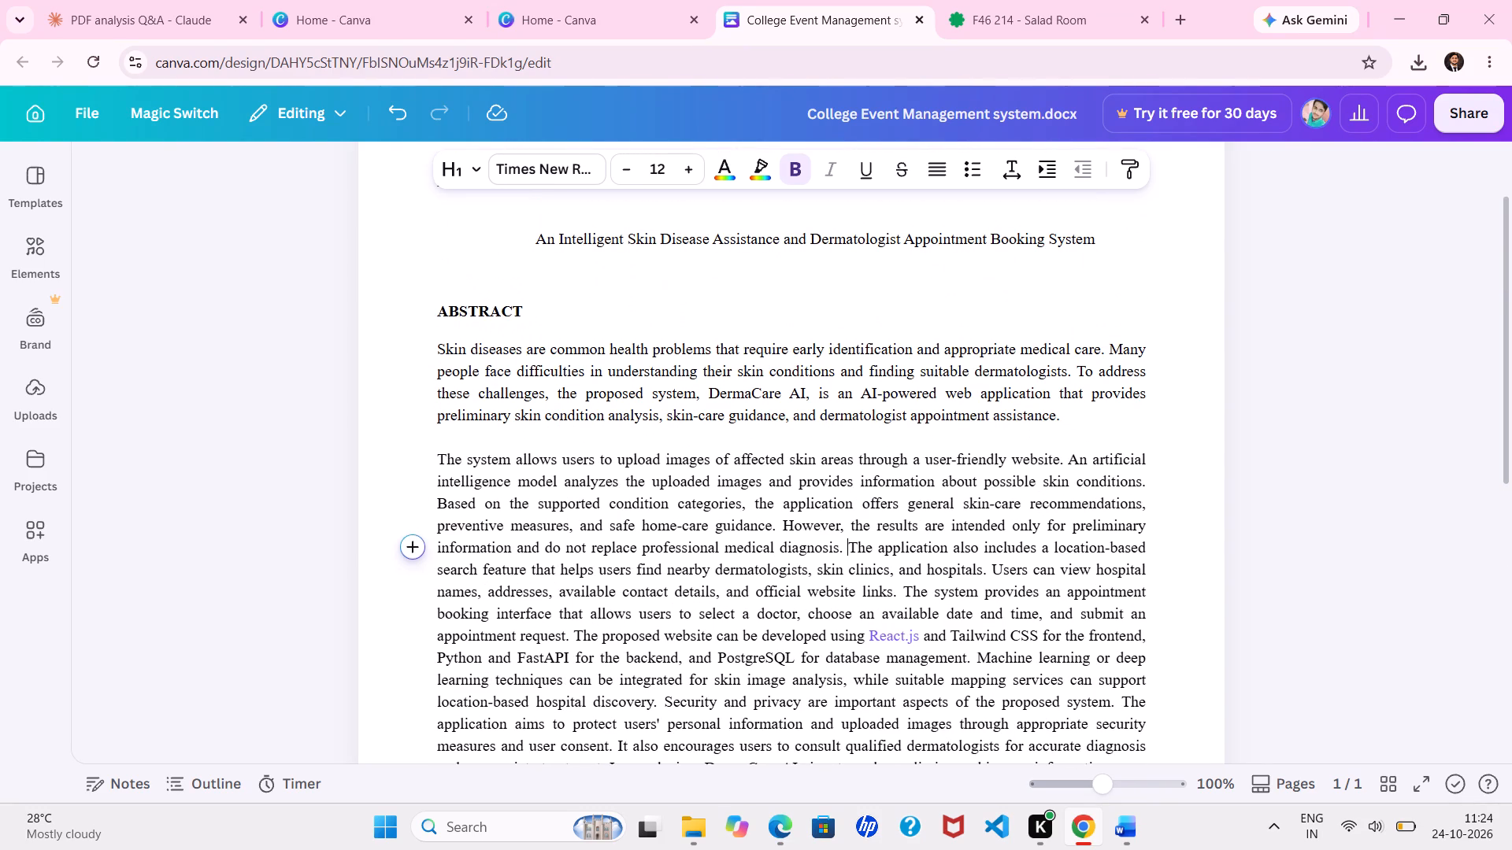
left_click(435, 456)
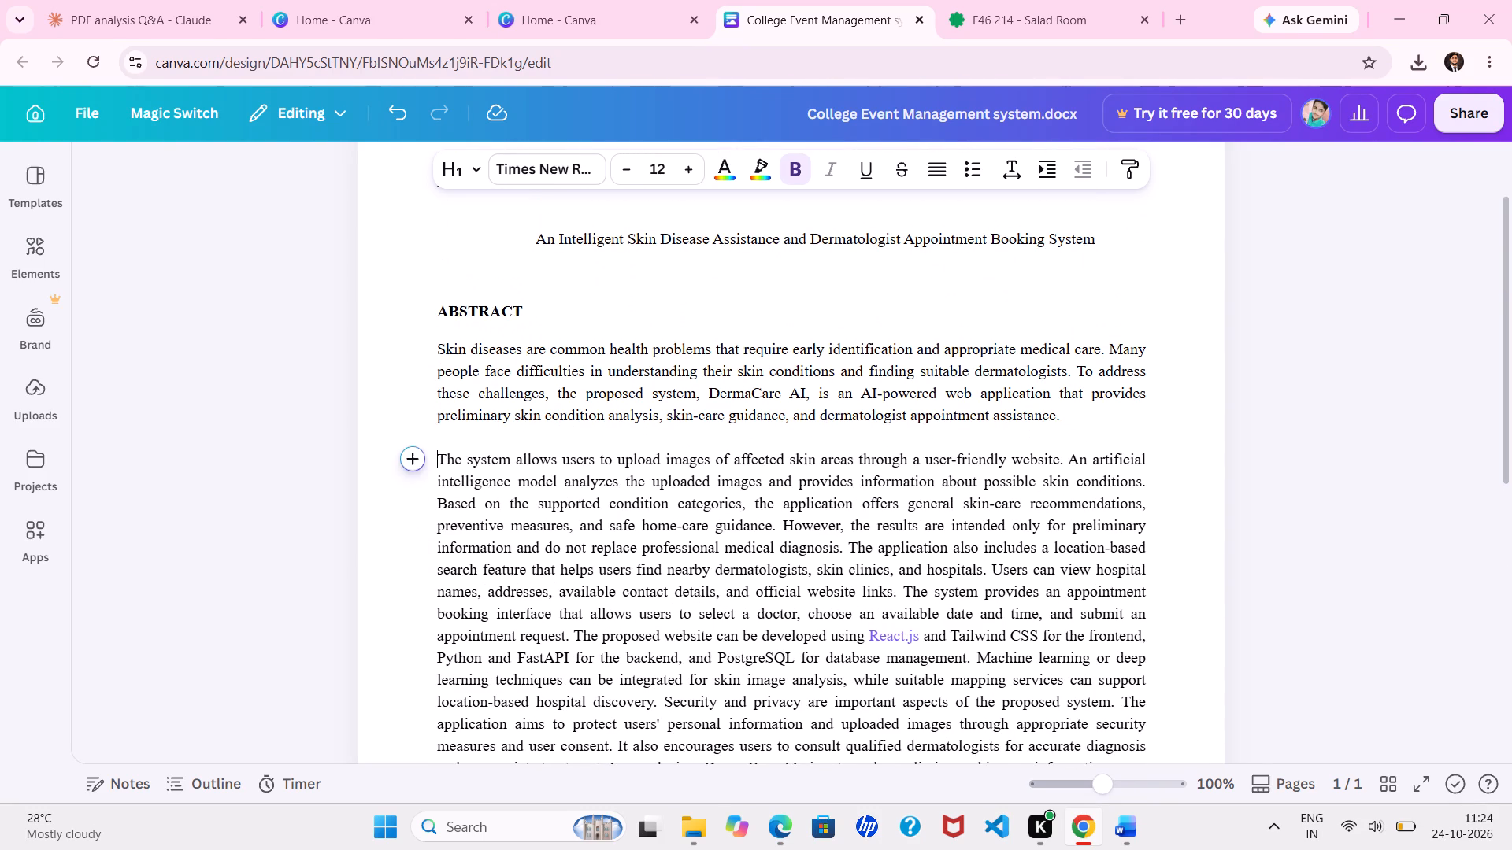
key("BackSpace")
key("BackSpace")
key("space")
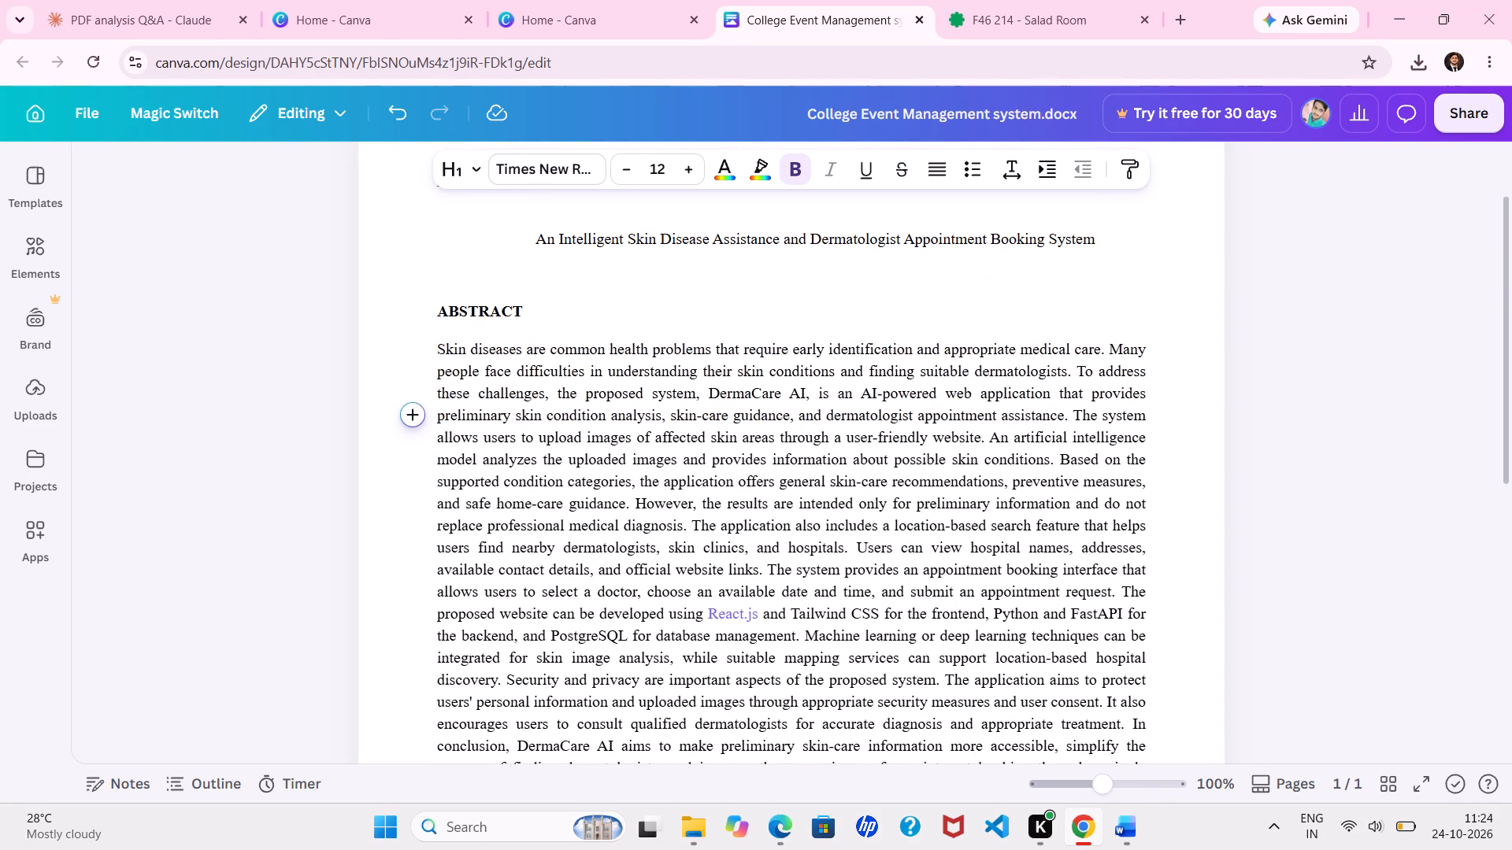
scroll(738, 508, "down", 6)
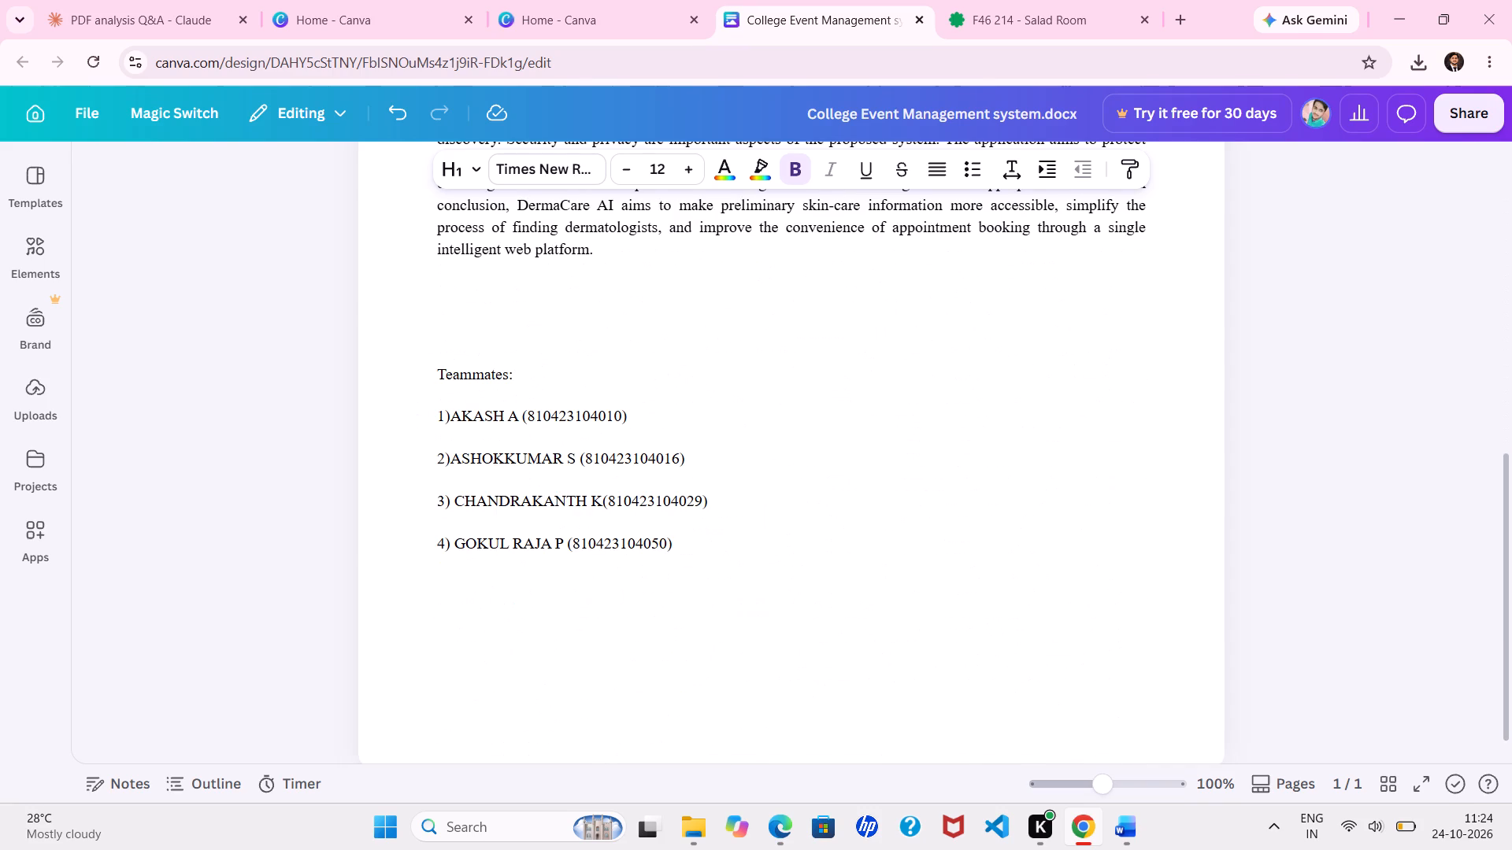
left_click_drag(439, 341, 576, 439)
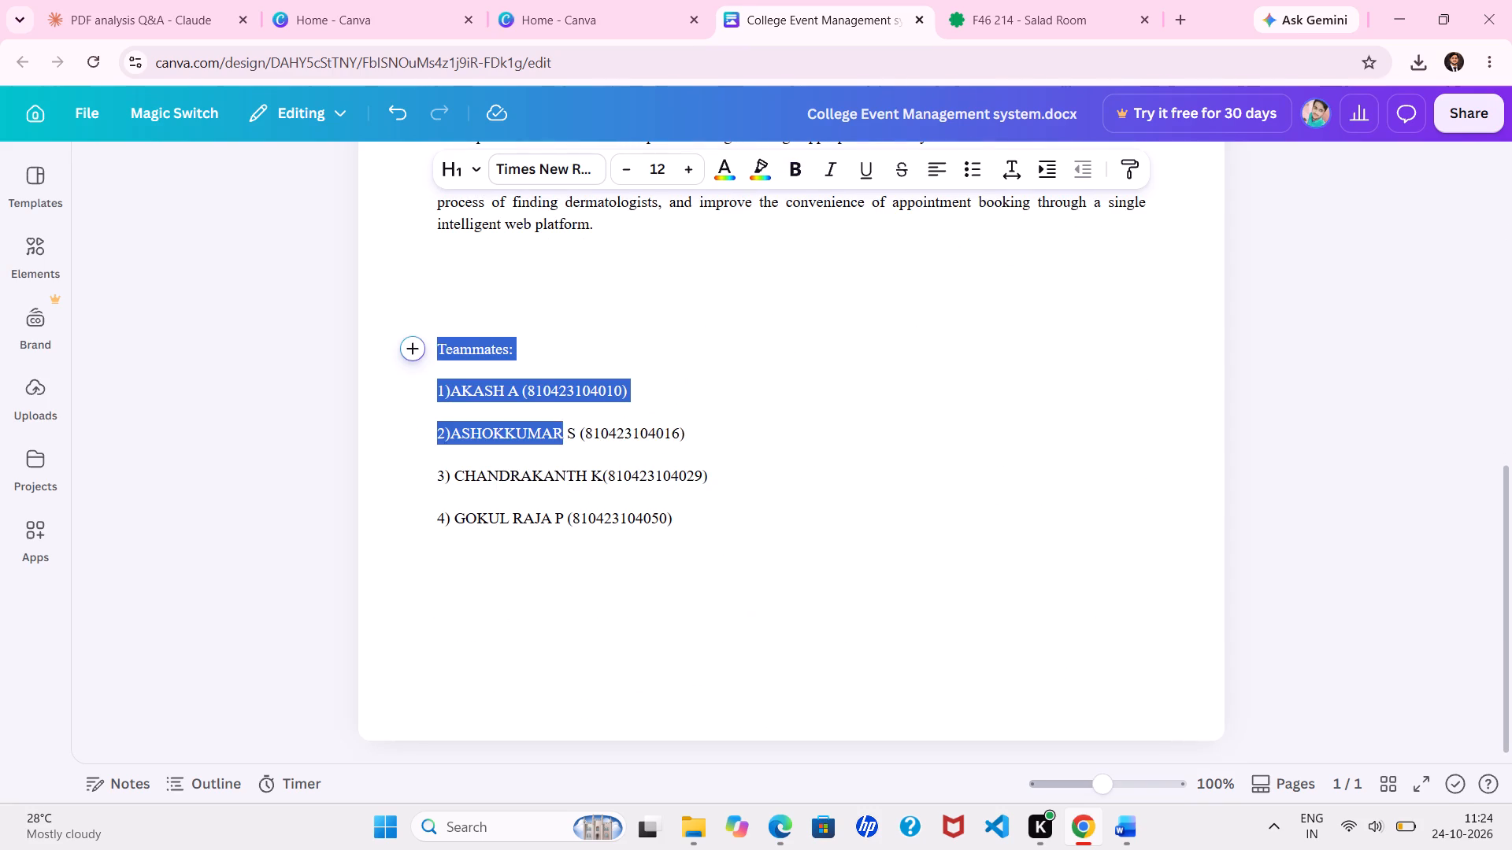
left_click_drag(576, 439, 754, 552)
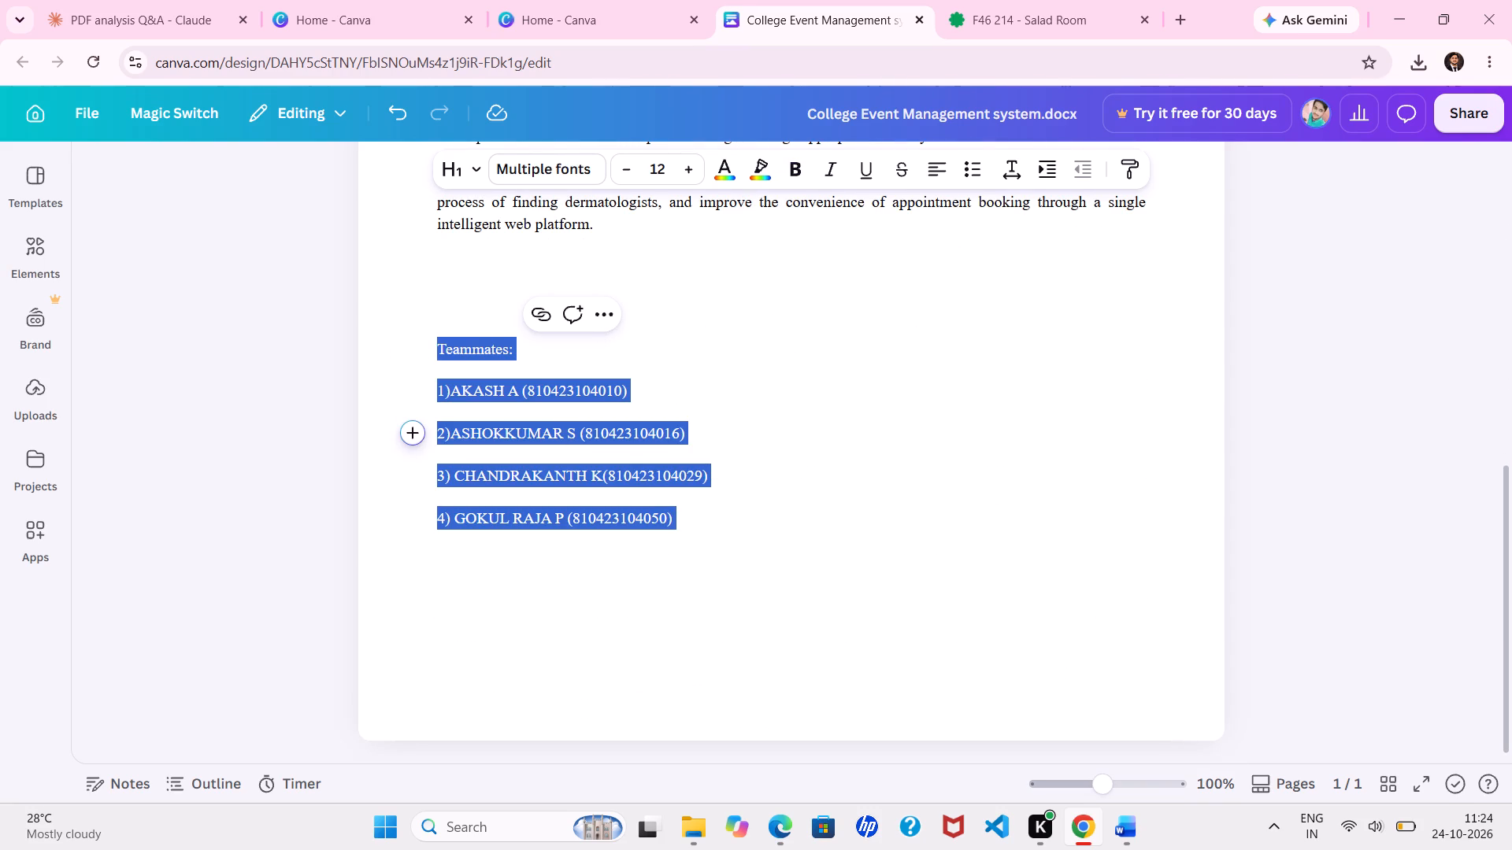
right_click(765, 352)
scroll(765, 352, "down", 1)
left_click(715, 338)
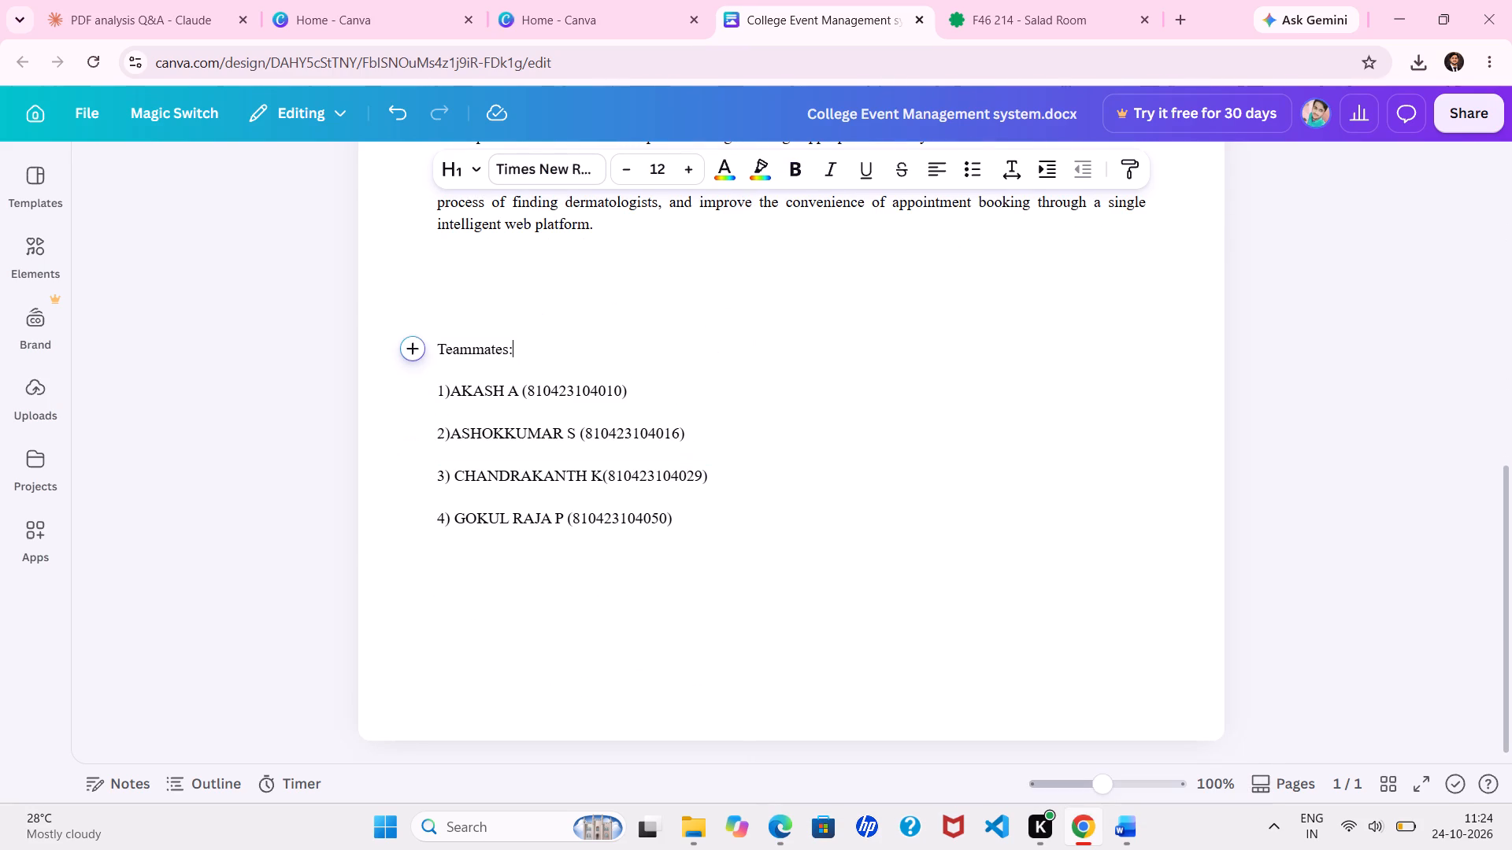
Move the "Teammates:" heading and its four numbered entries up by one blank line, closer to the abstract.
left_click(436, 340)
left_click_drag(436, 340, 717, 532)
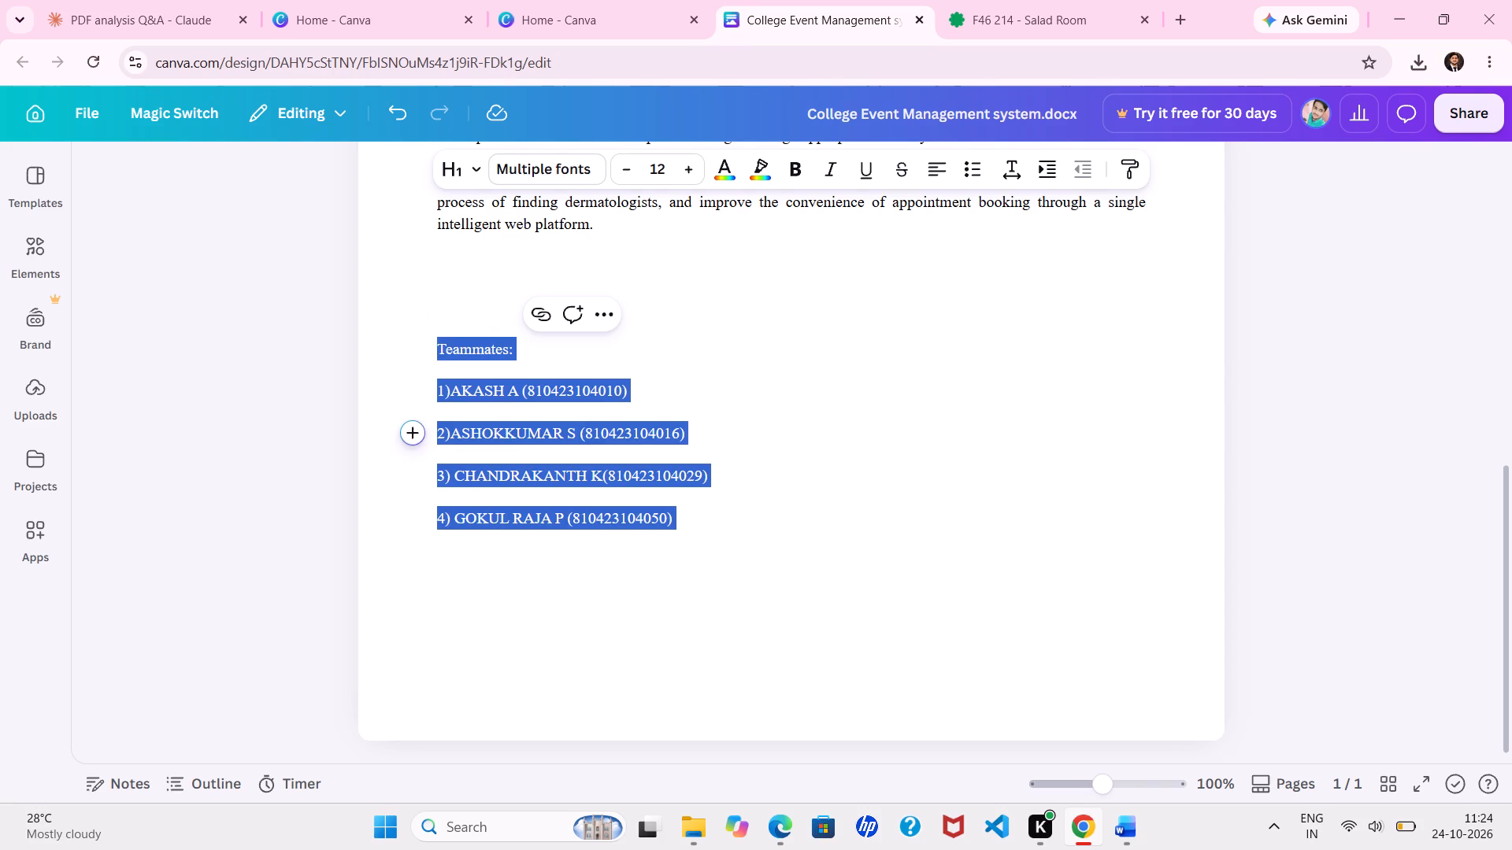
key("ctrl+c")
key("BackSpace")
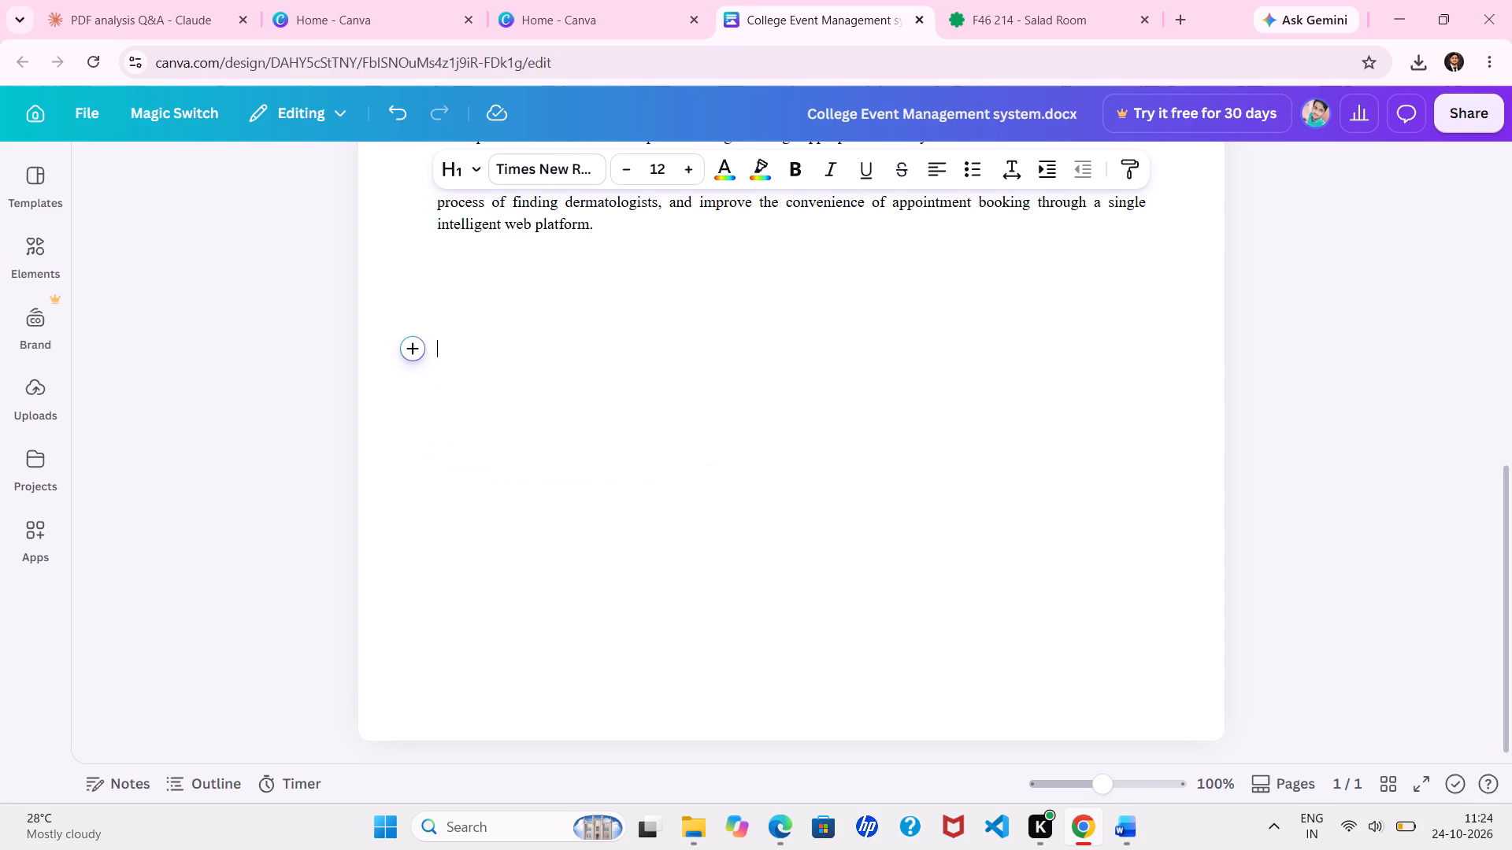
key("Up")
key("Up")
key("Down")
key("ctrl+v")
Make the title line "An Intelligent Skin Disease Assistance and Dermatologist Appointment Booking System" bold.
scroll(733, 333, "up", 7)
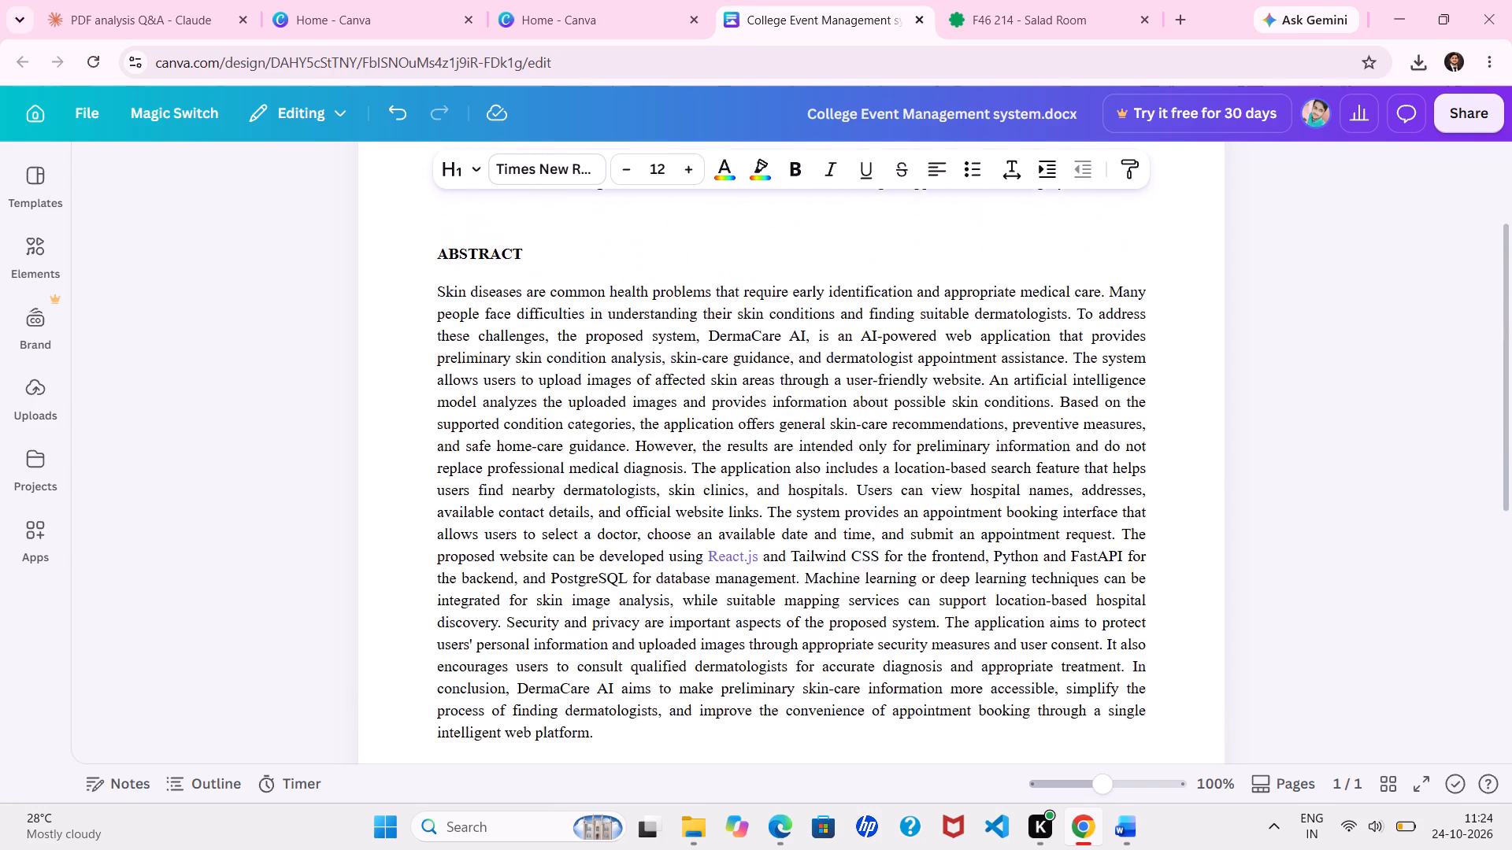
scroll(733, 333, "down", 2)
scroll(733, 333, "up", 6)
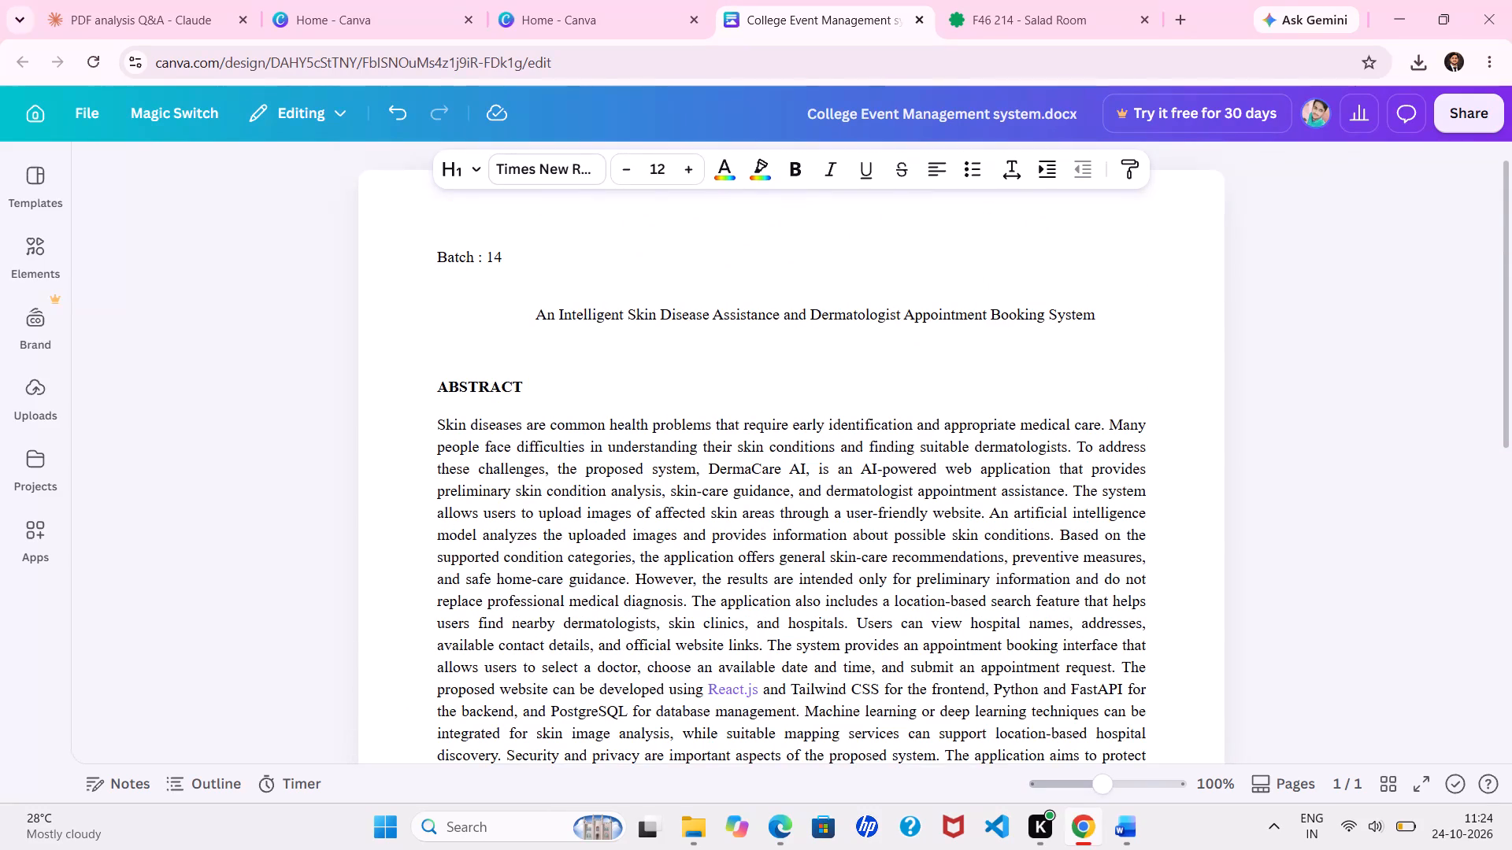
left_click_drag(538, 340, 960, 356)
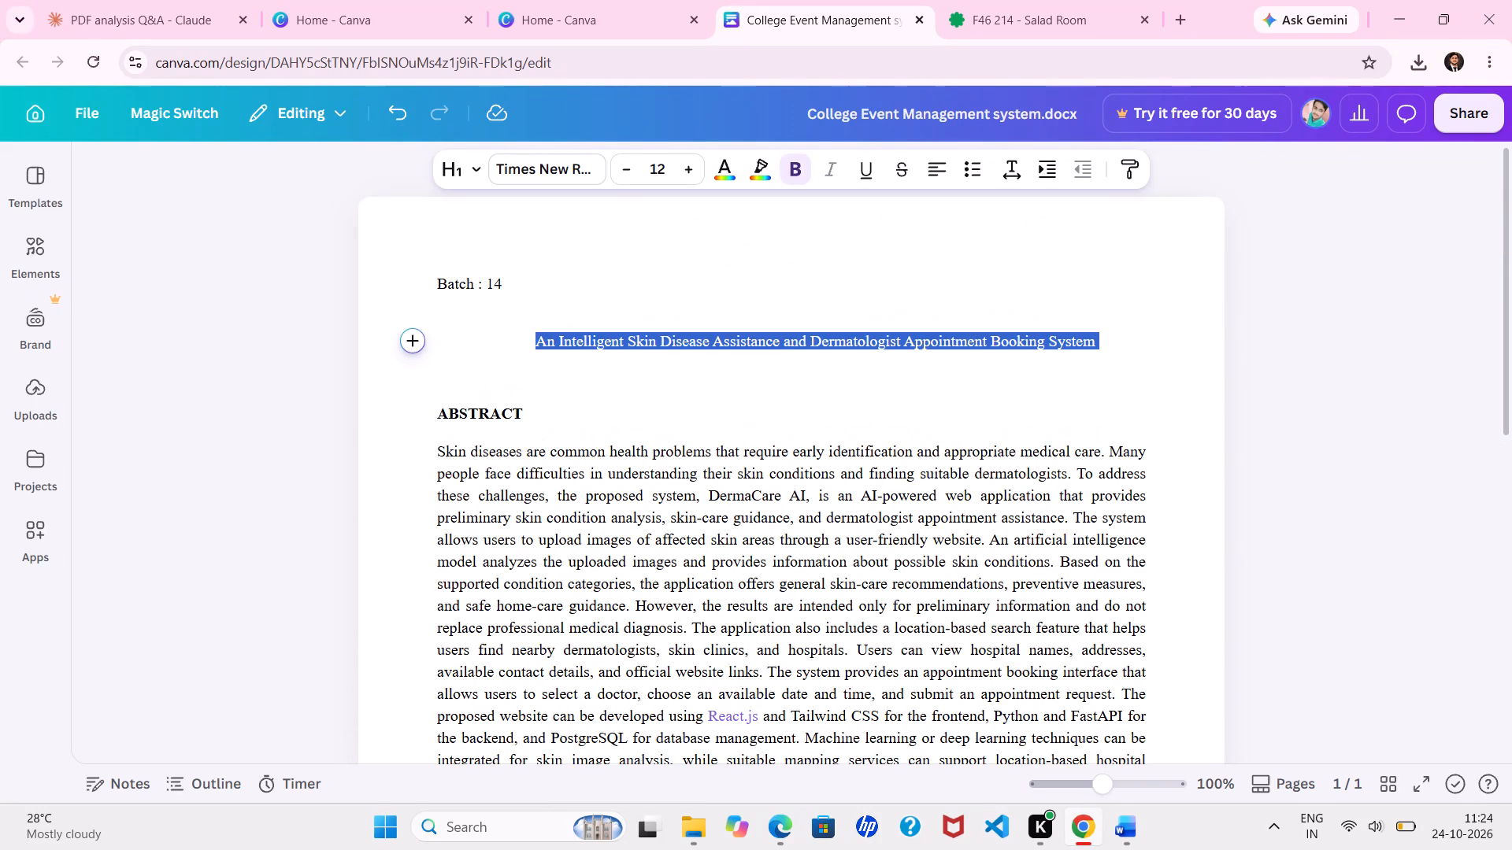
left_click_drag(960, 356, 1156, 344)
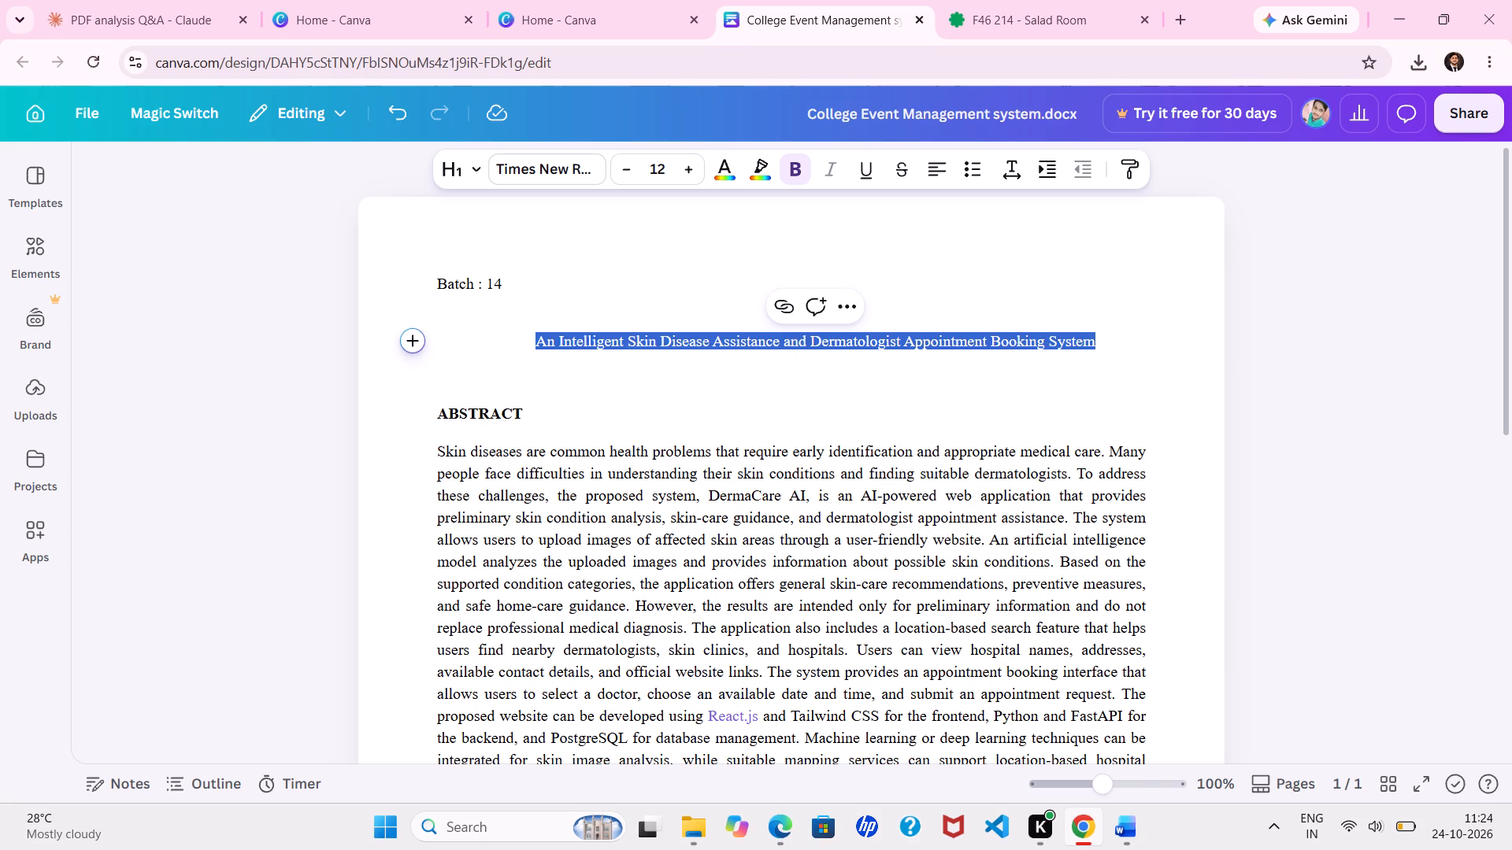
key("ctrl+b")
left_click(1158, 345)
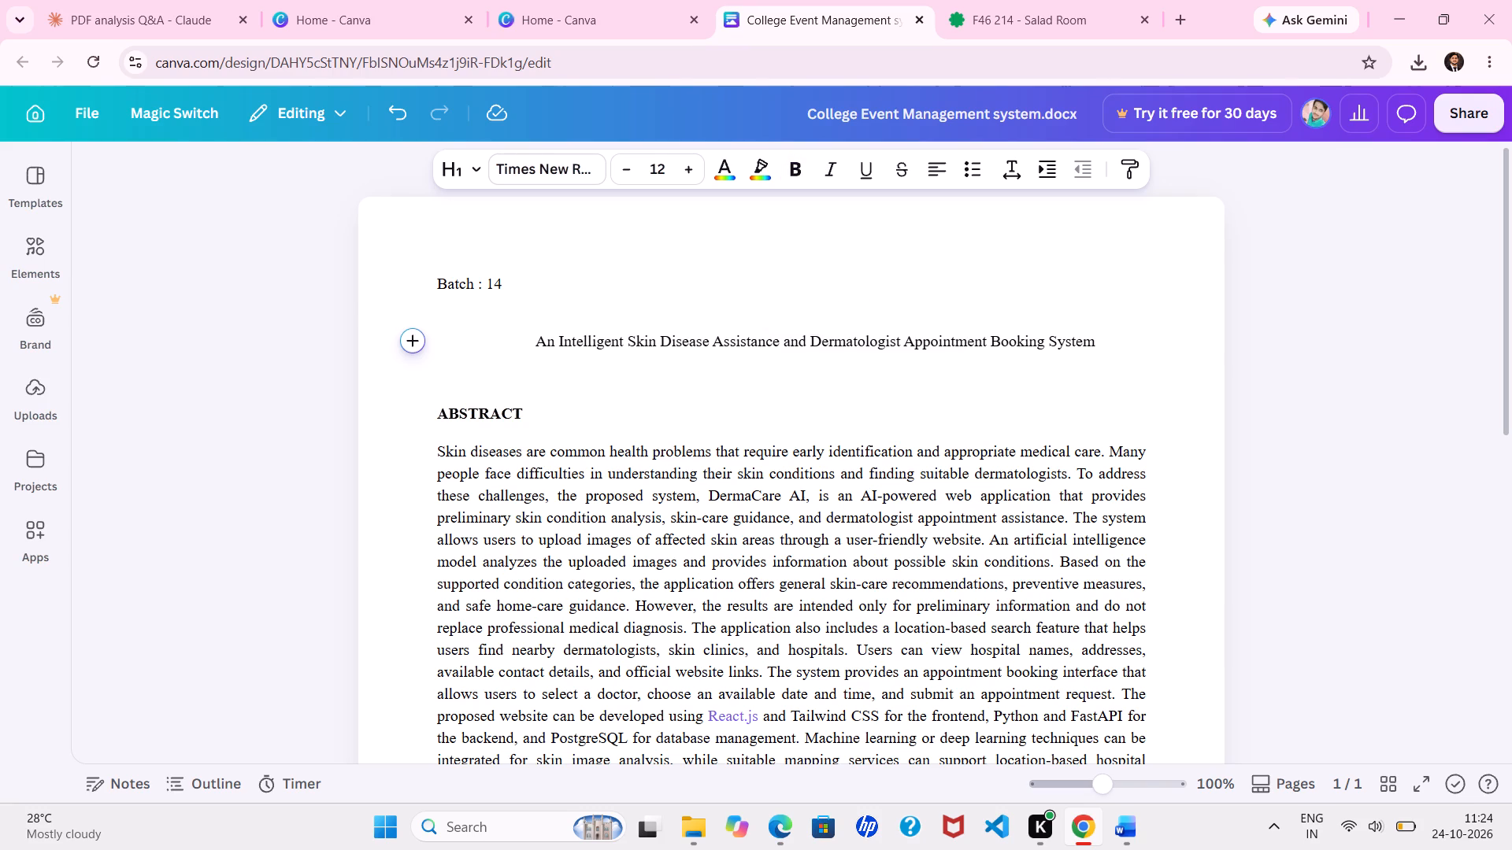
left_click_drag(530, 343, 1069, 366)
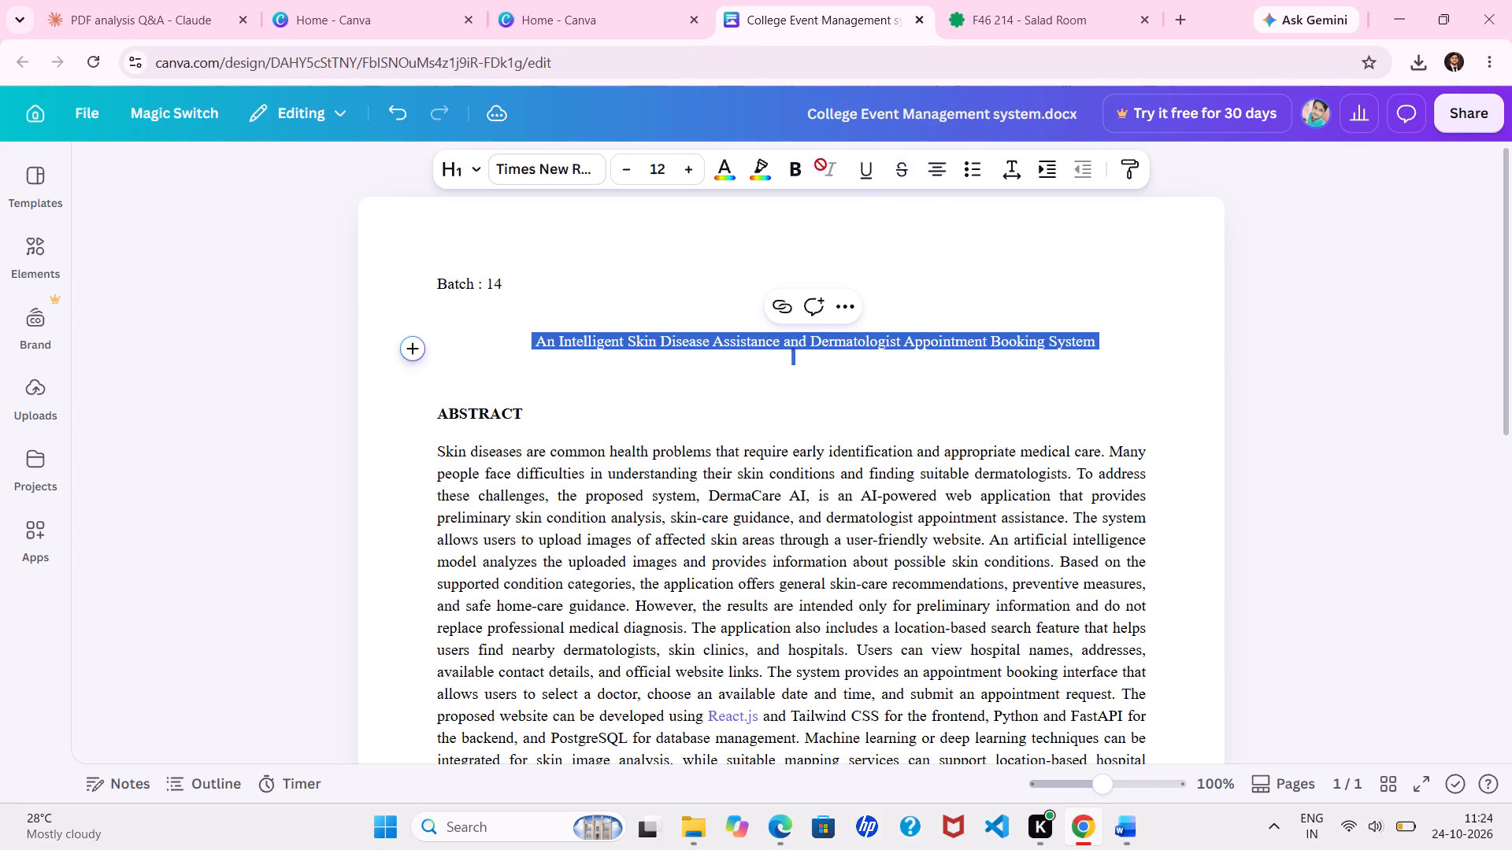
left_click(796, 171)
left_click(838, 224)
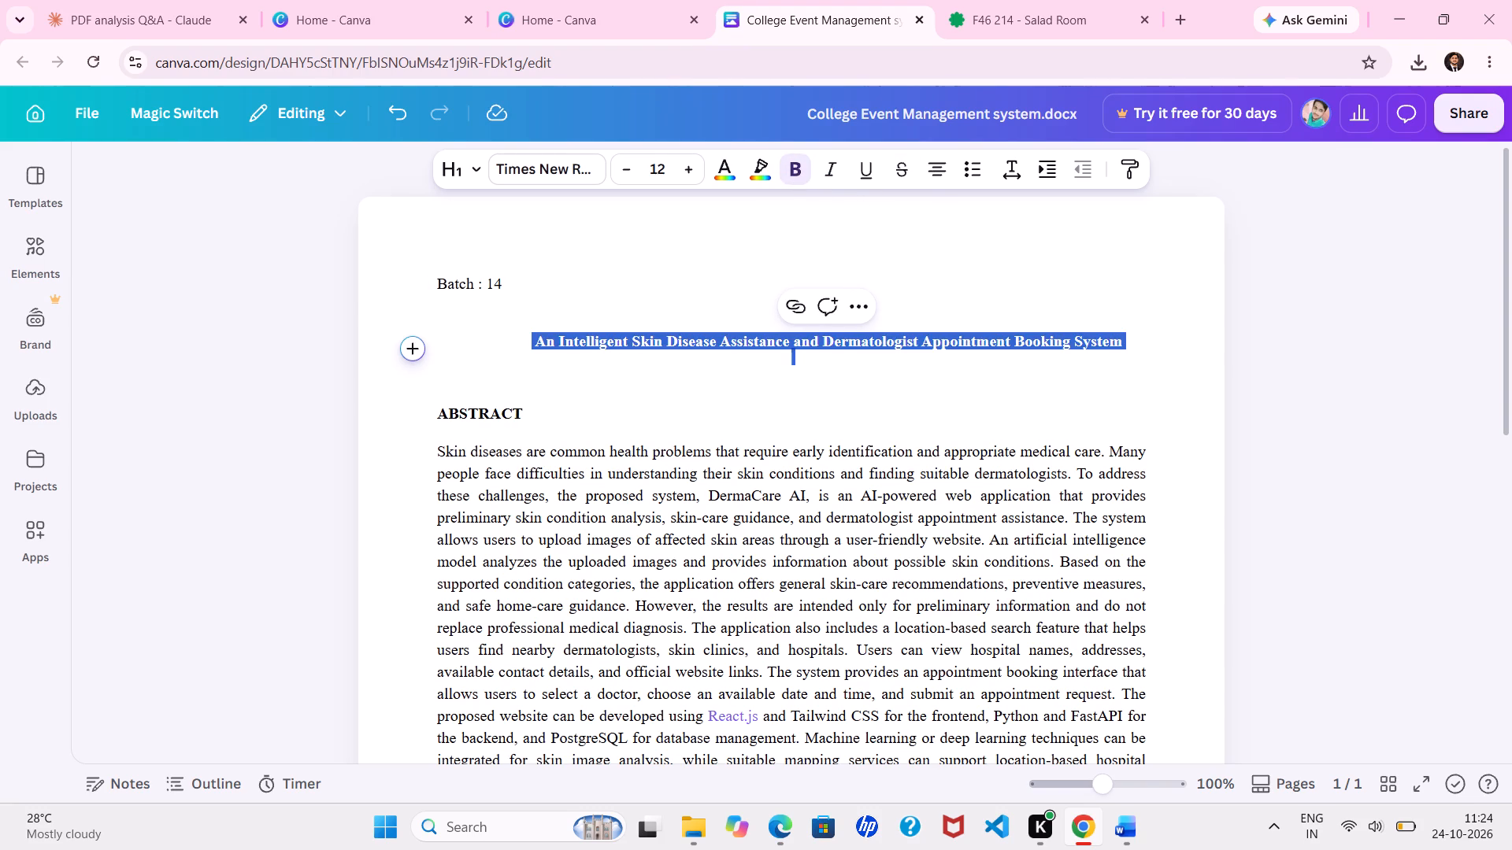
Review the document's layout from the batch line and title through the abstract to the teammates list.
scroll(845, 371, "down", 5)
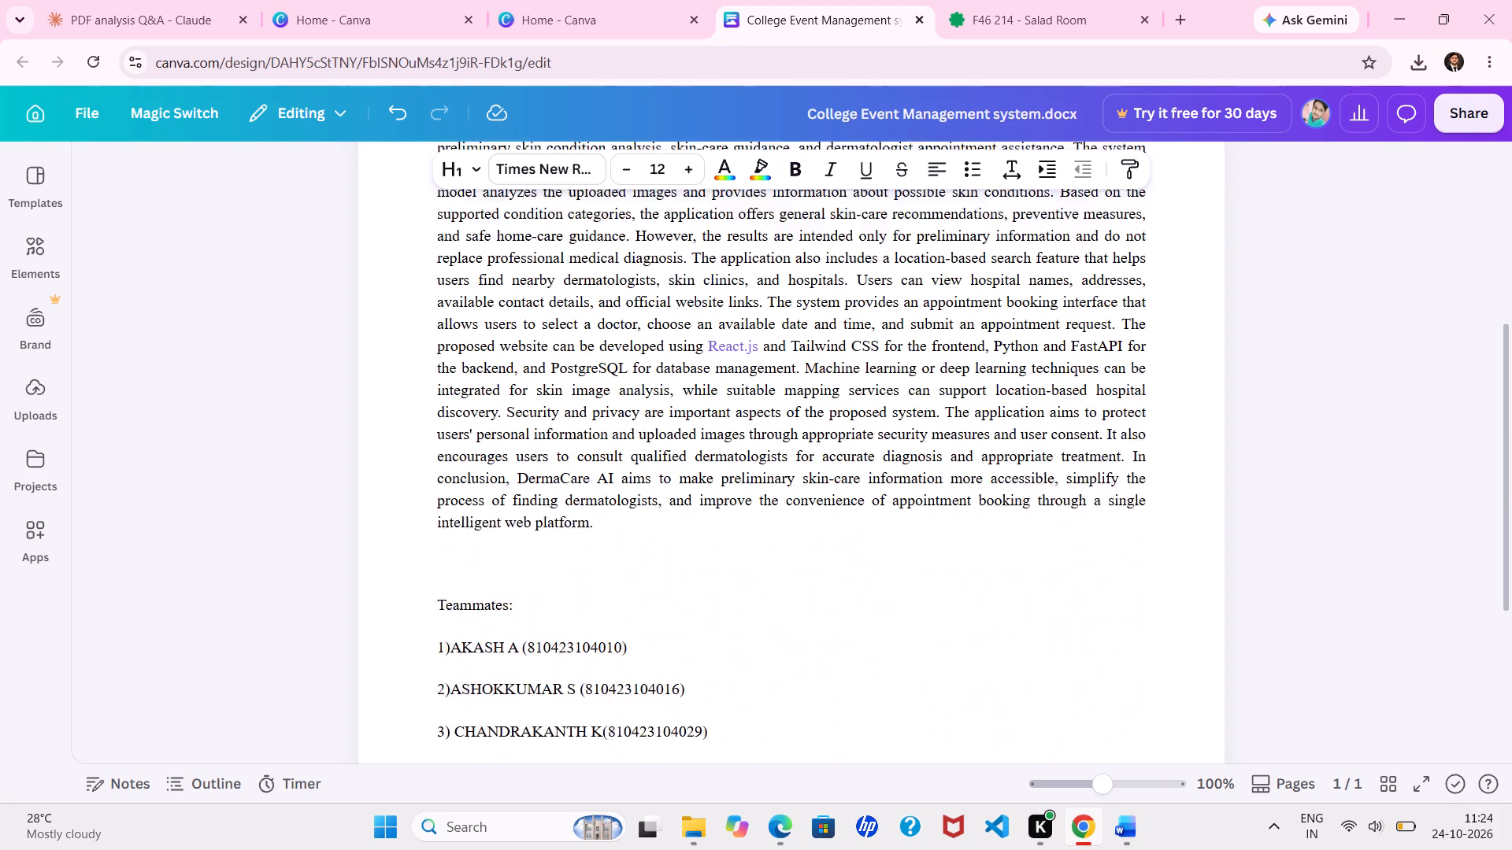
scroll(845, 371, "up", 2)
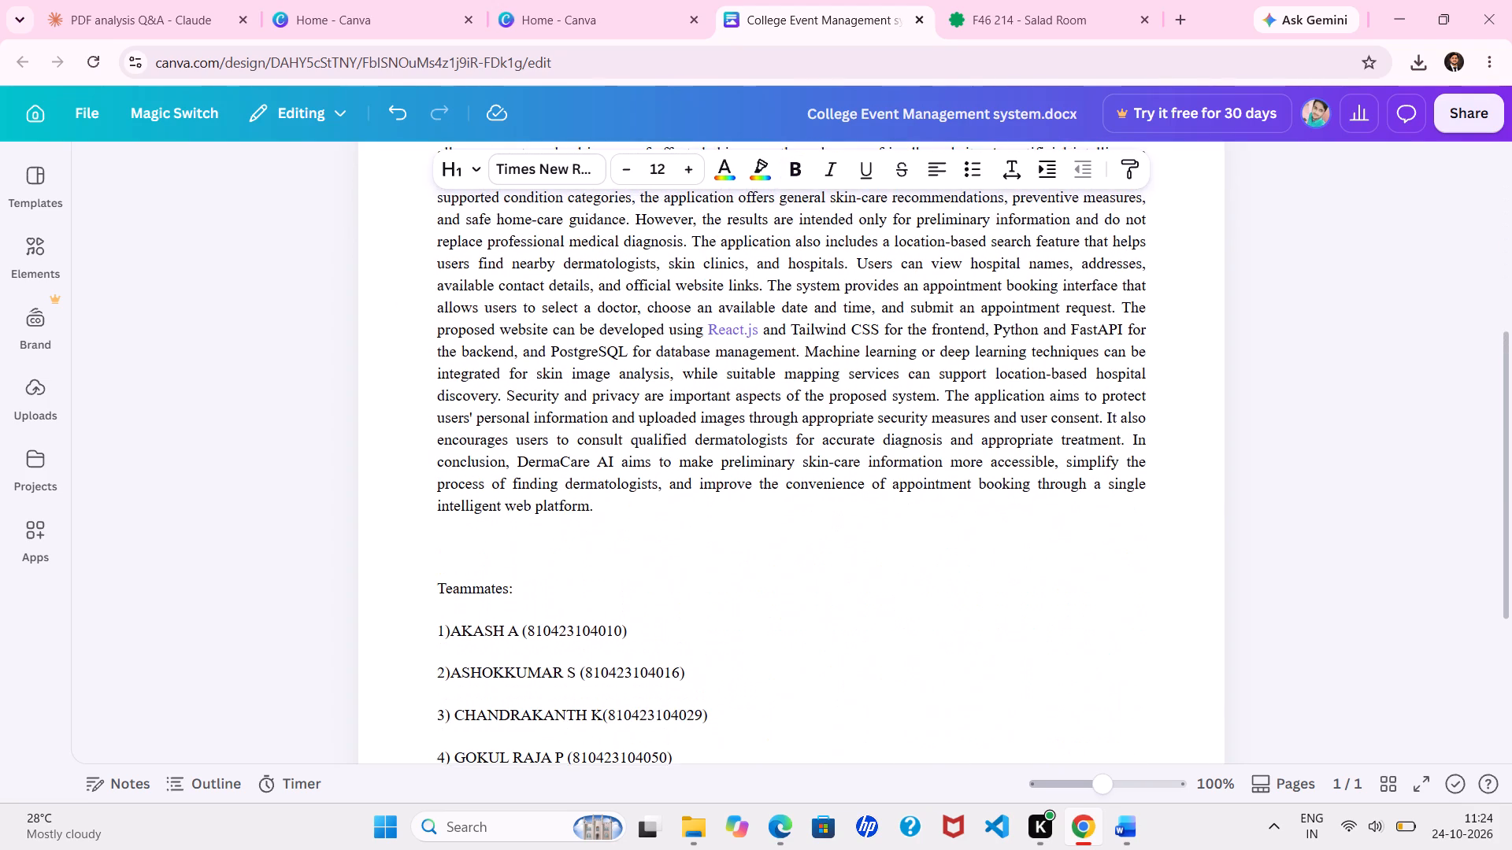
scroll(700, 348, "up", 3)
scroll(700, 348, "down", 7)
scroll(700, 348, "up", 7)
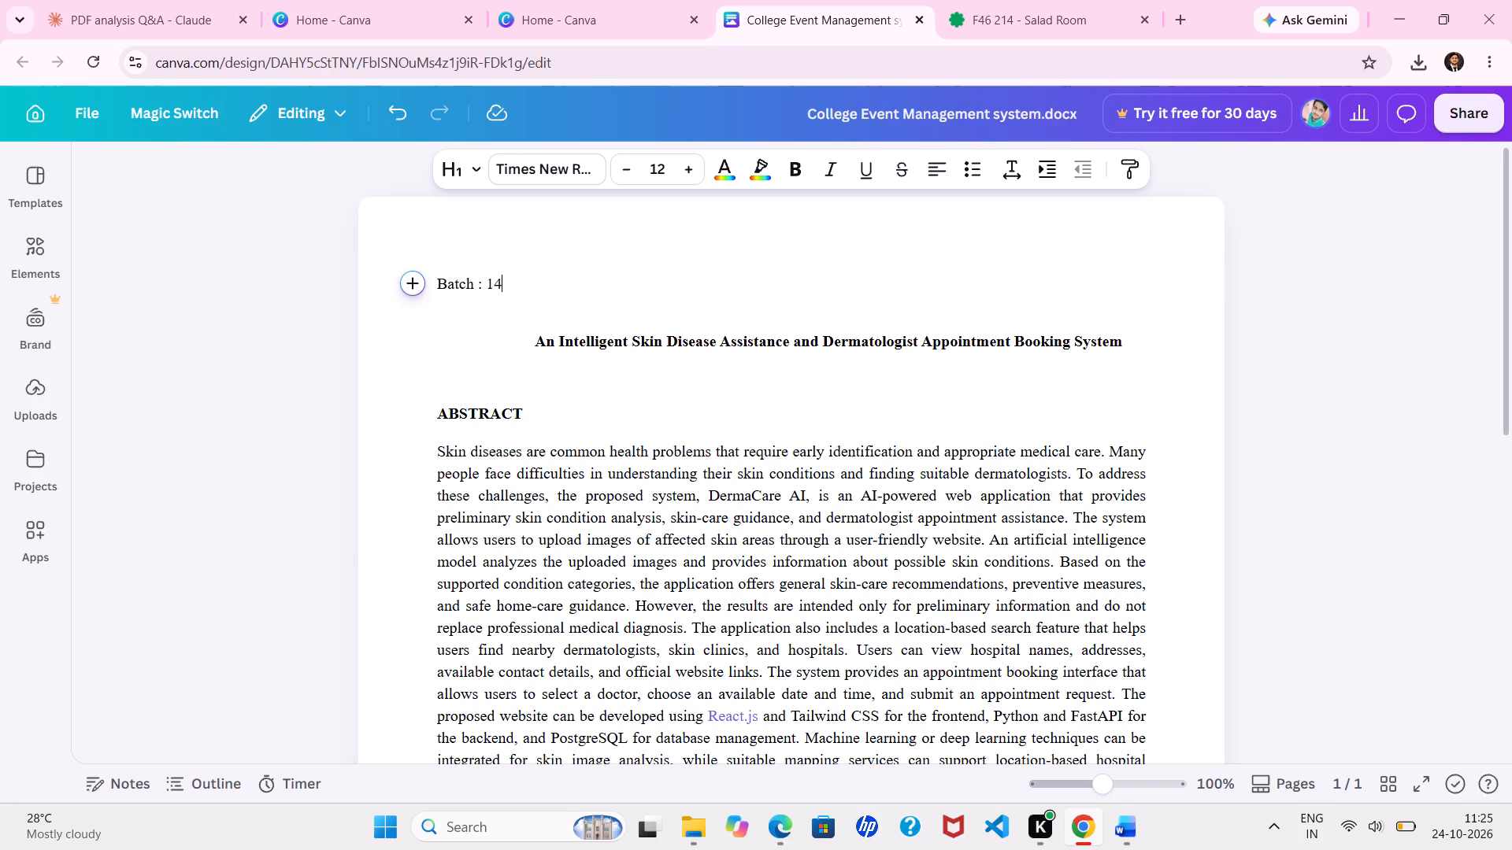
scroll(646, 432, "down", 3)
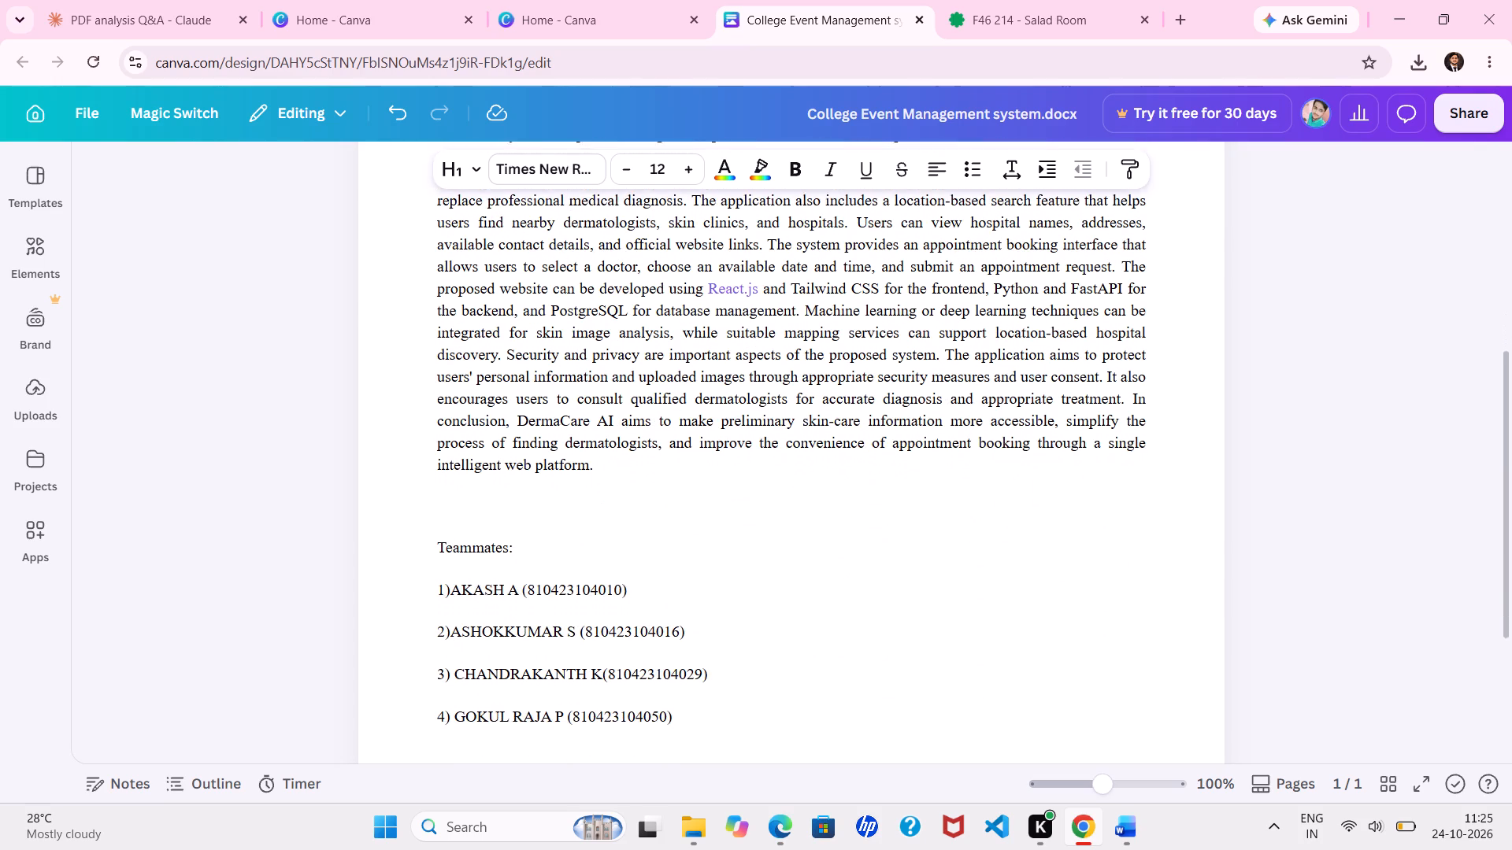
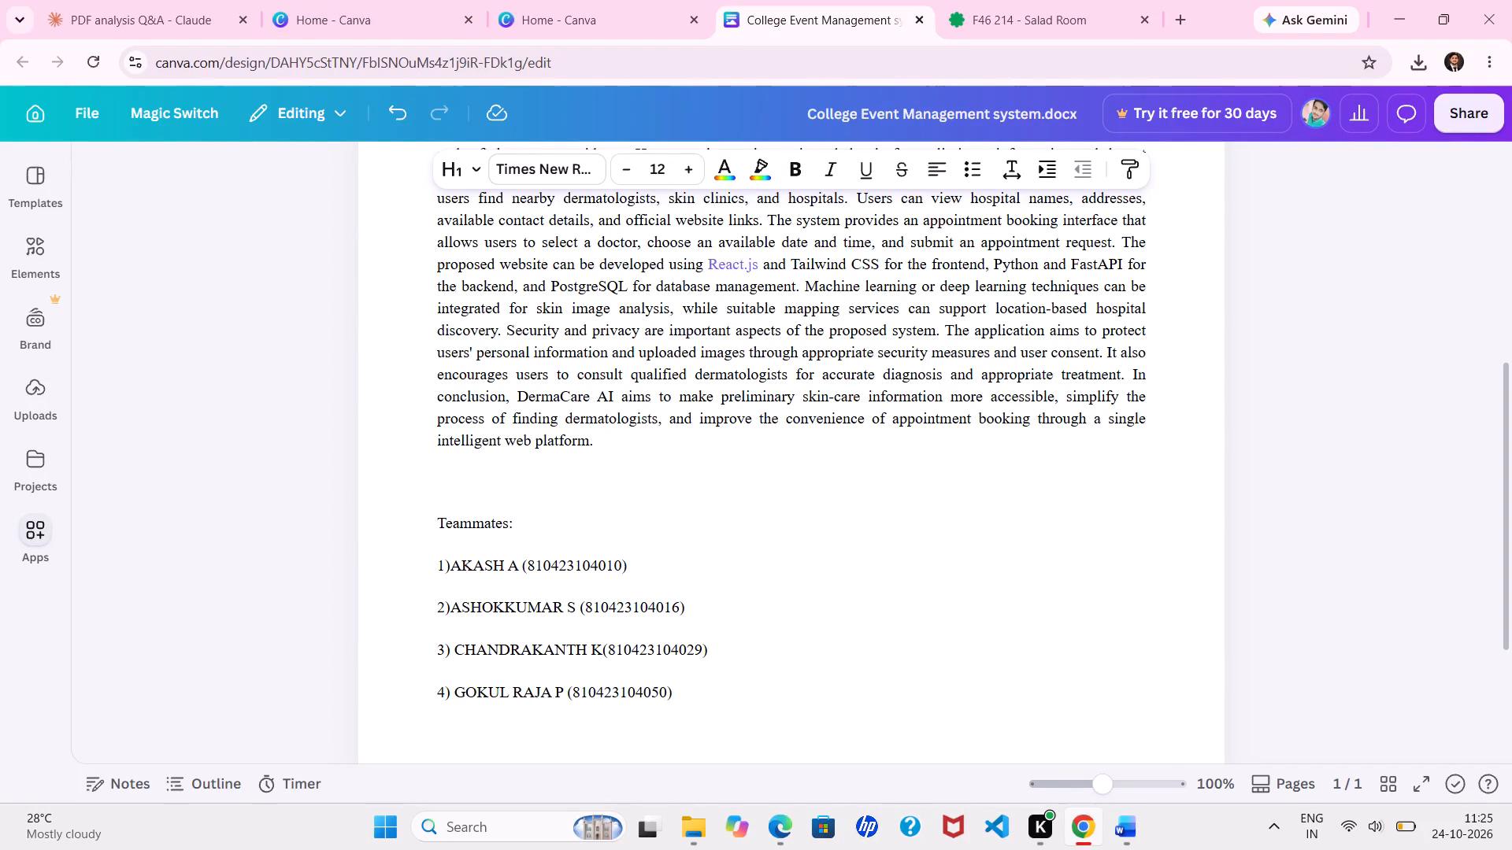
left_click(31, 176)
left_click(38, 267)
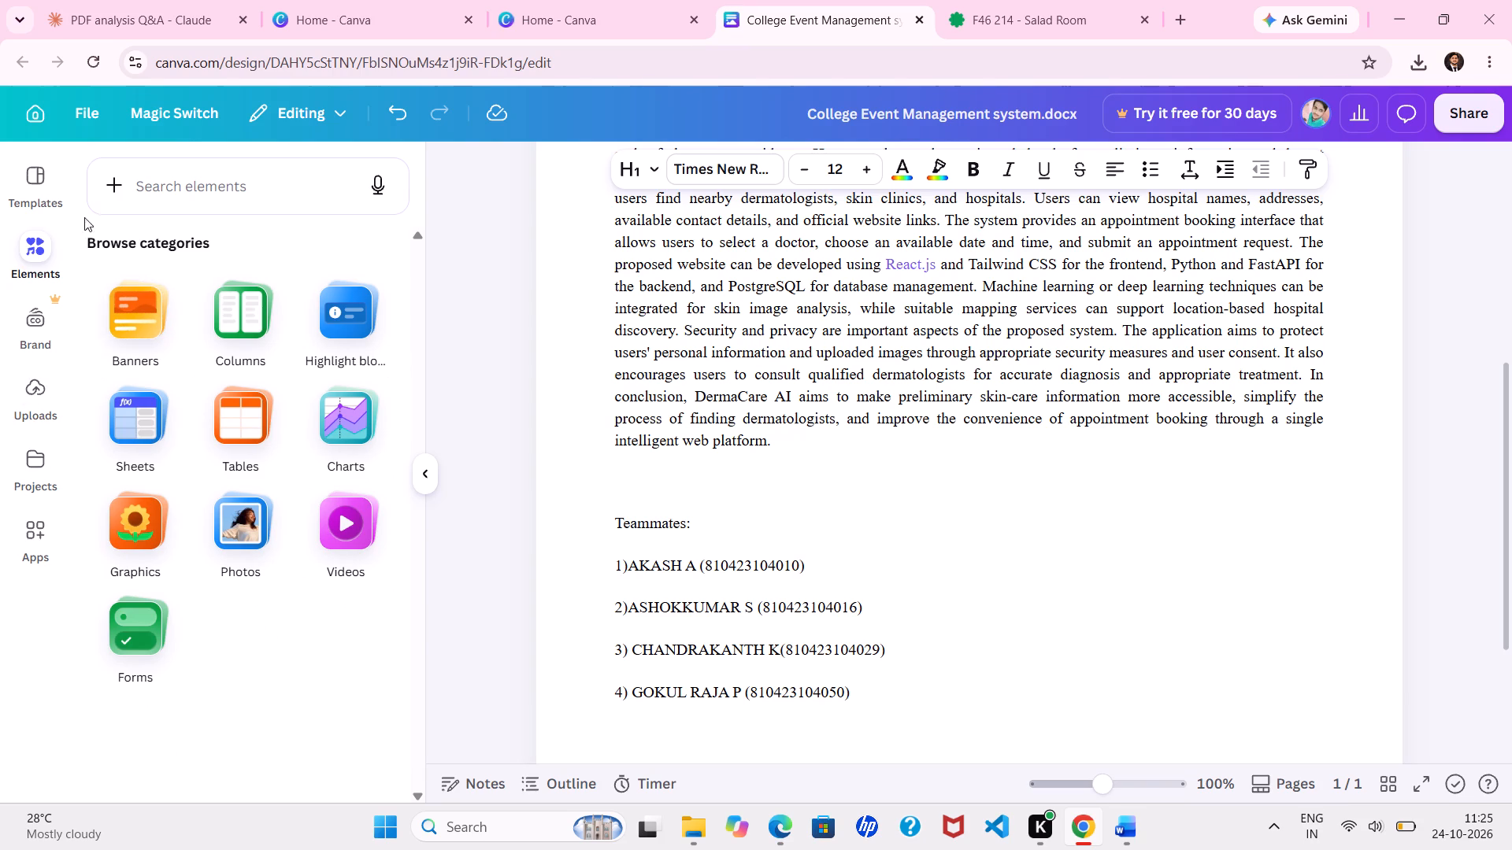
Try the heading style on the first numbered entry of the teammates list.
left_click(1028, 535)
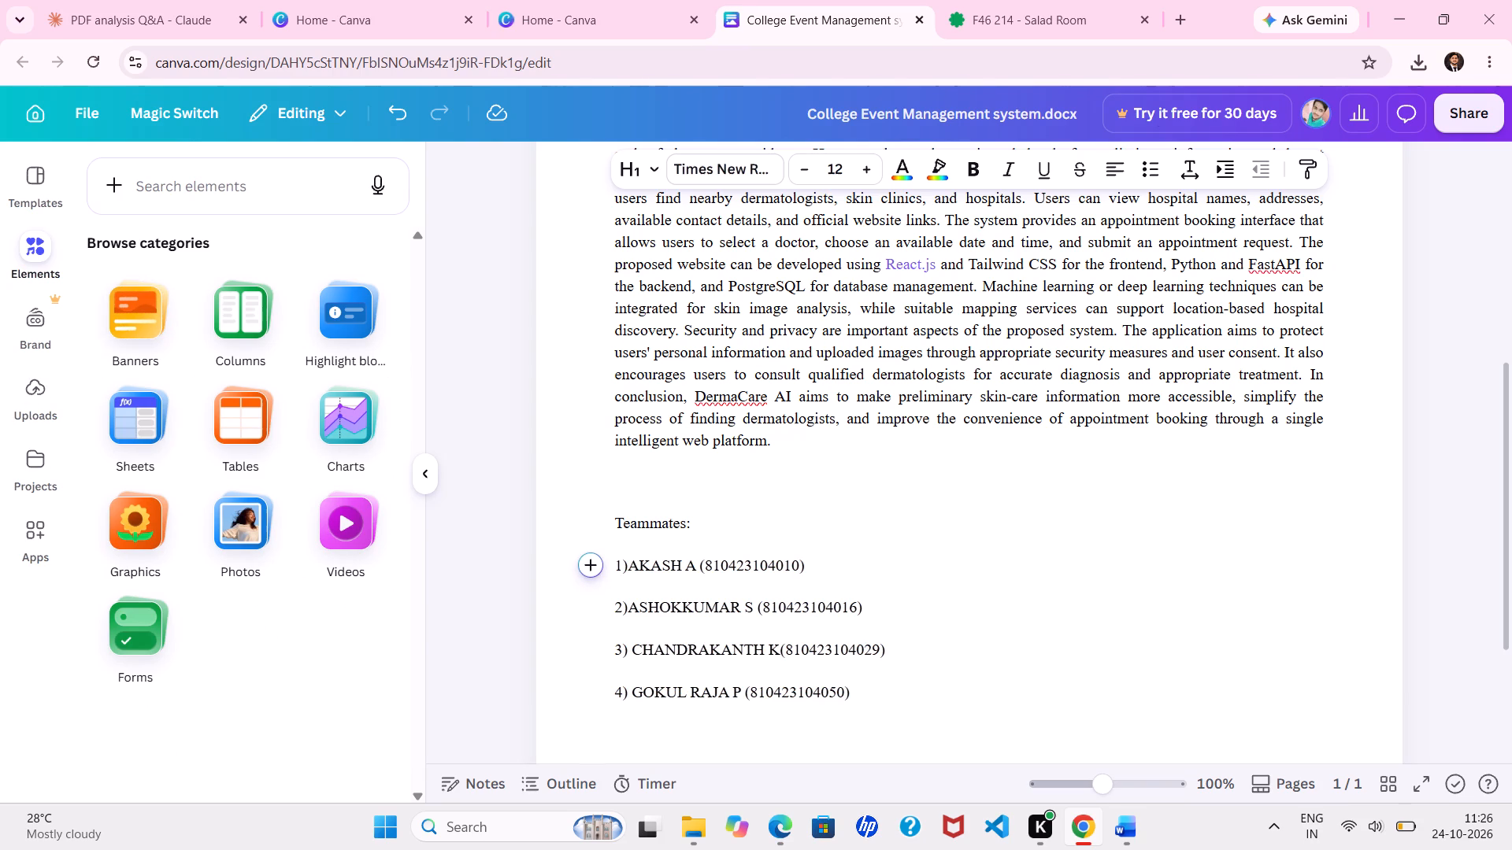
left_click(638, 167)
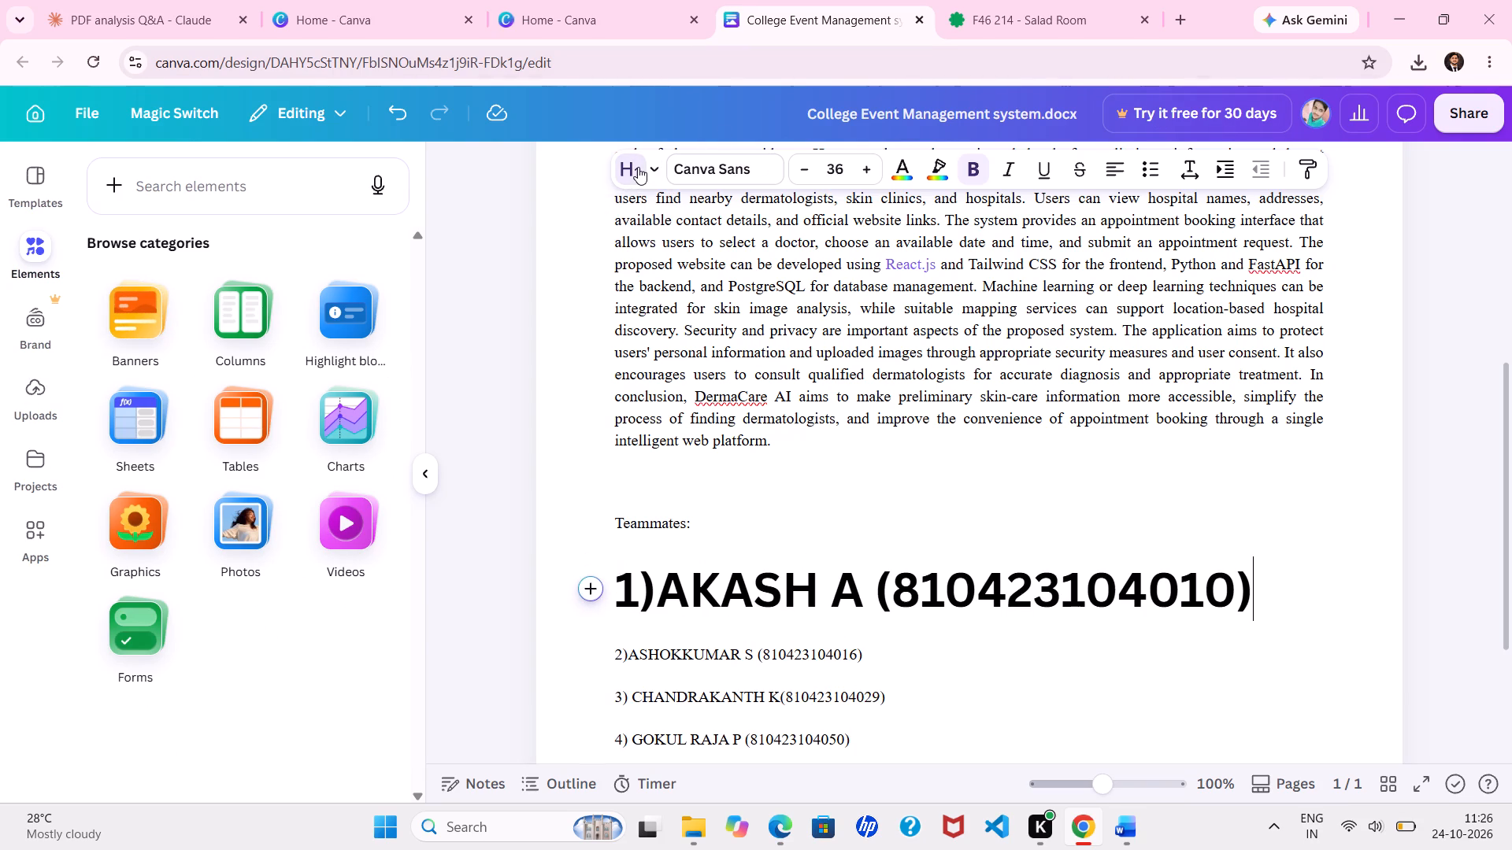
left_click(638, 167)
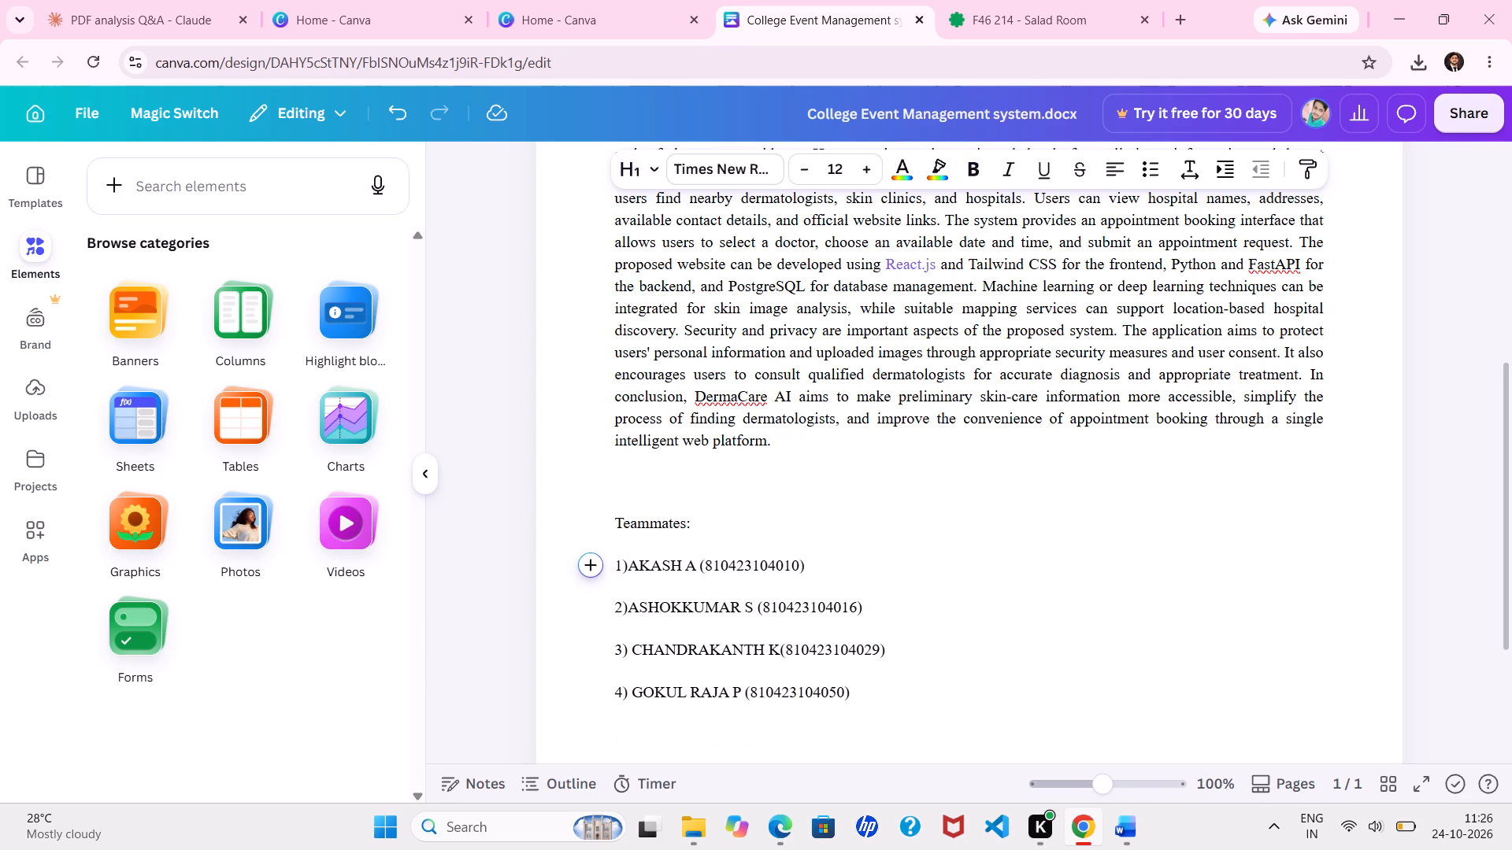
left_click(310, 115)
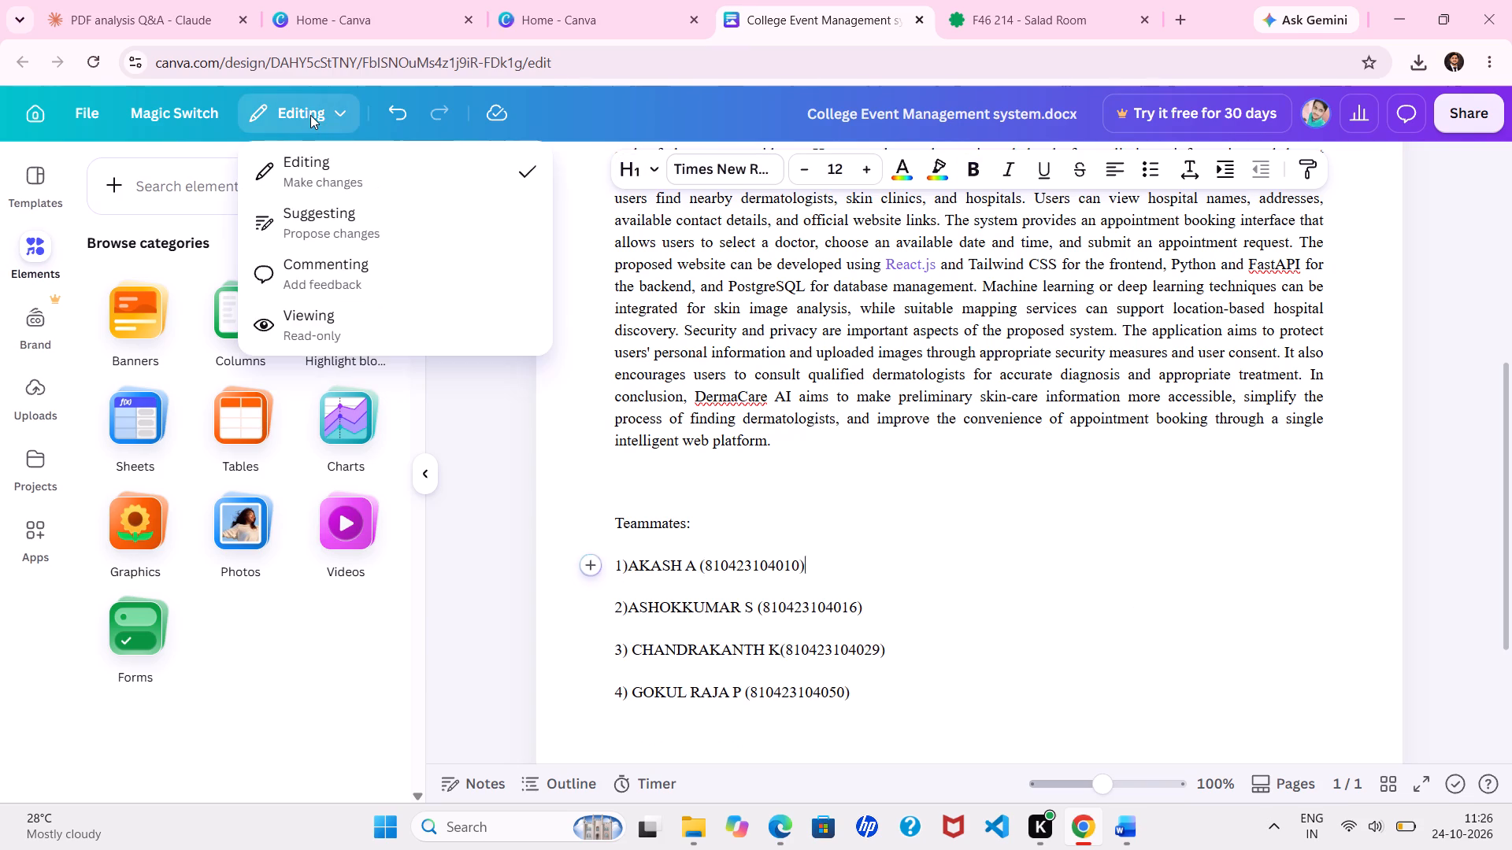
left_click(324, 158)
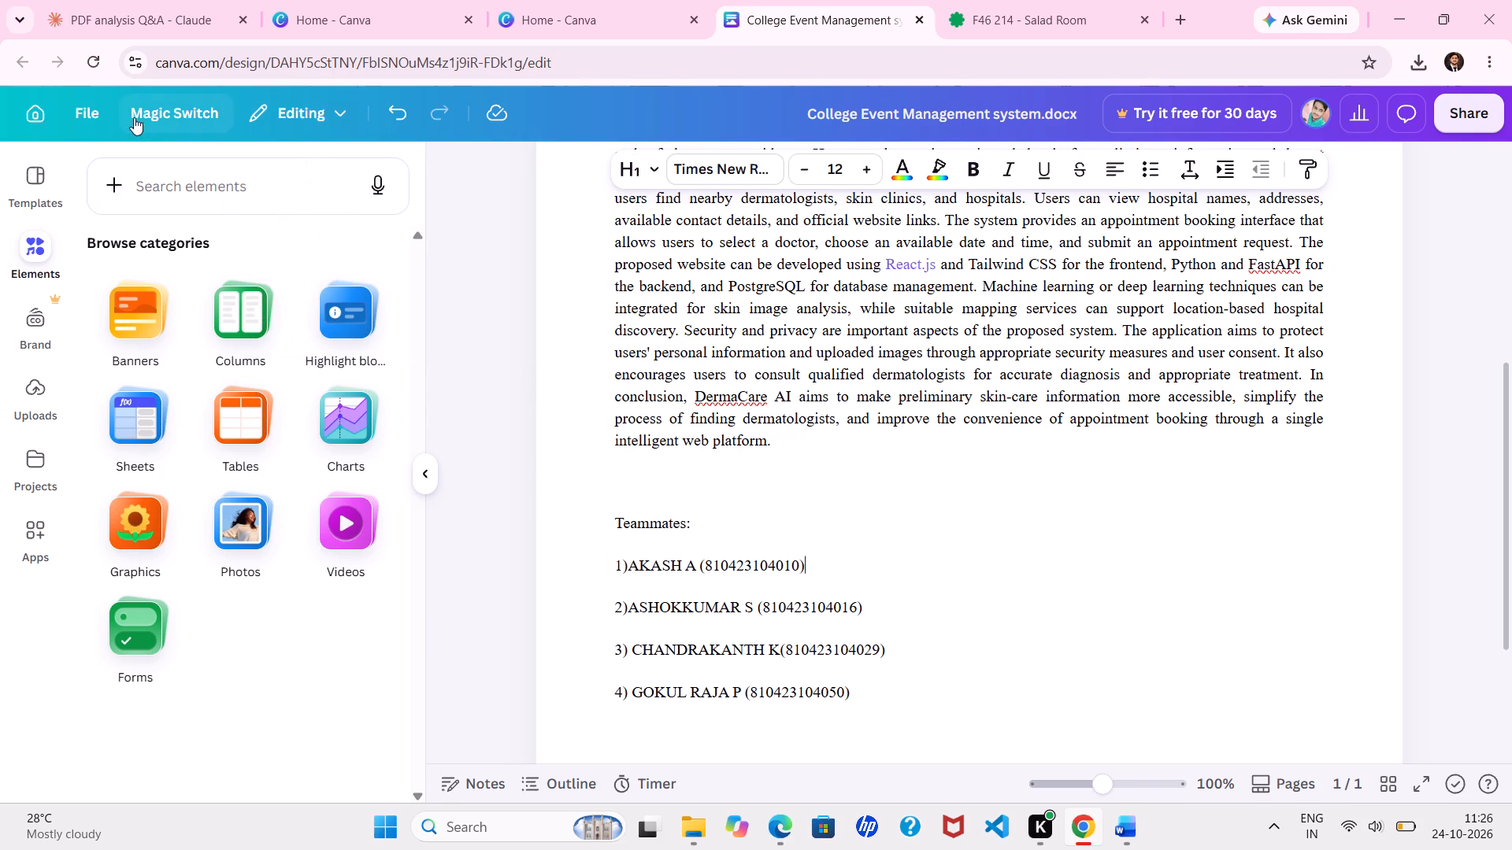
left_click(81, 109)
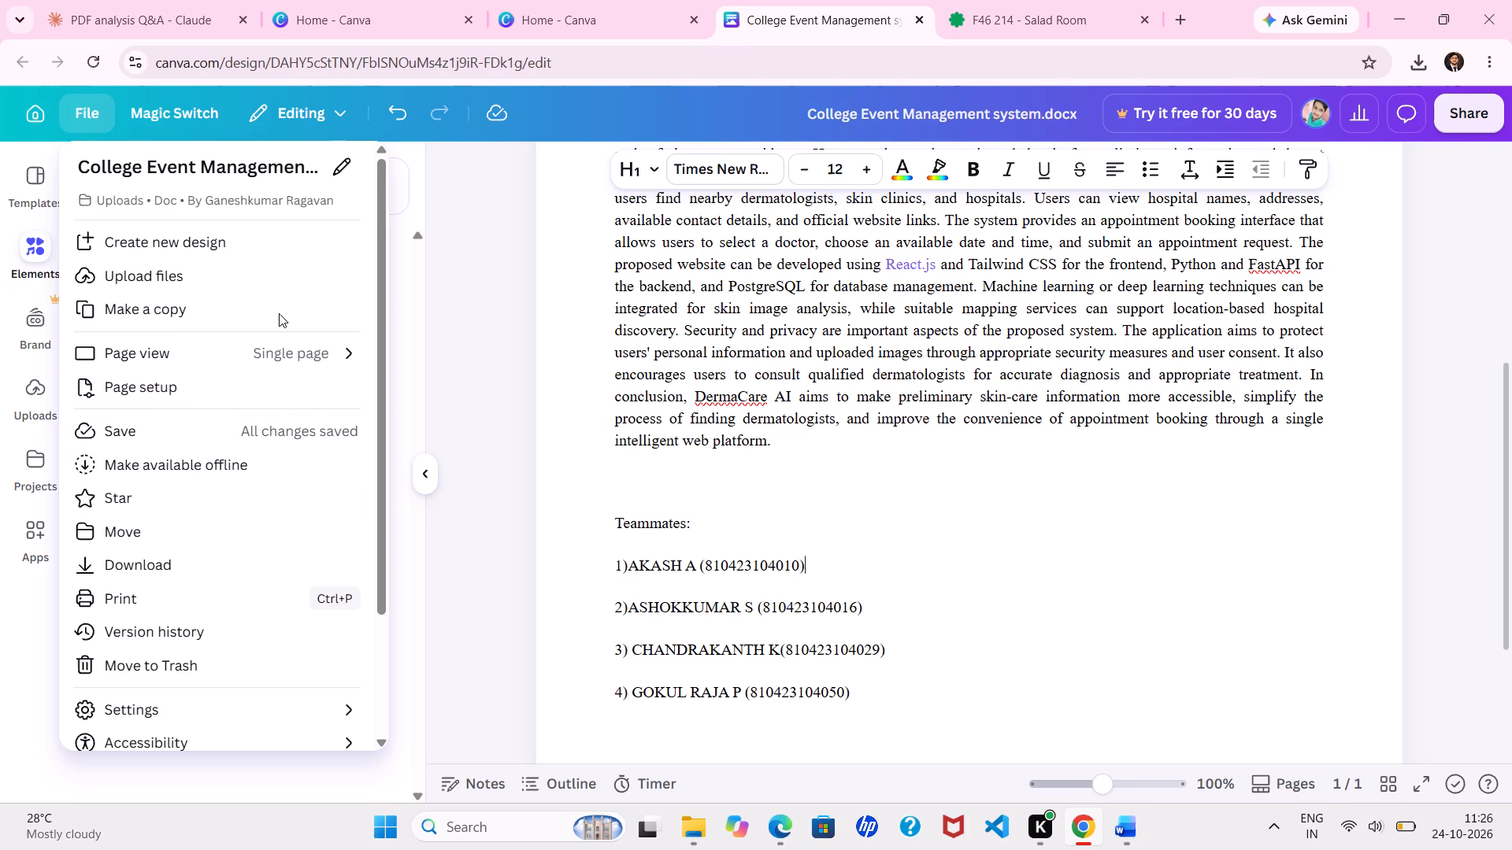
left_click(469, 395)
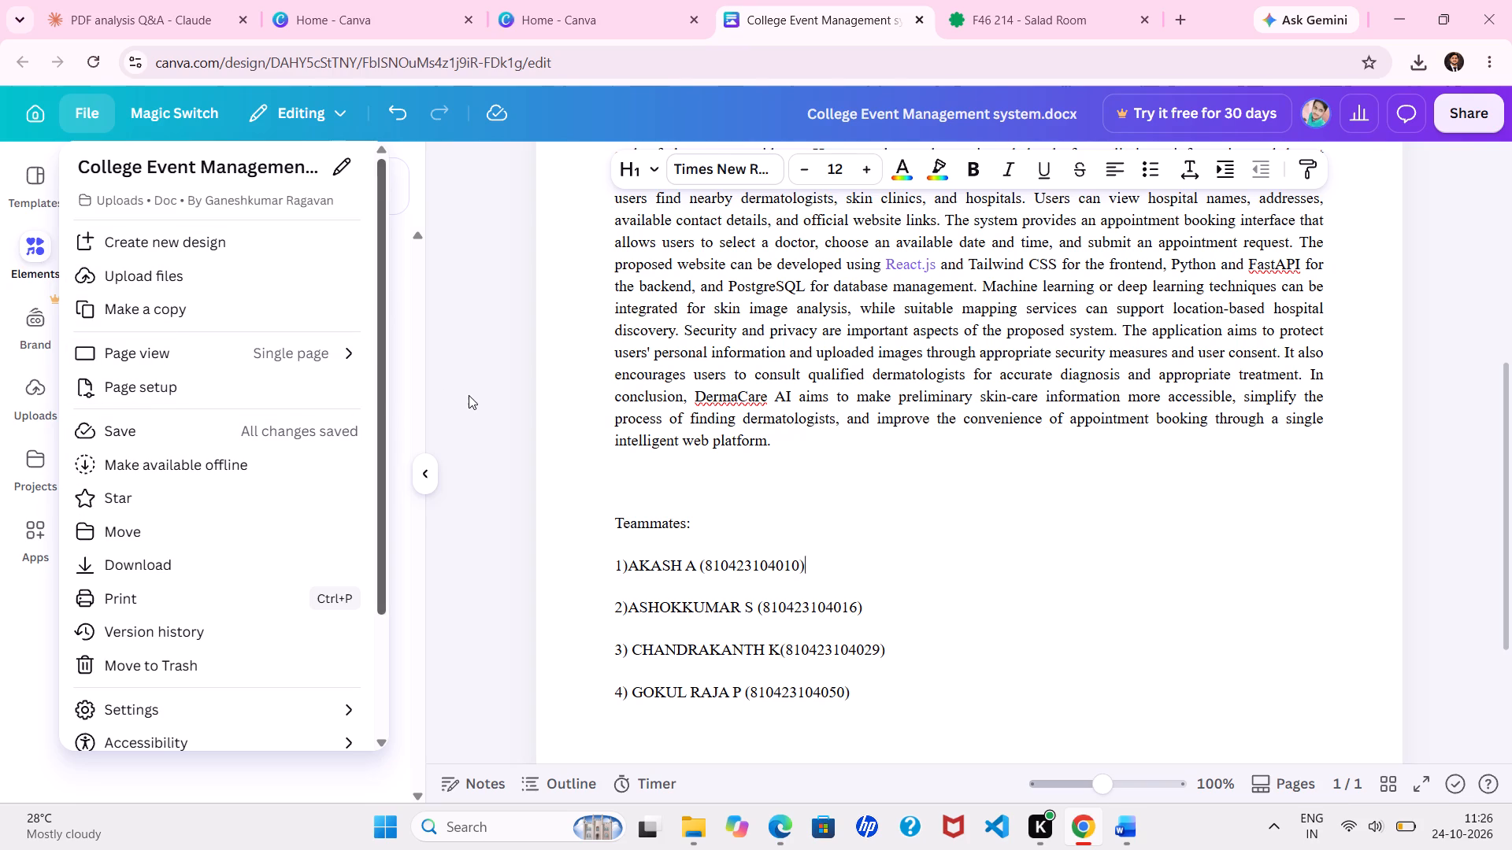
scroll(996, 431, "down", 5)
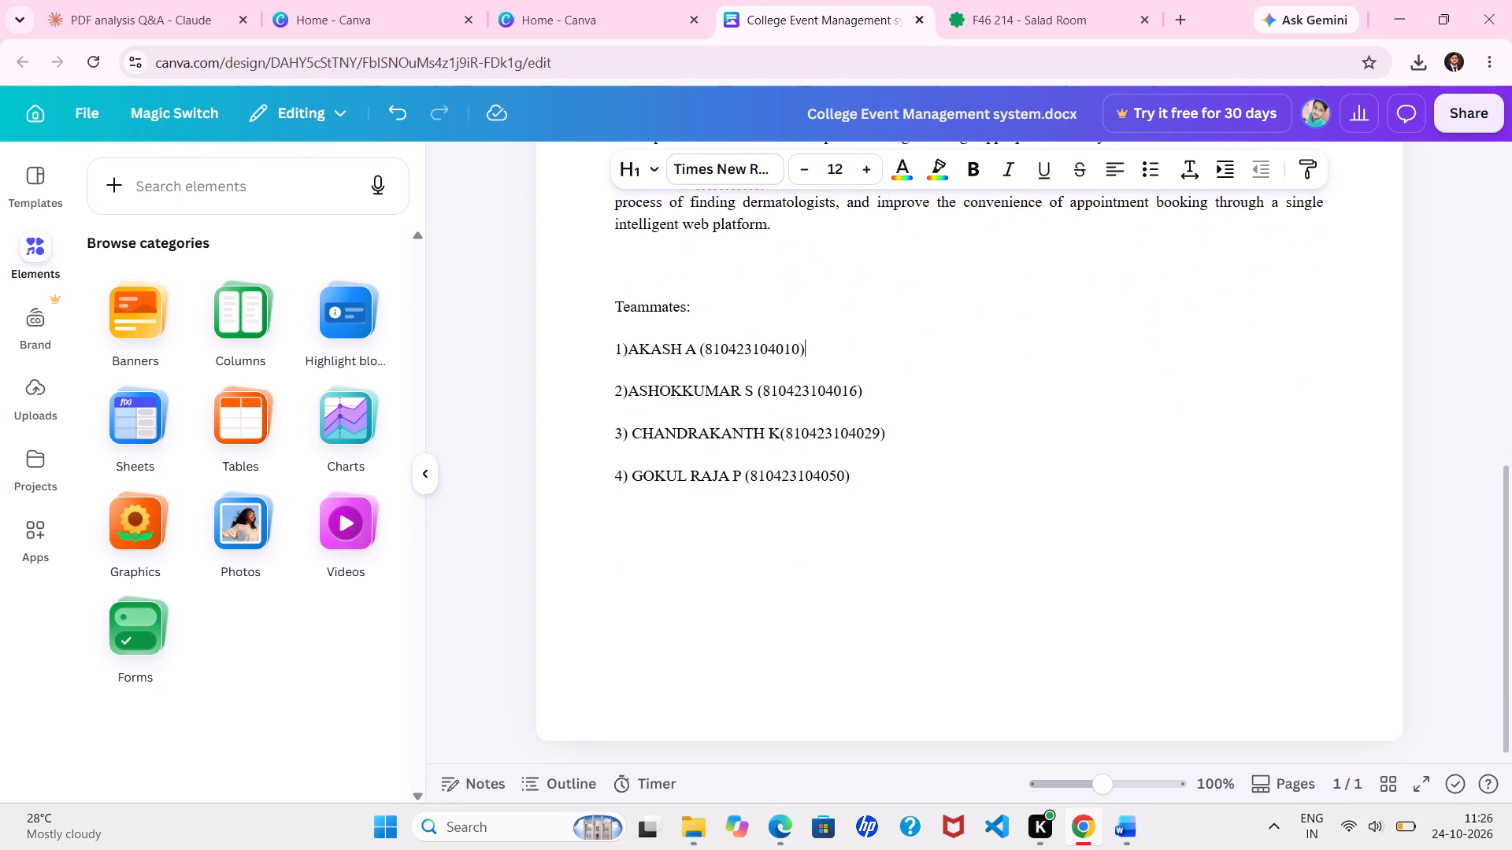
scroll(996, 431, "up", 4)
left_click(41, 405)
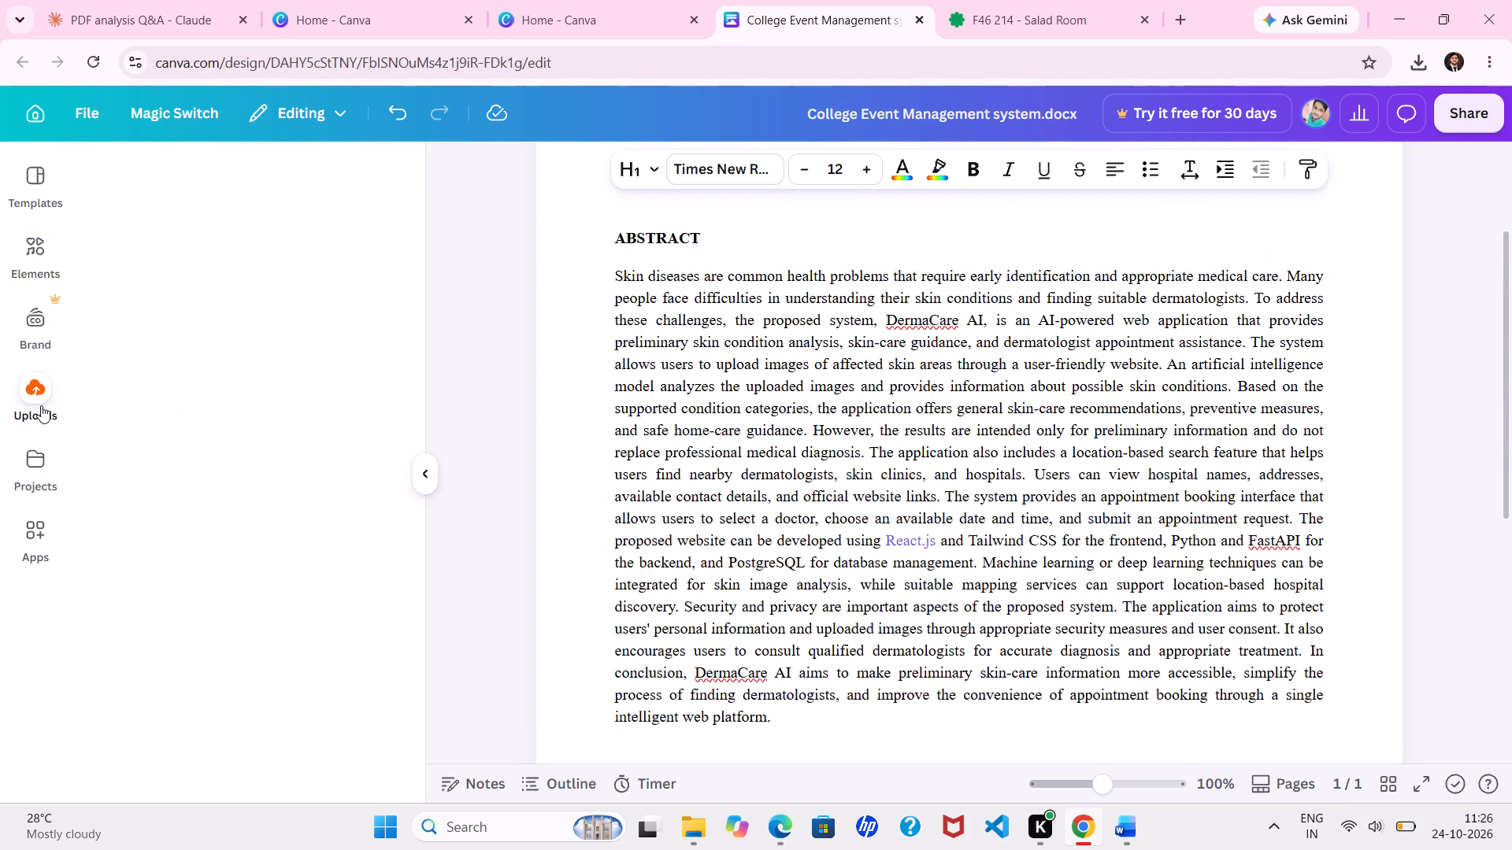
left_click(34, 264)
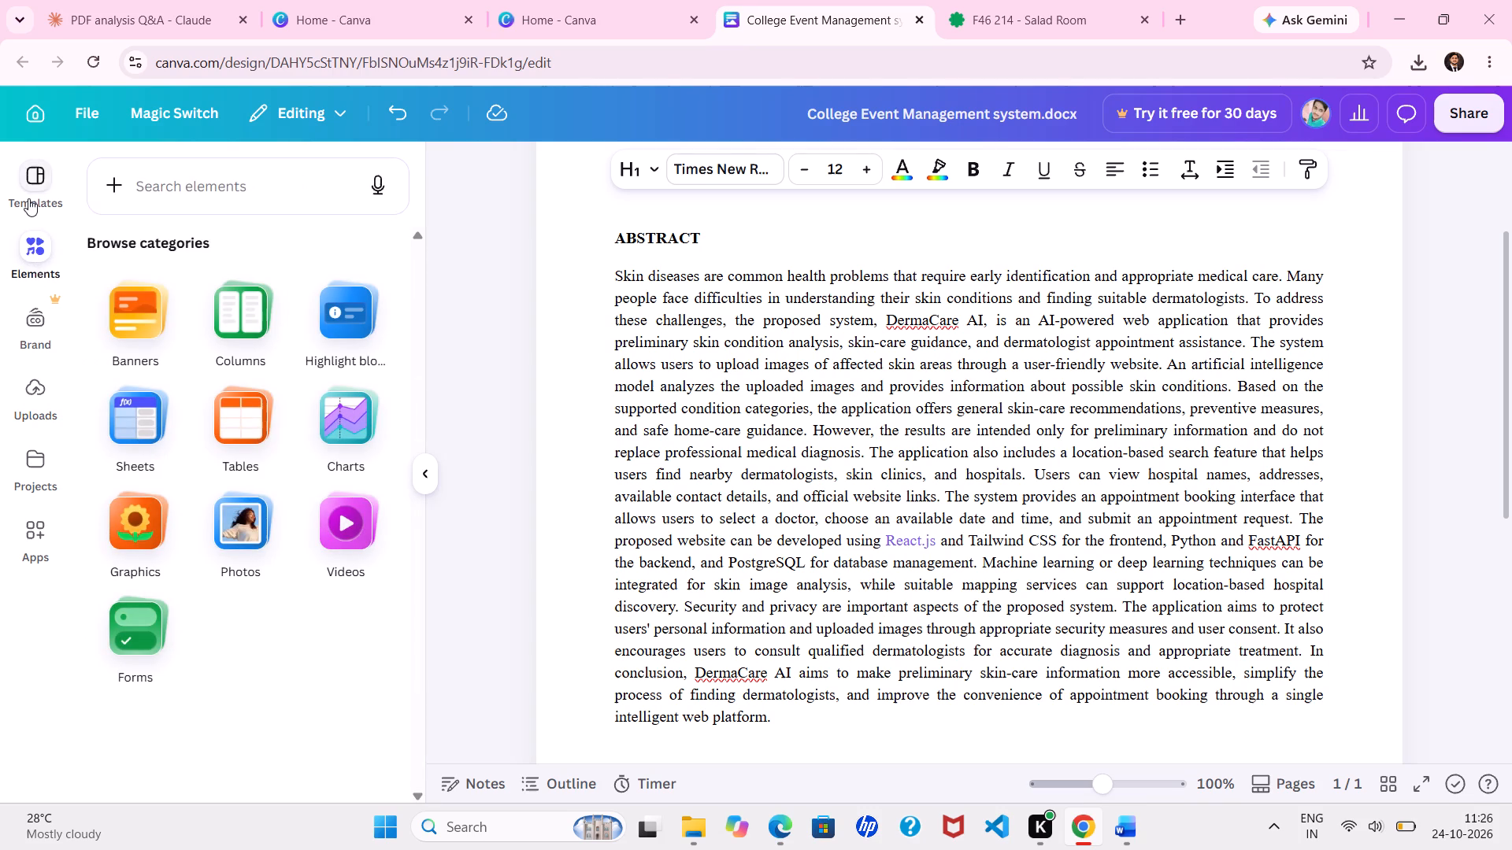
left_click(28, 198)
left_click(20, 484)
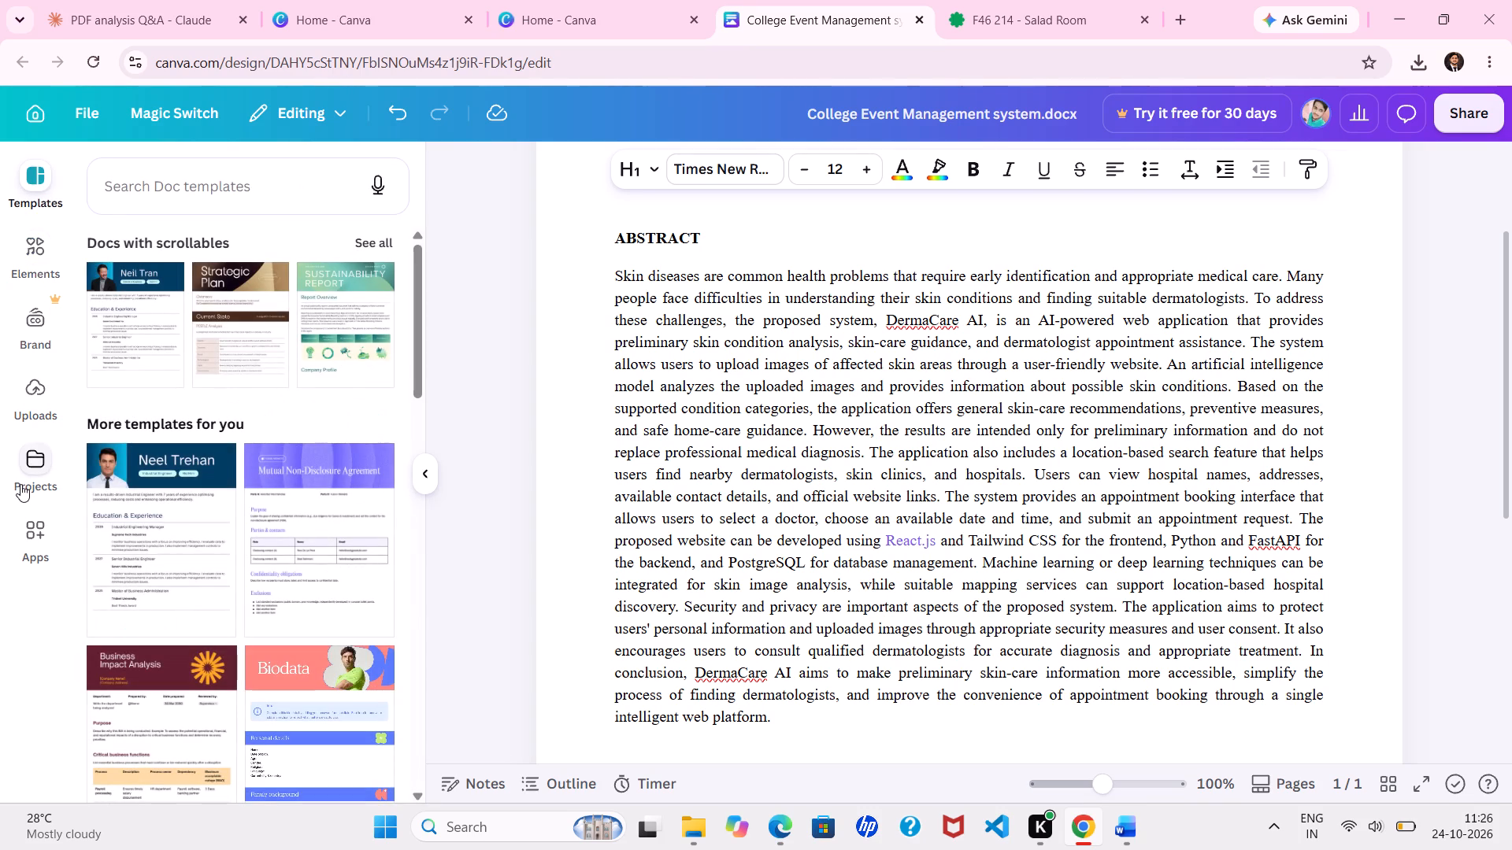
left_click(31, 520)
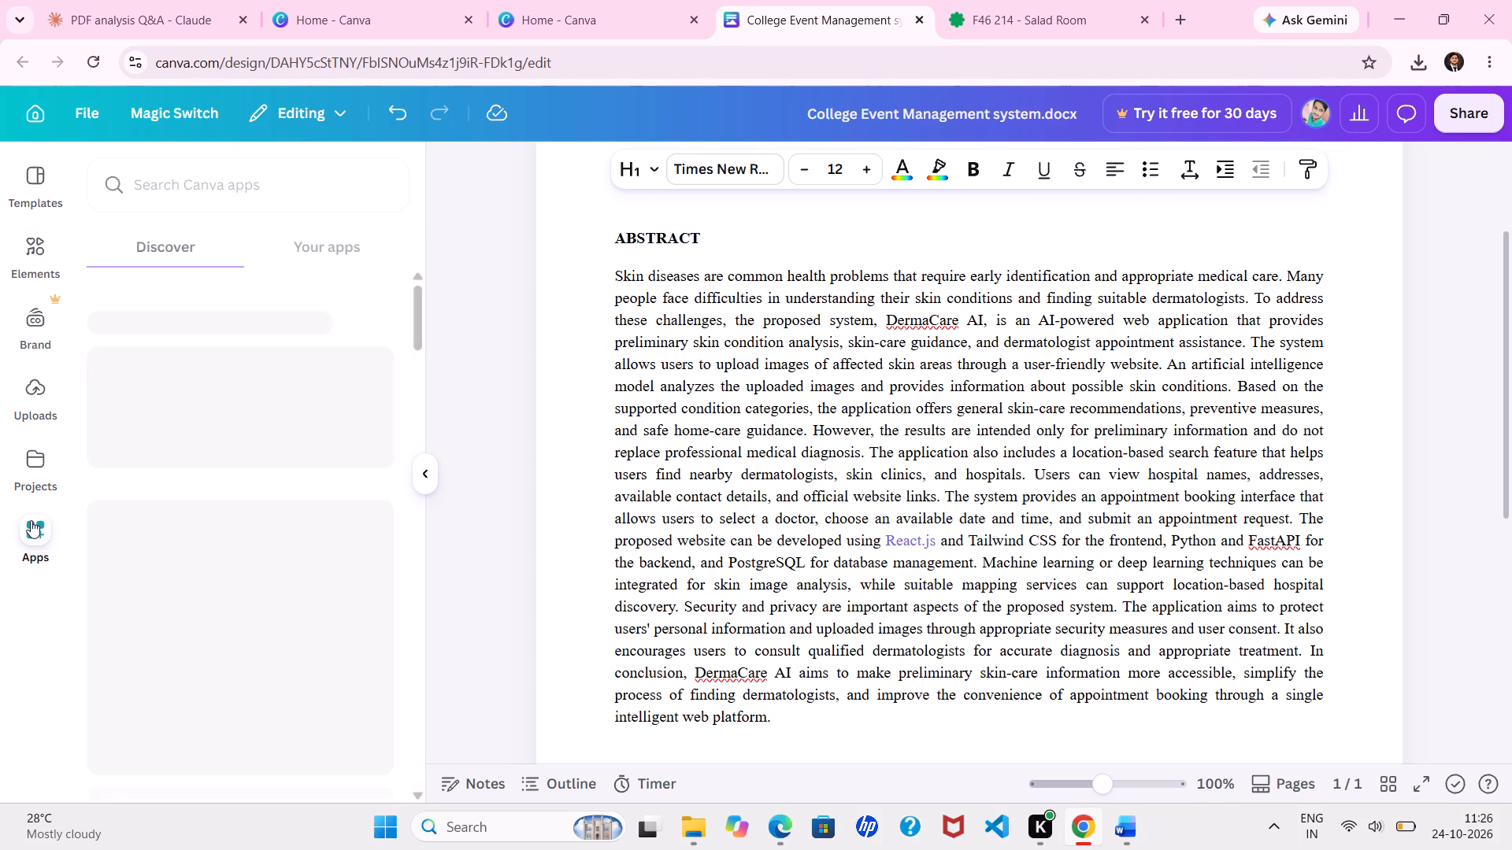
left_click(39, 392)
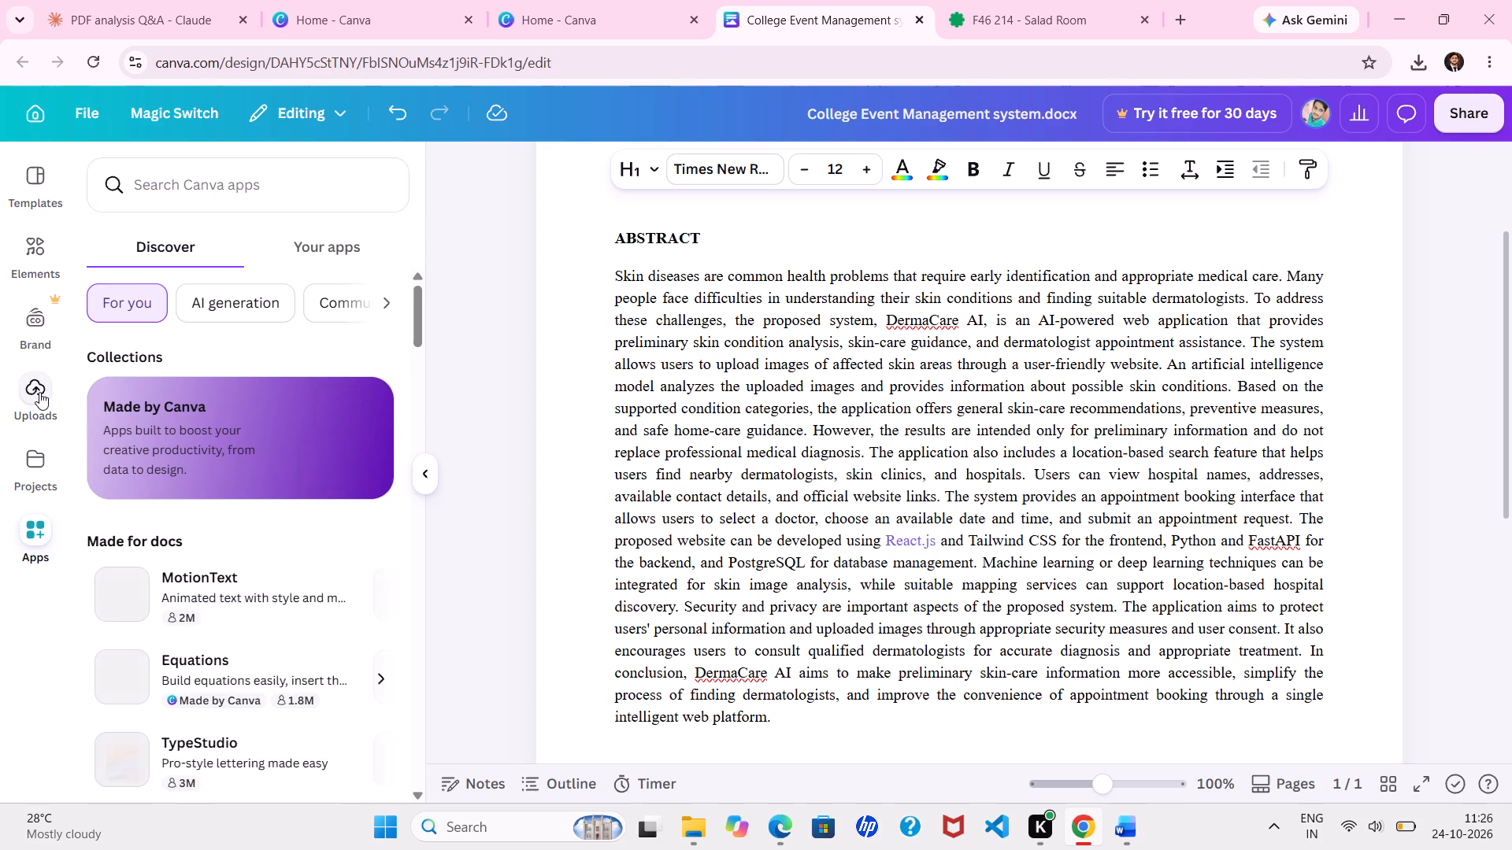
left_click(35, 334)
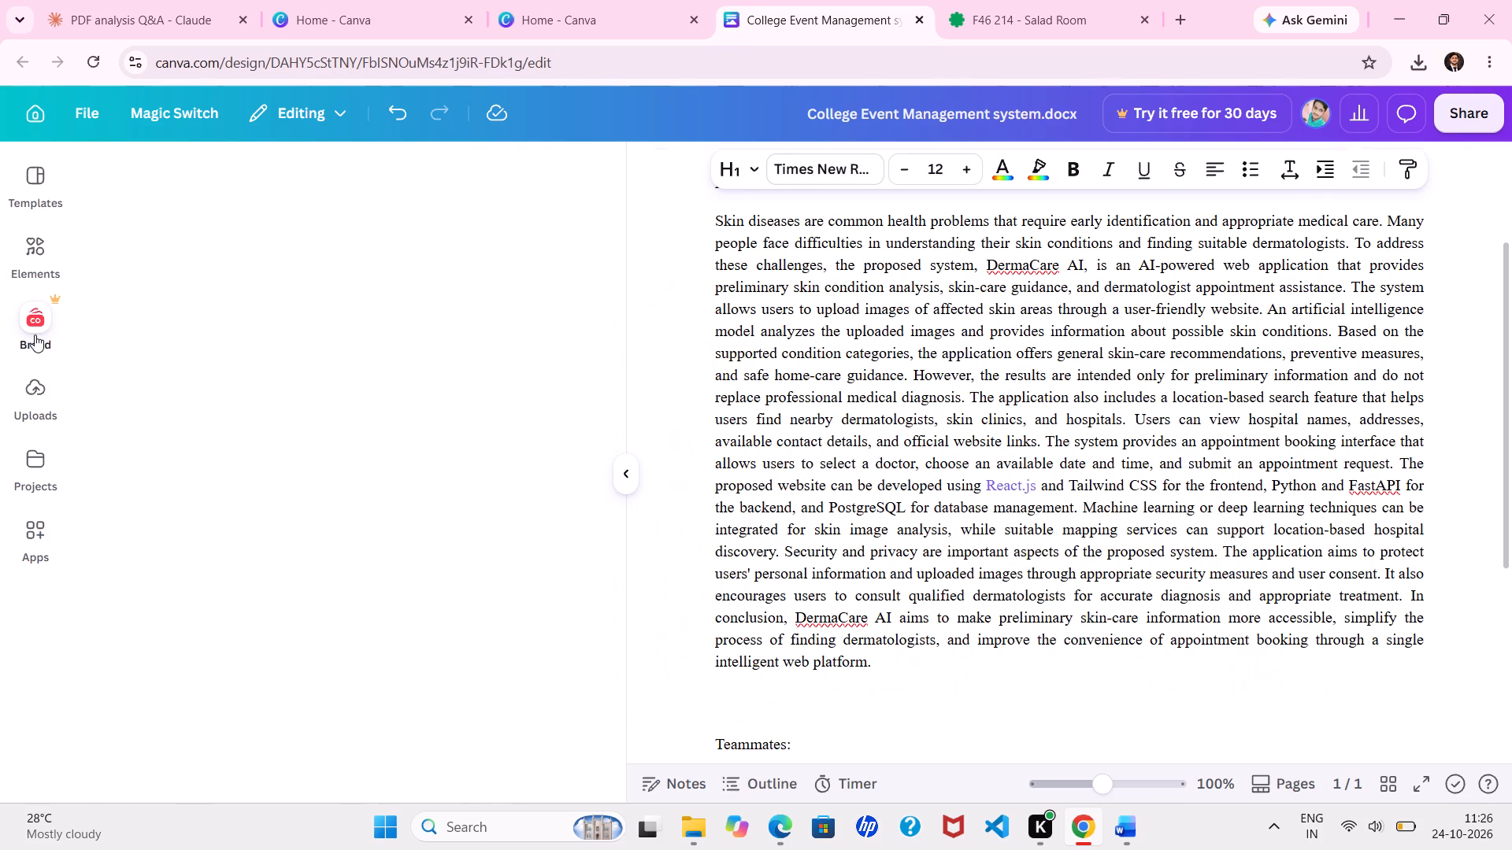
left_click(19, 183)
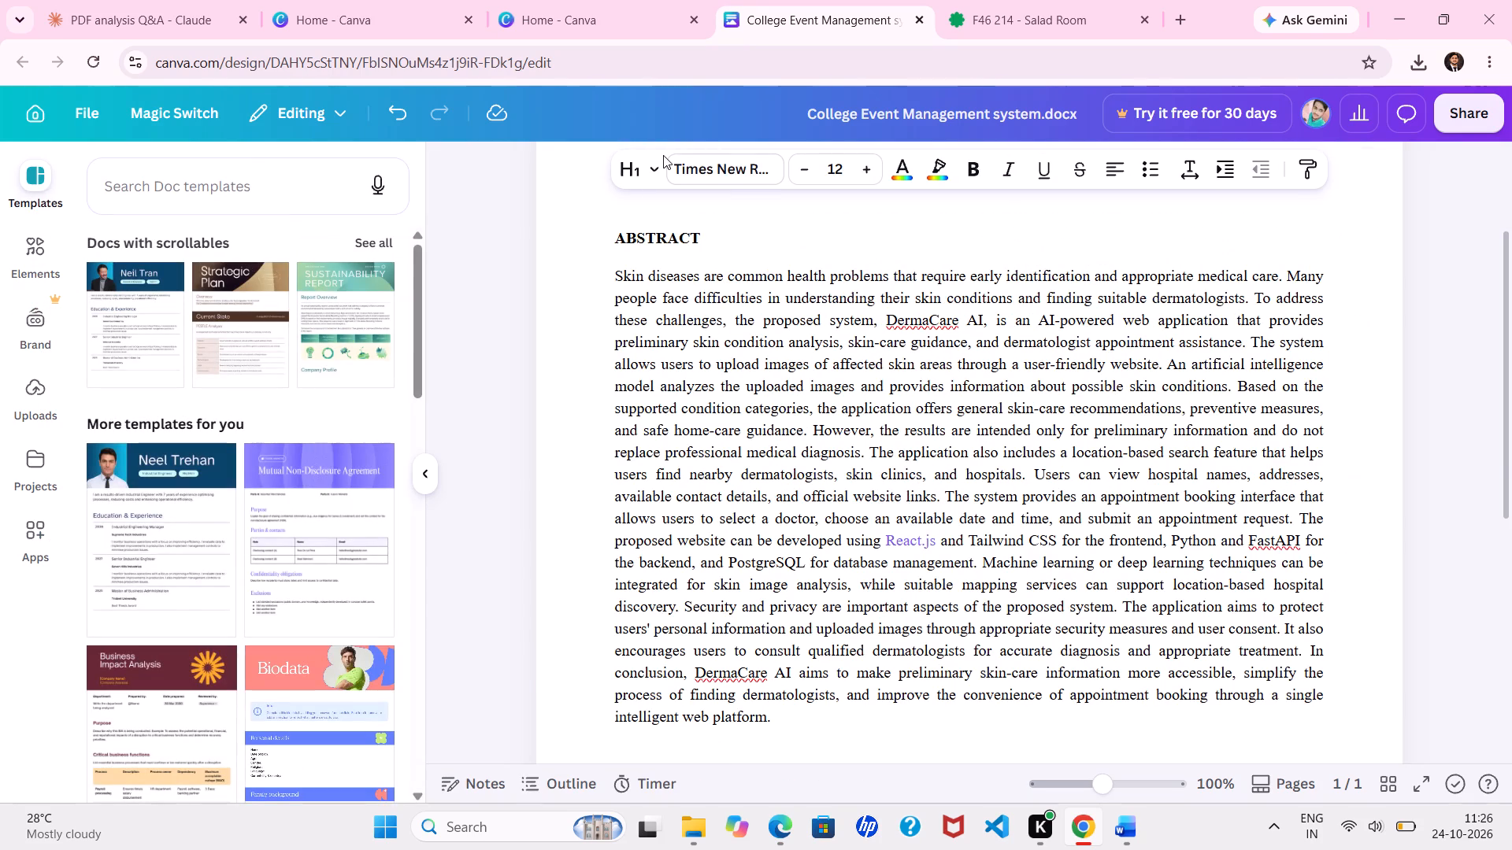
Add the text "Published to" on the line of the second teammate entry, separated from its number by a wide gap of spaces.
scroll(894, 327, "down", 5)
scroll(894, 327, "up", 7)
scroll(894, 327, "down", 1)
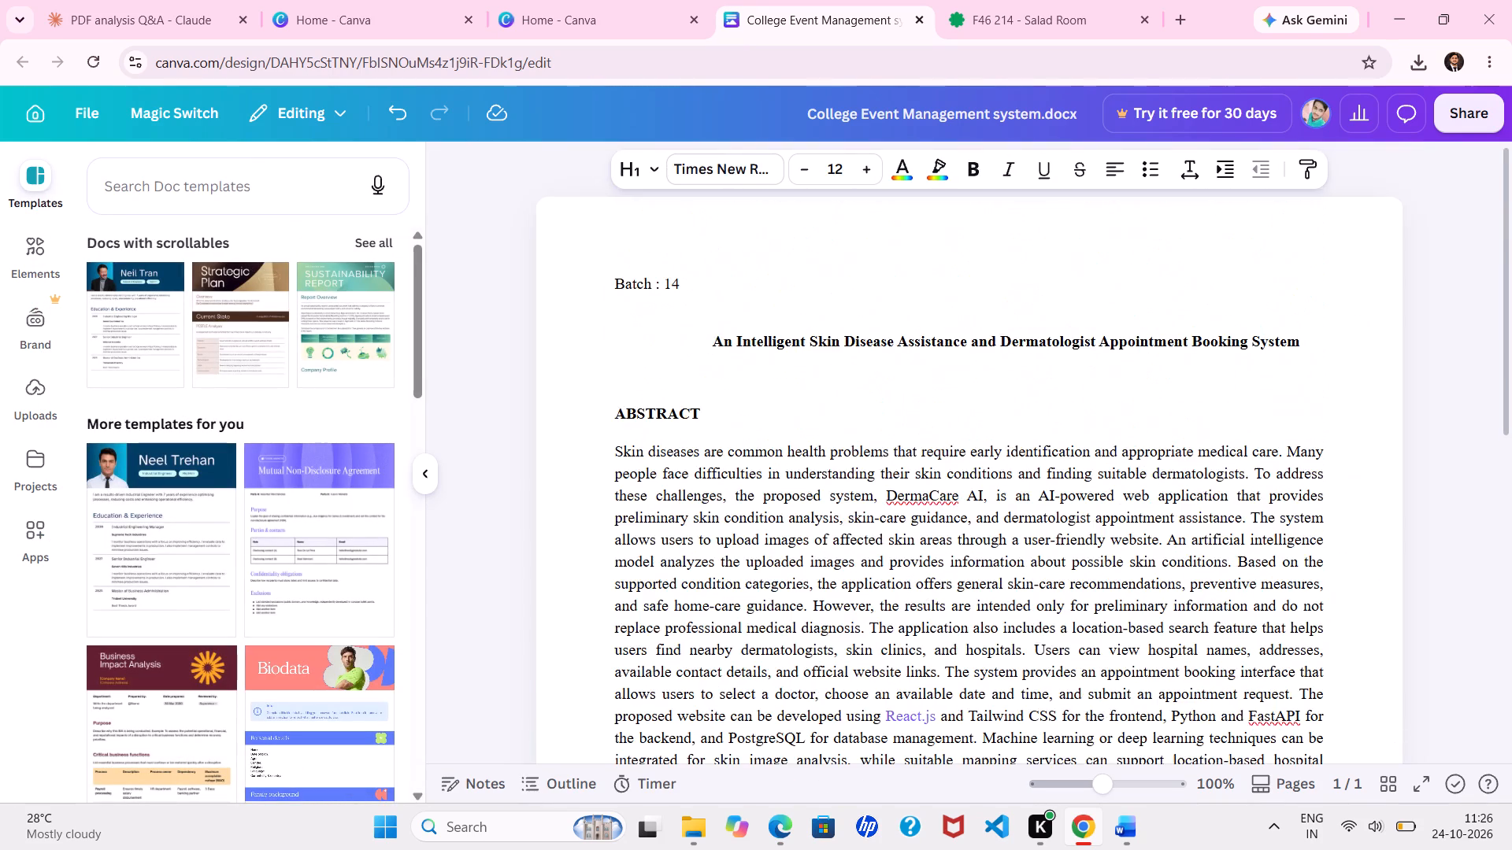
scroll(894, 327, "down", 2)
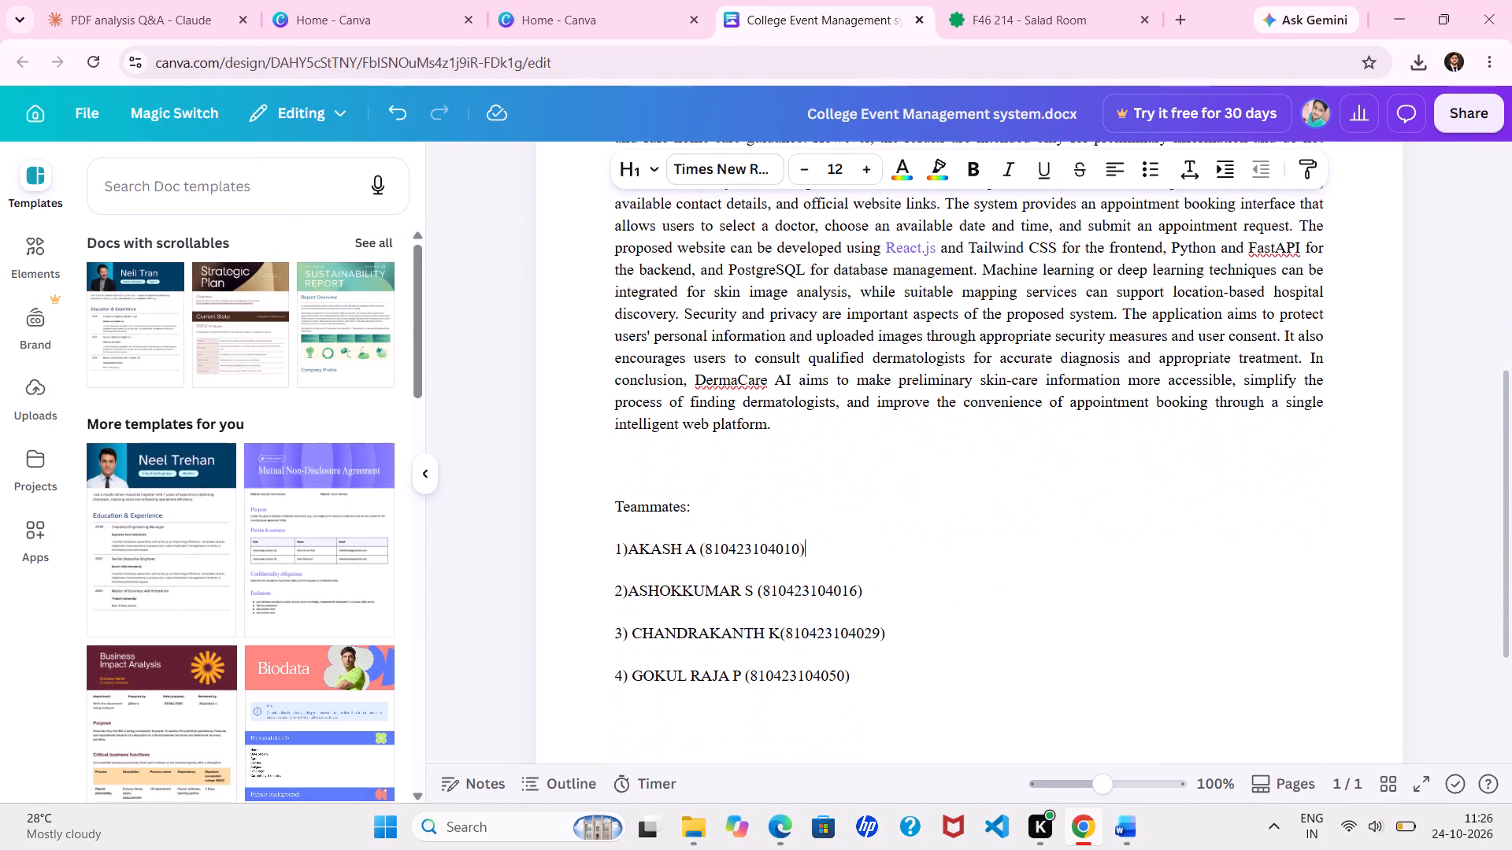
left_click(1103, 578)
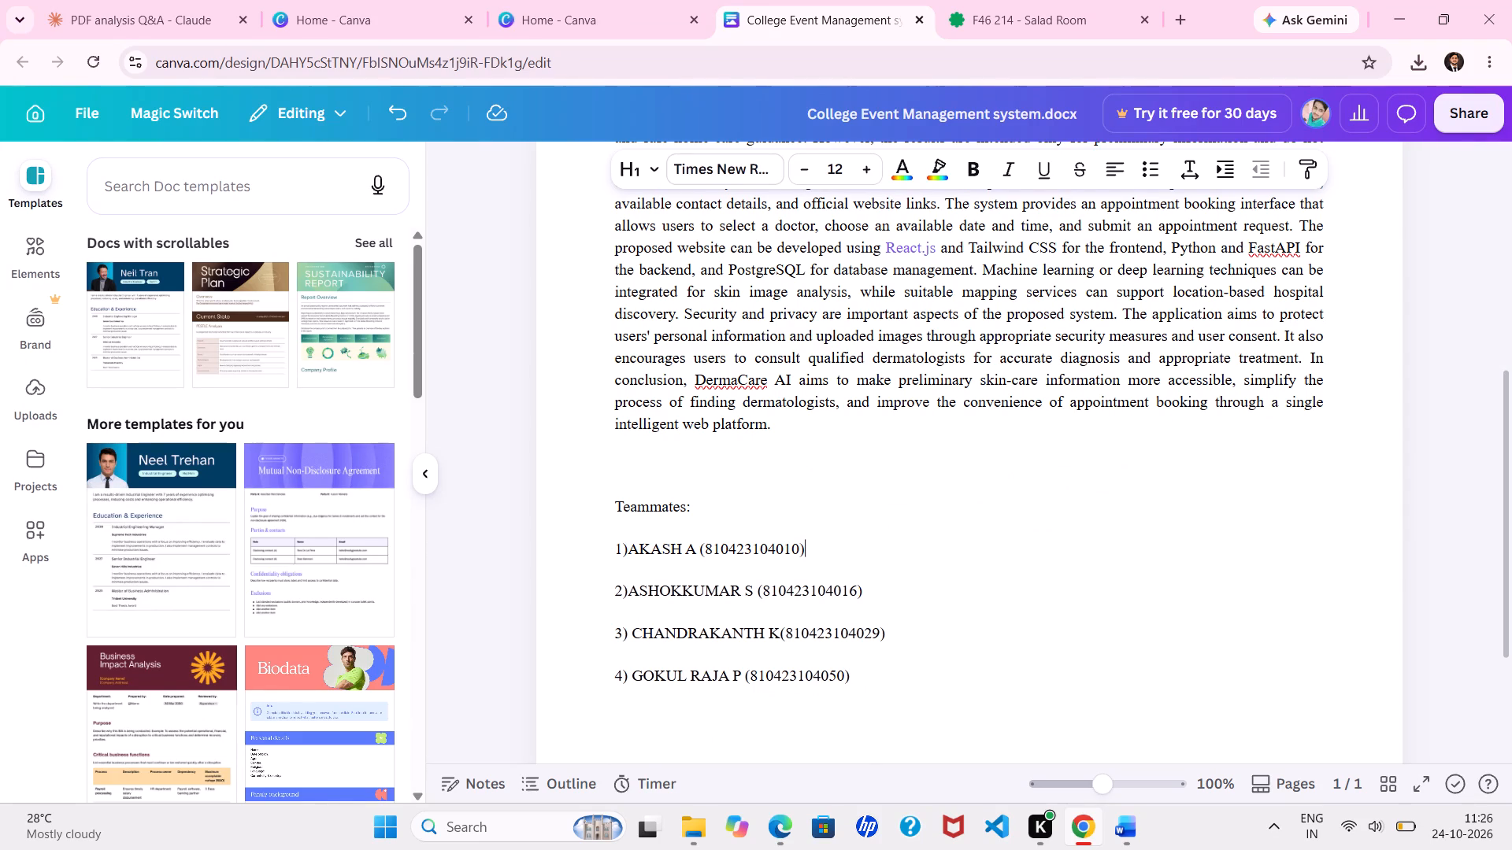
key("space")
key("space")
key("space")
key("space")
key("space")
key("space")
key("space")
key("space")
key("space")
key("space")
key("space")
key("space")
key("space")
key("space")
key("space")
key("space")
key("space")
key("space")
key("space")
key("space")
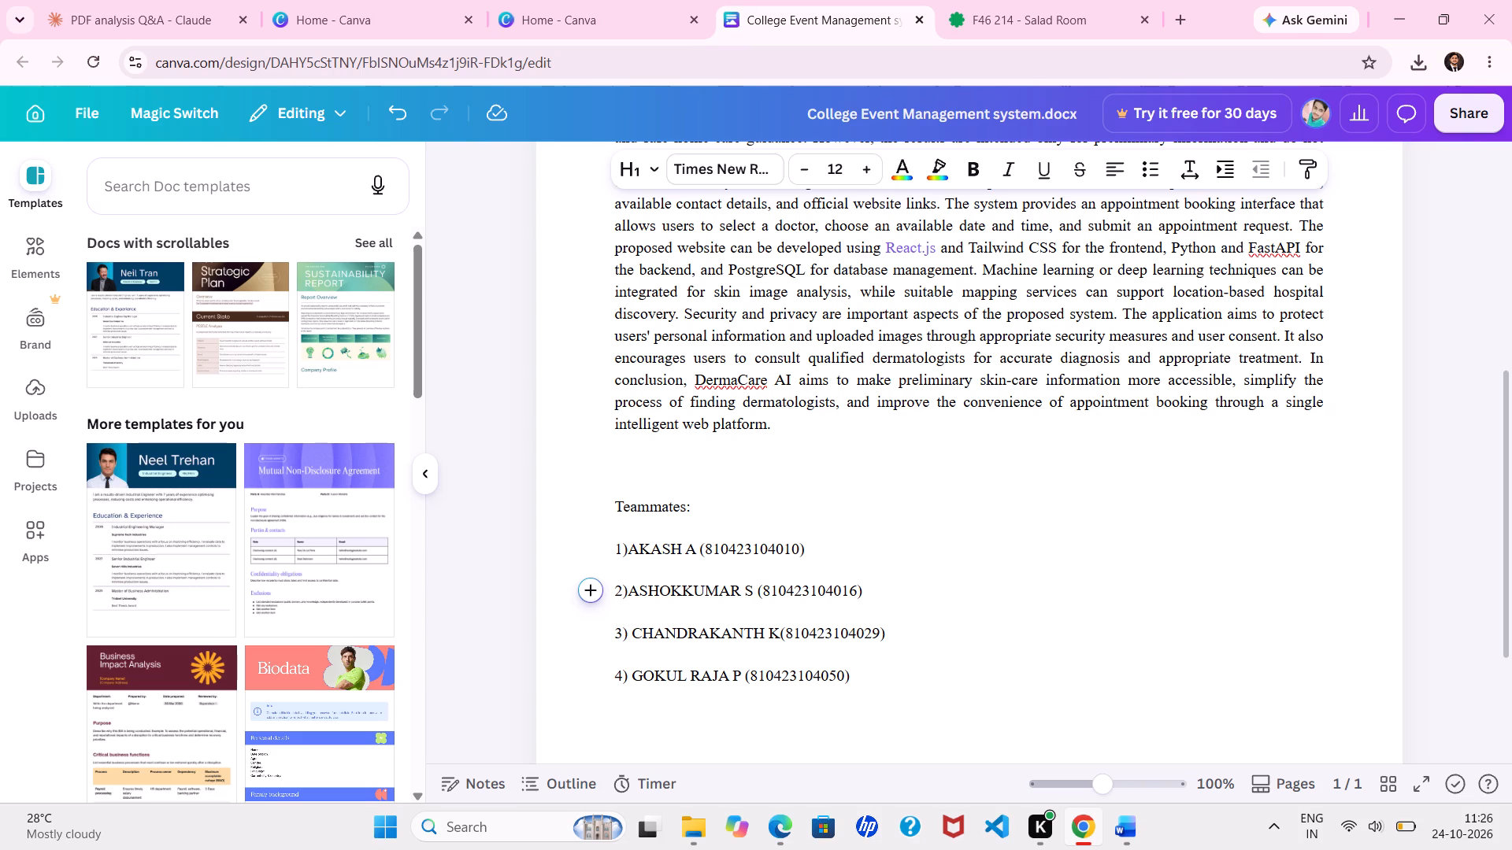
type("Pi")
key("BackSpace")
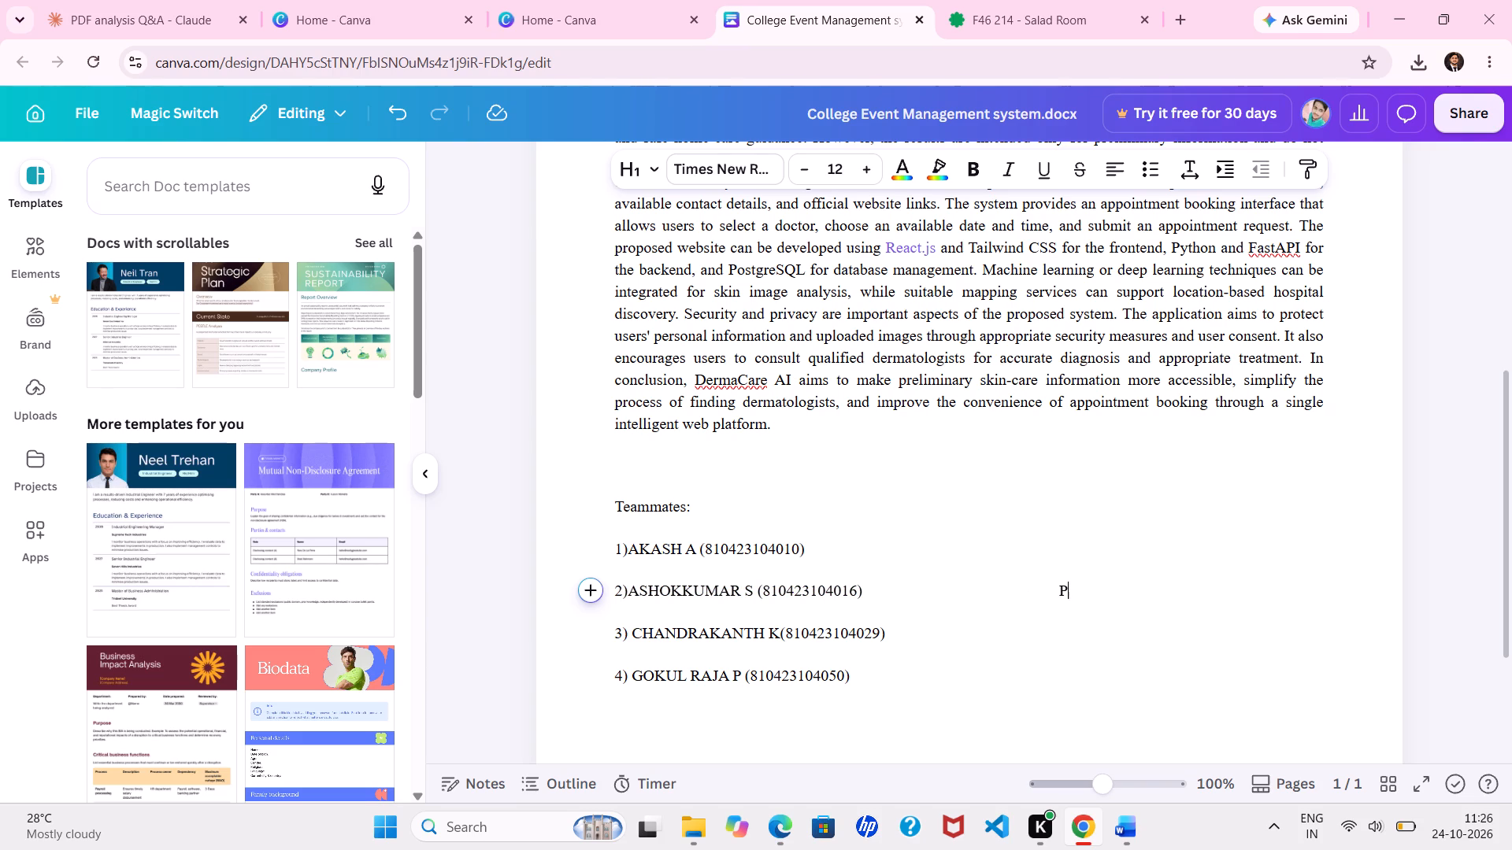
type("ublished")
key("space")
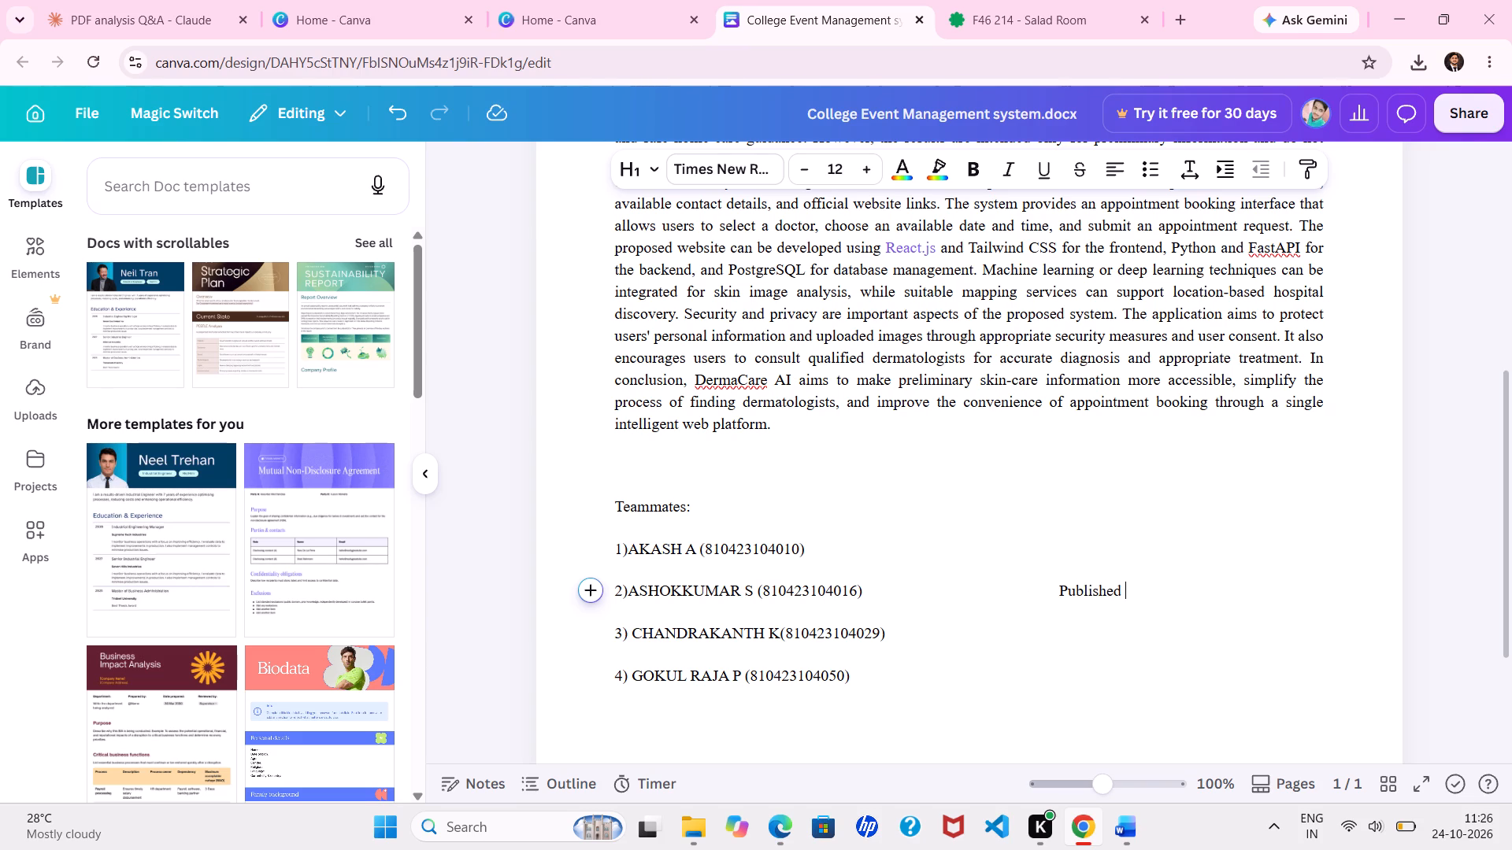
type("to")
key("space")
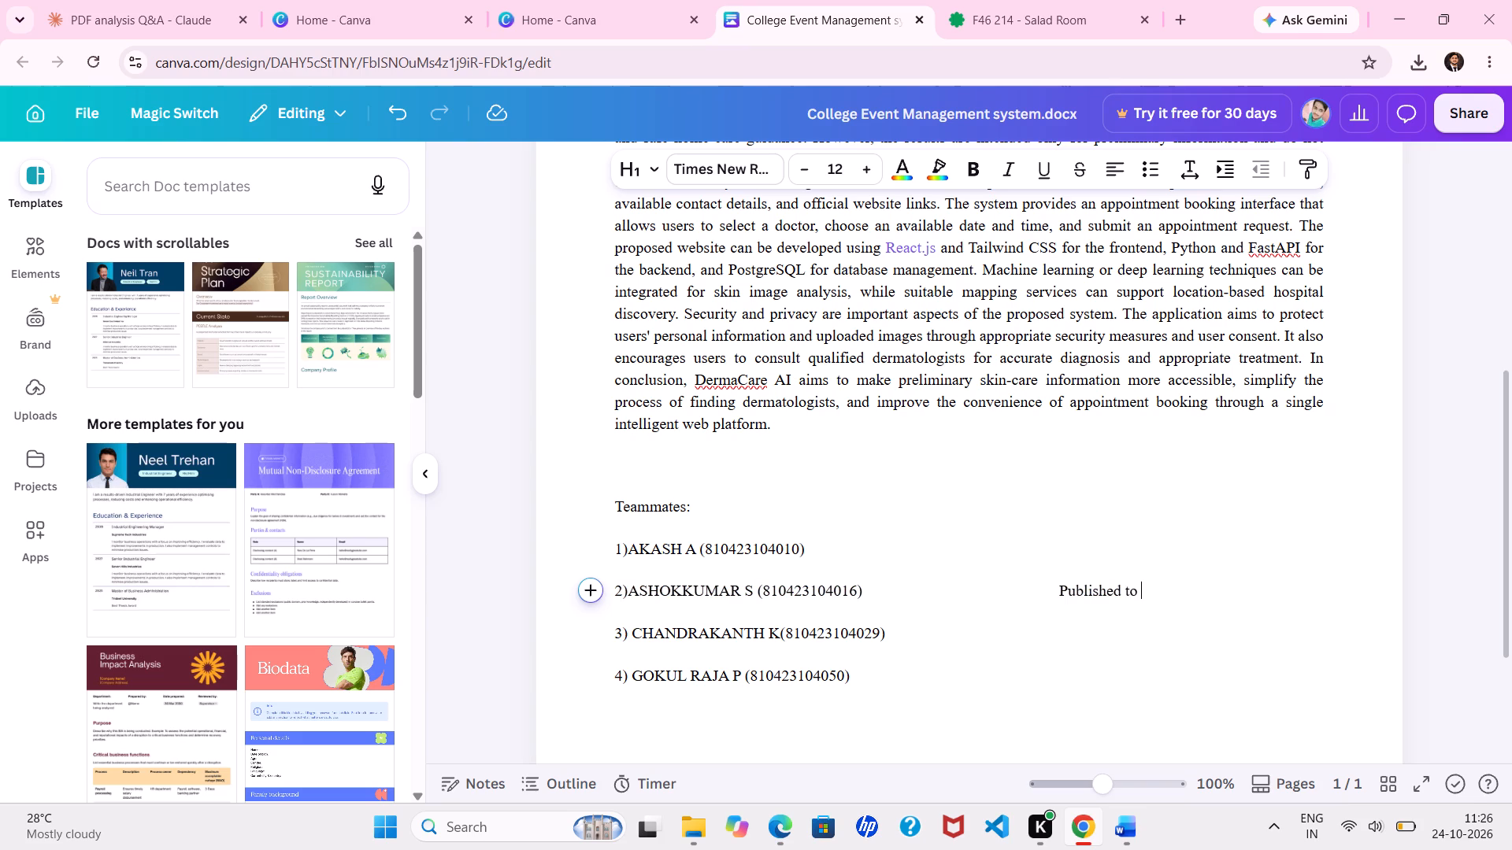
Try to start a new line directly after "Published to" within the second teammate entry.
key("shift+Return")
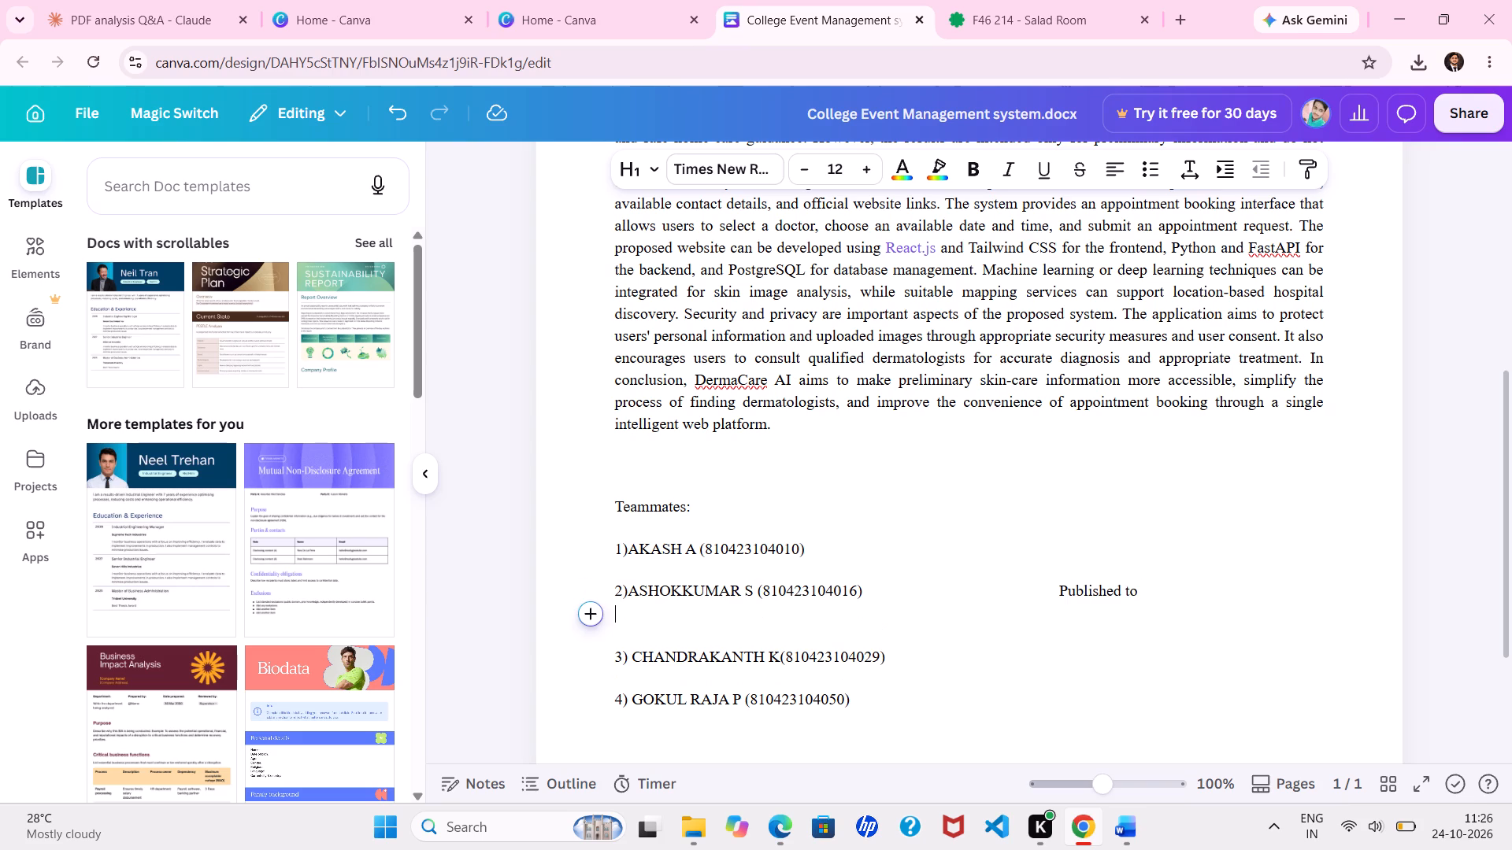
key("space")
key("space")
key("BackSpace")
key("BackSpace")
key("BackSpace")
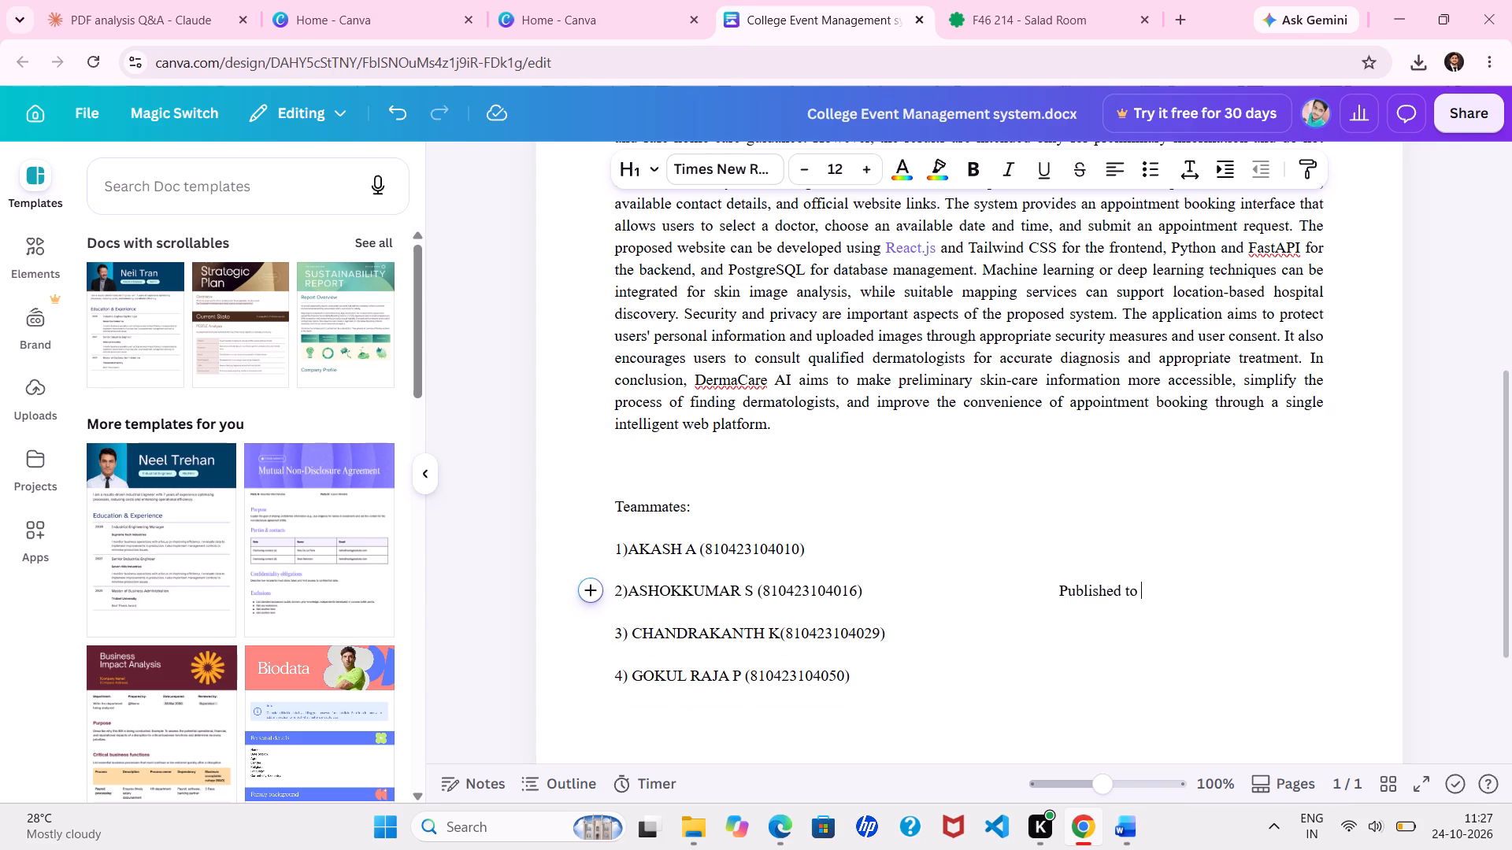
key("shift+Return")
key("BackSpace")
Pad the end of the third teammate entry with spaces until the cursor stands beneath "Published to".
left_click(1108, 617)
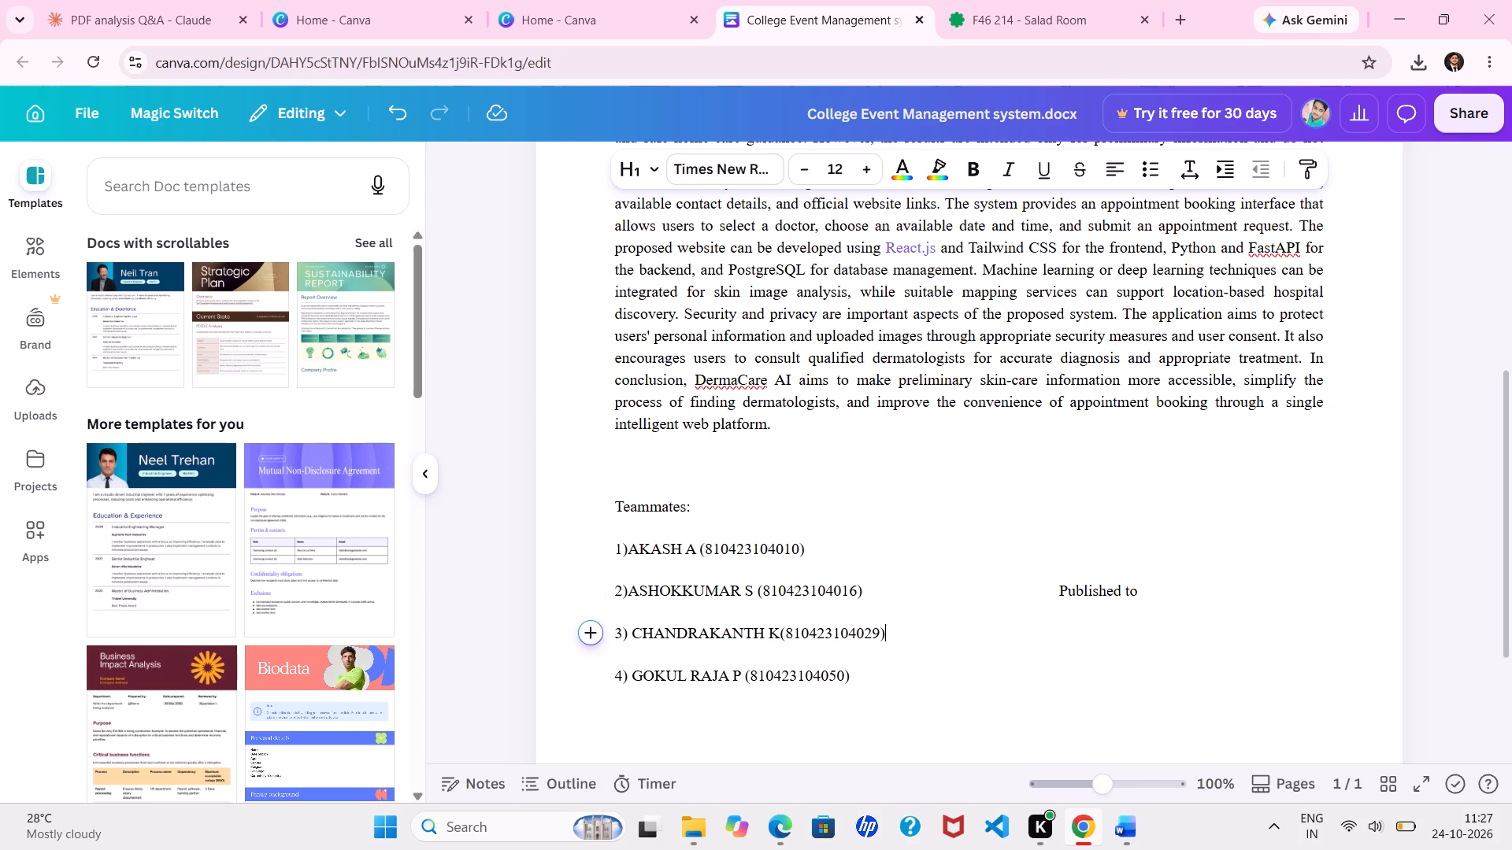
key("space")
key("space")
key("space")
key("space")
key("space")
key("space")
key("space")
key("space")
key("space")
key("space")
key("space")
key("space")
key("space")
key("space")
key("space")
key("space")
key("space")
key("space")
key("space")
key("space")
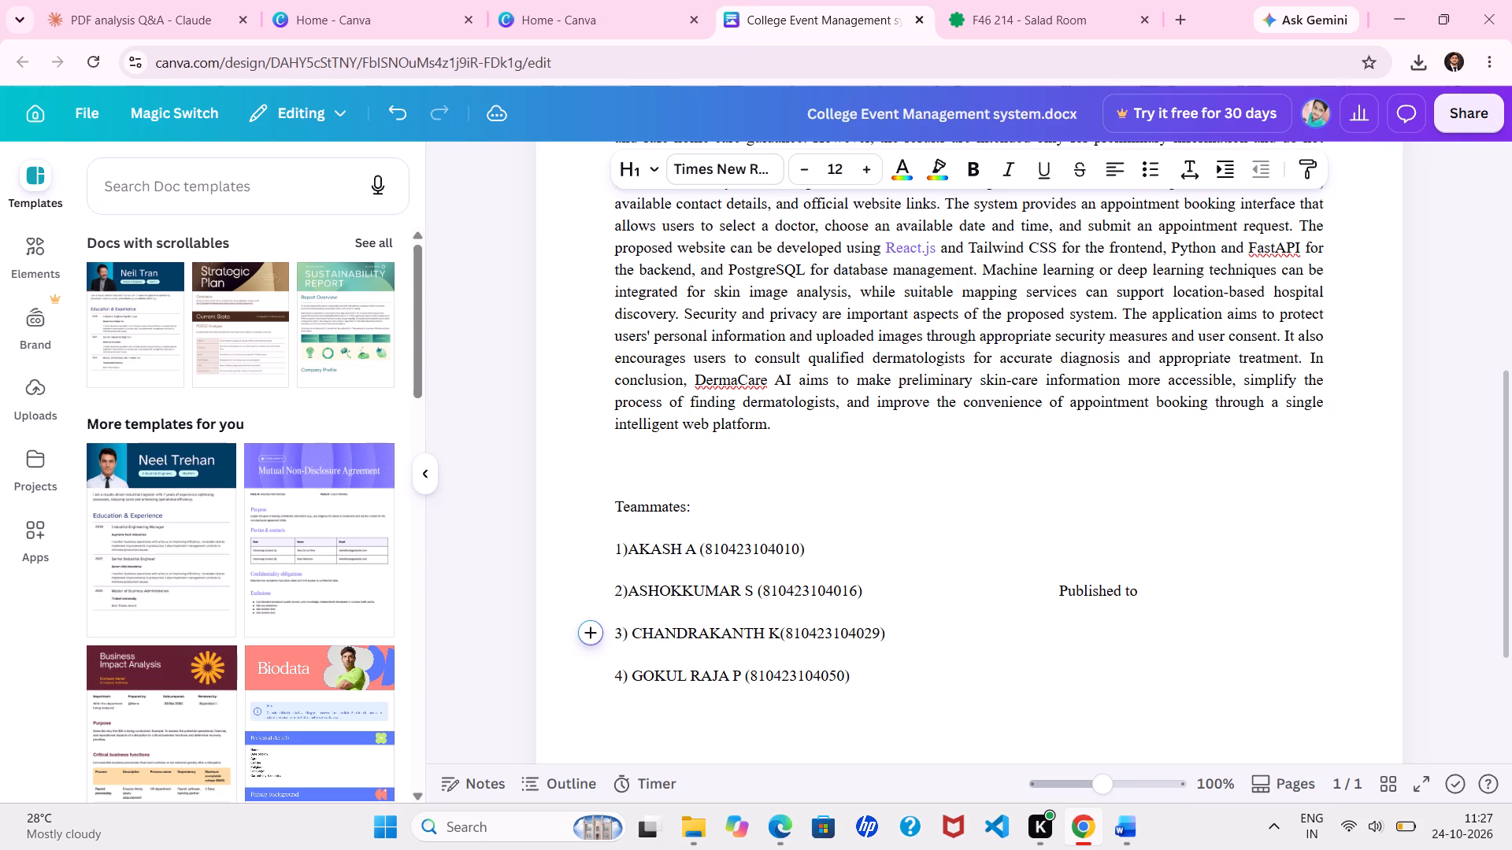
key("Up")
key("Down")
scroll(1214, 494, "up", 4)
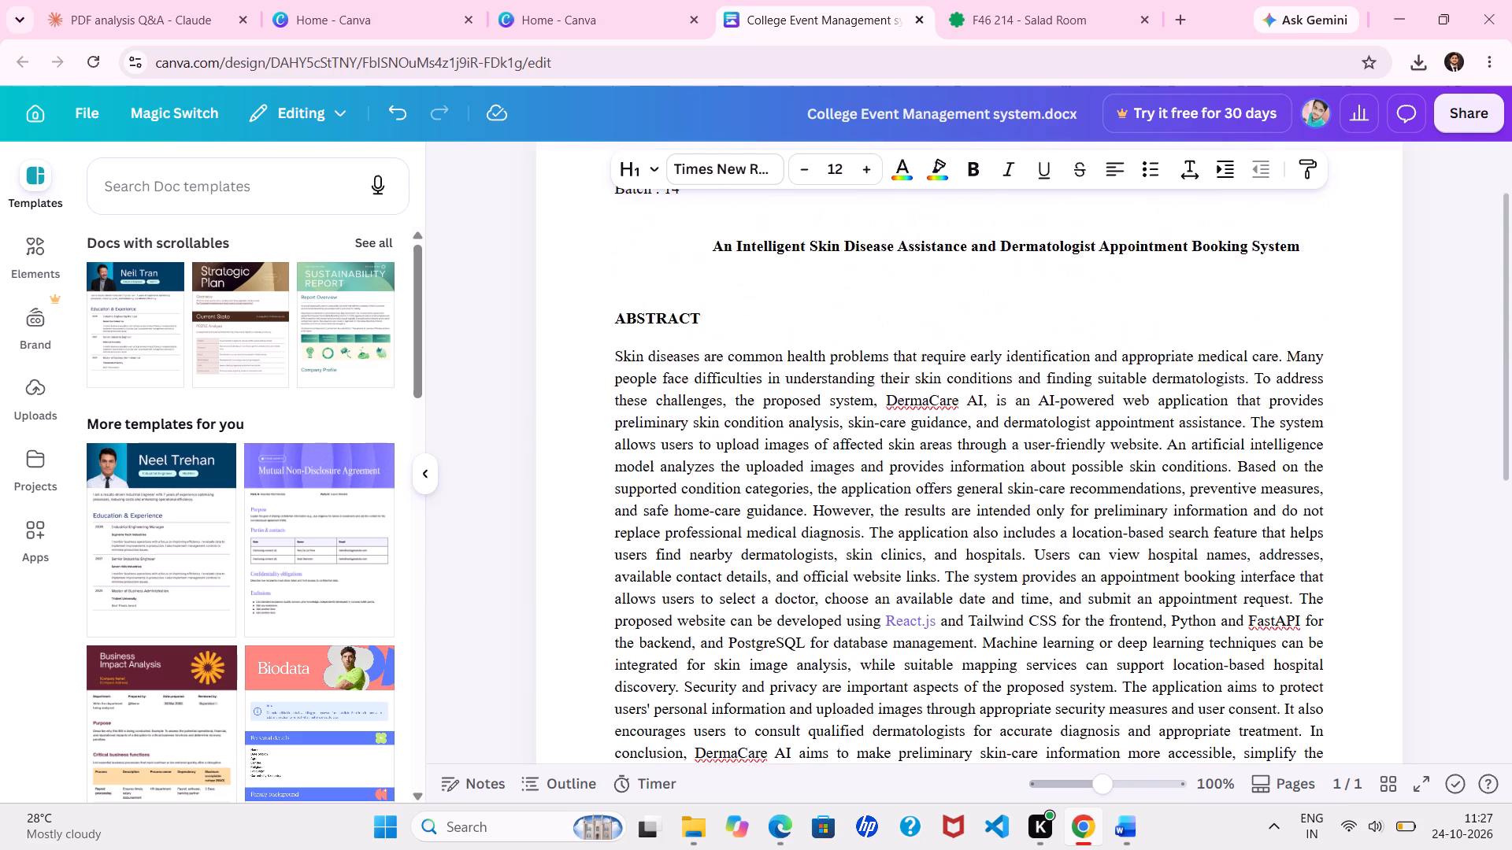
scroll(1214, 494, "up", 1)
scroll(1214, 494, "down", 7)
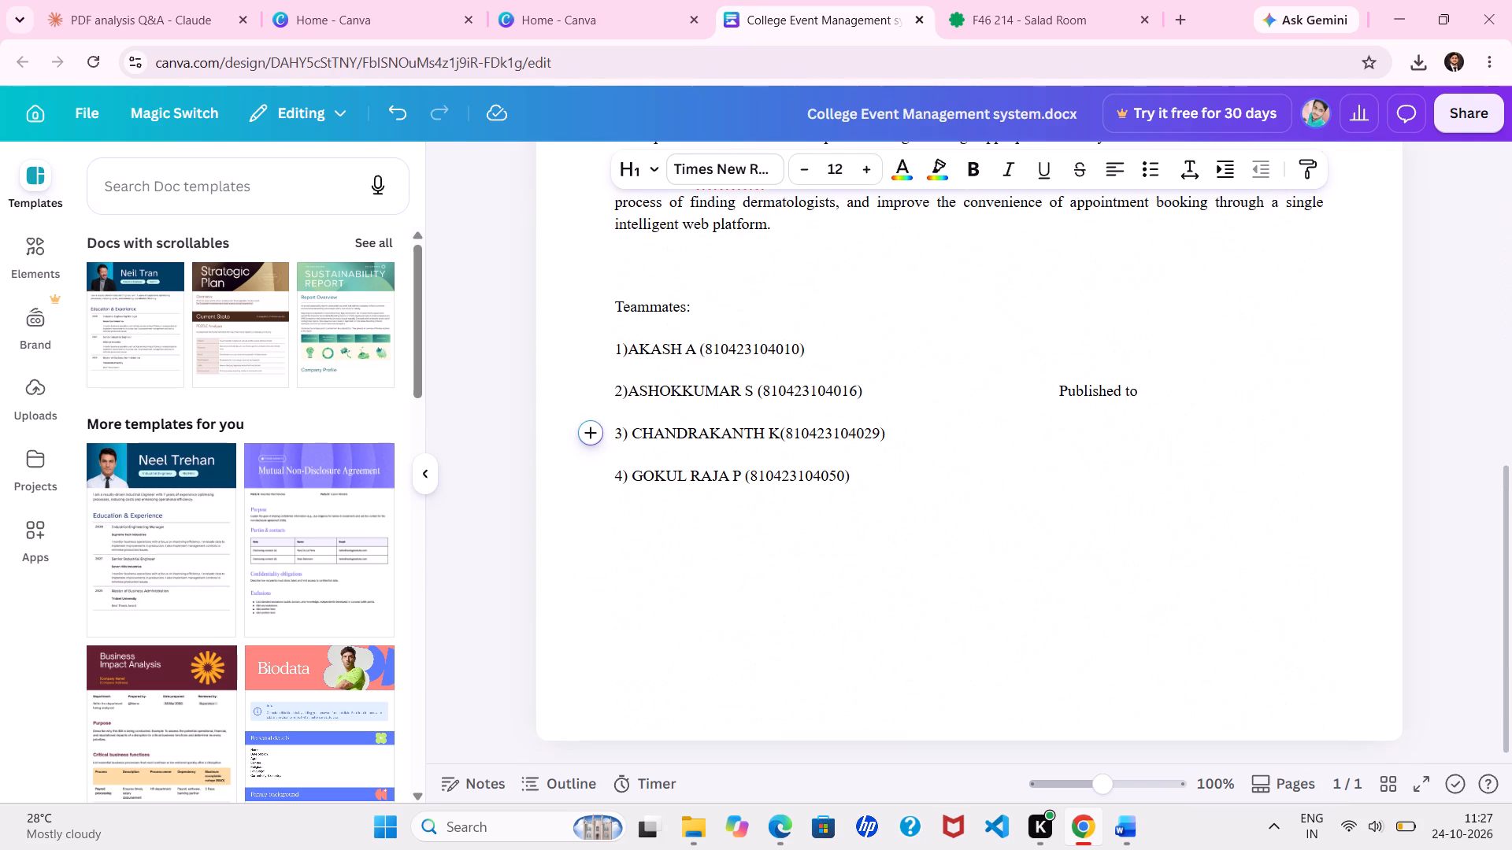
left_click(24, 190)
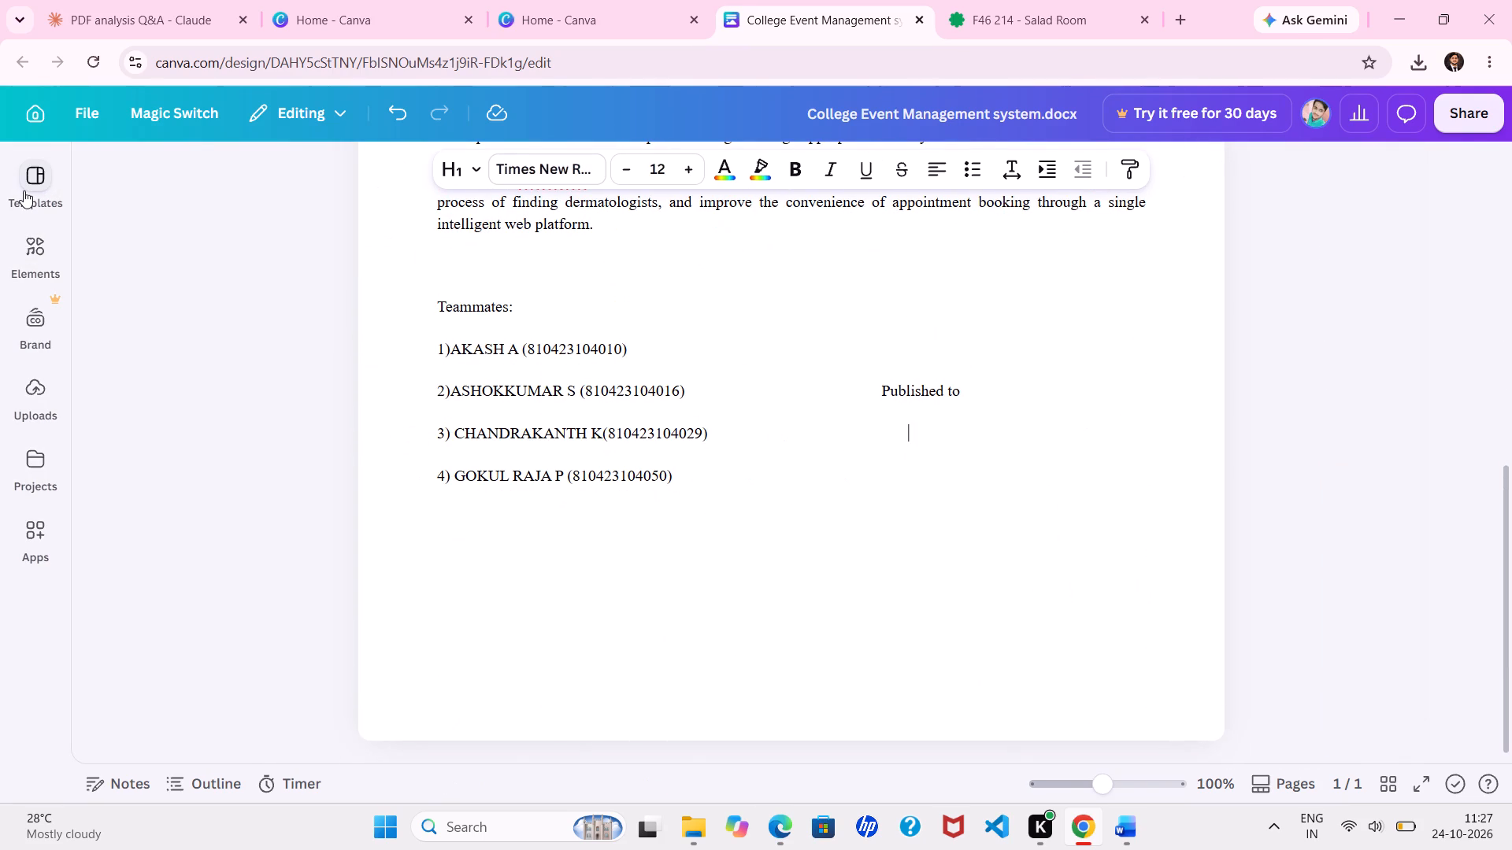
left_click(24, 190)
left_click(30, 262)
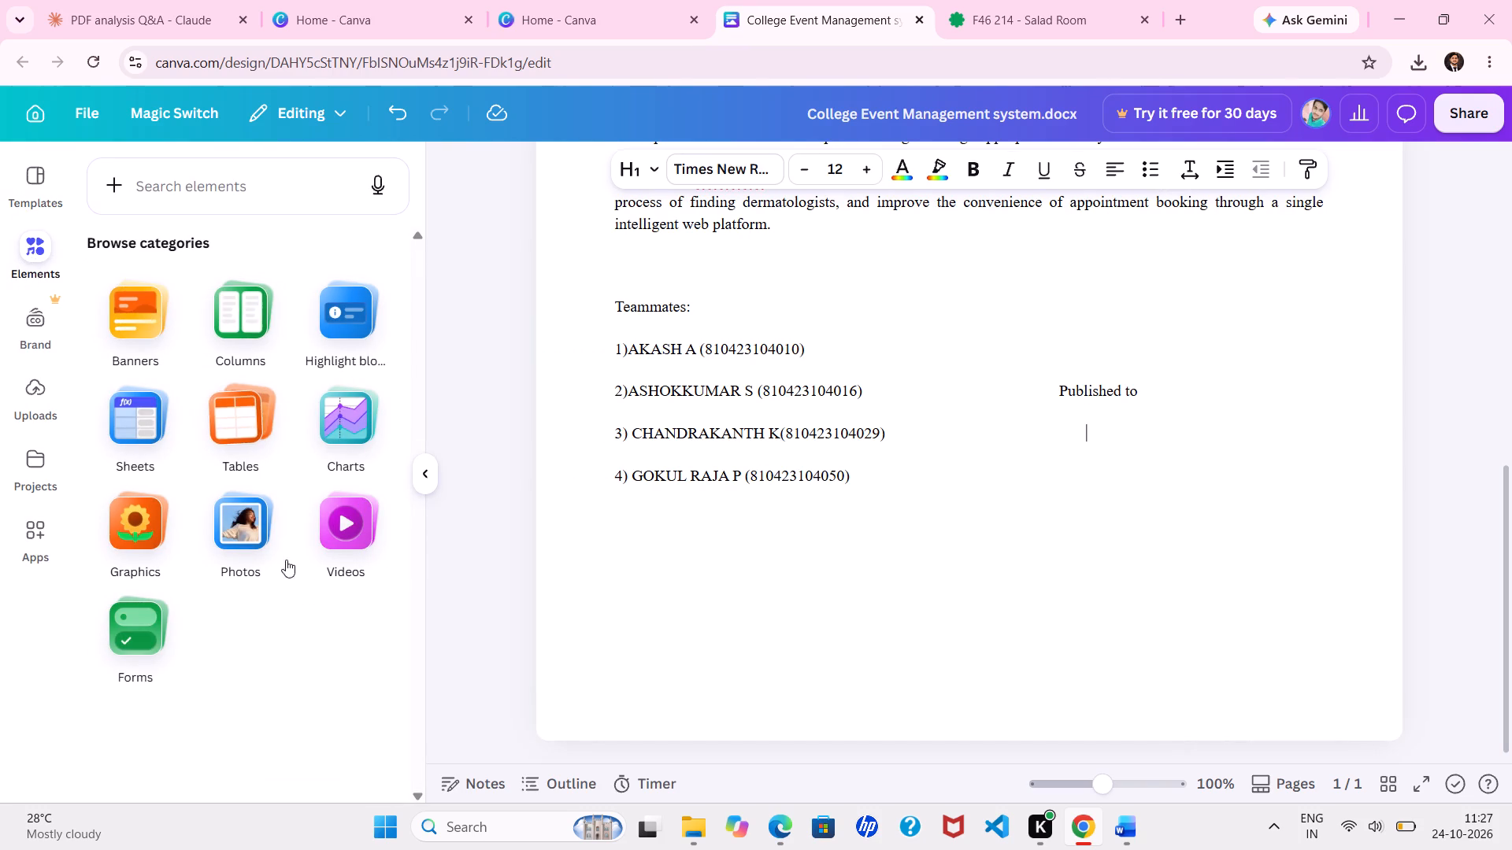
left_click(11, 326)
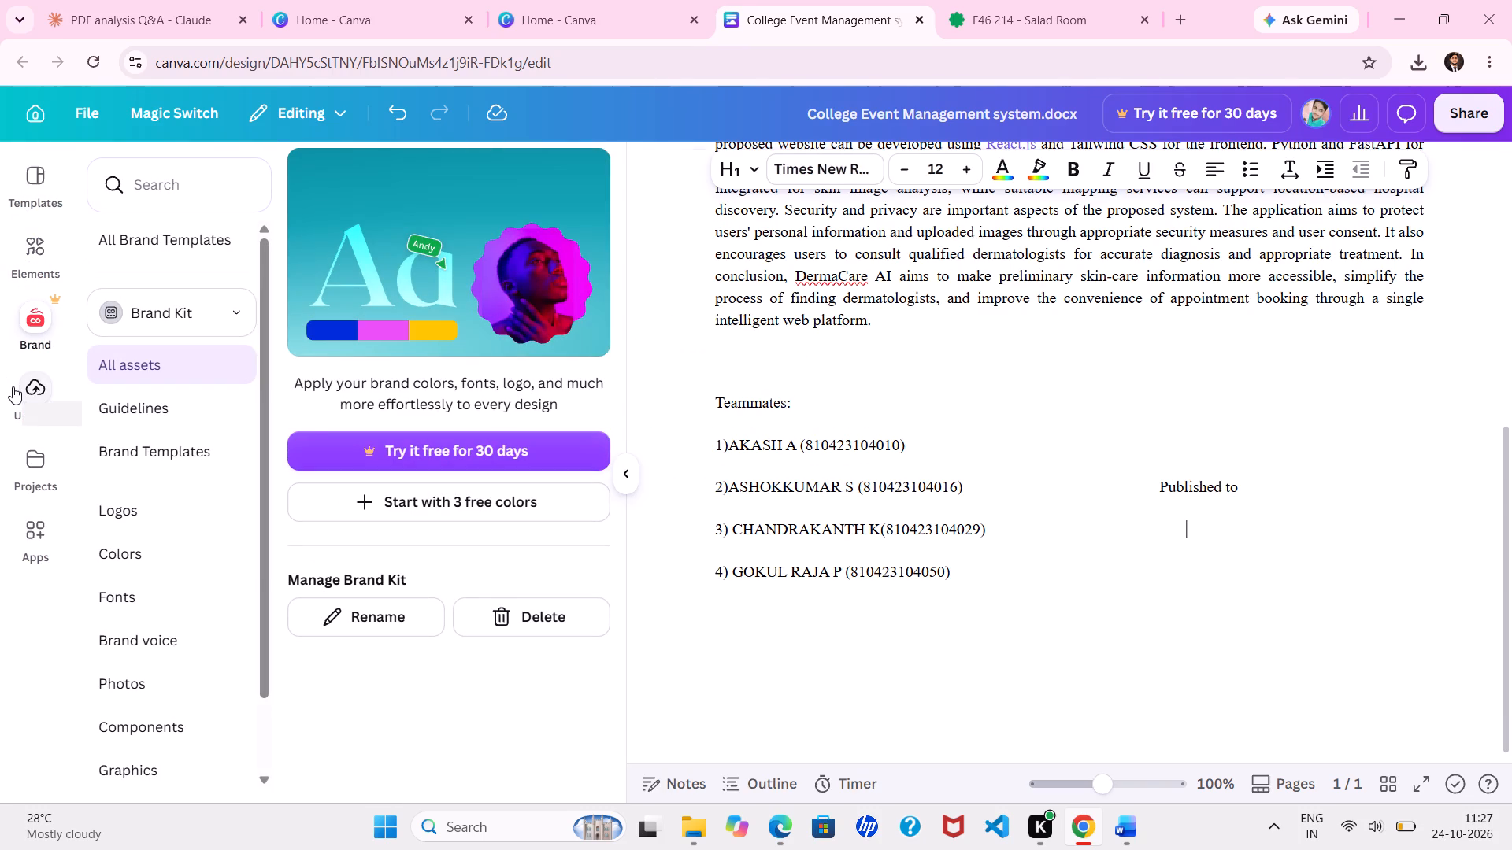
Look through the saved projects, elements and document templates available for the document.
left_click(13, 386)
left_click(25, 445)
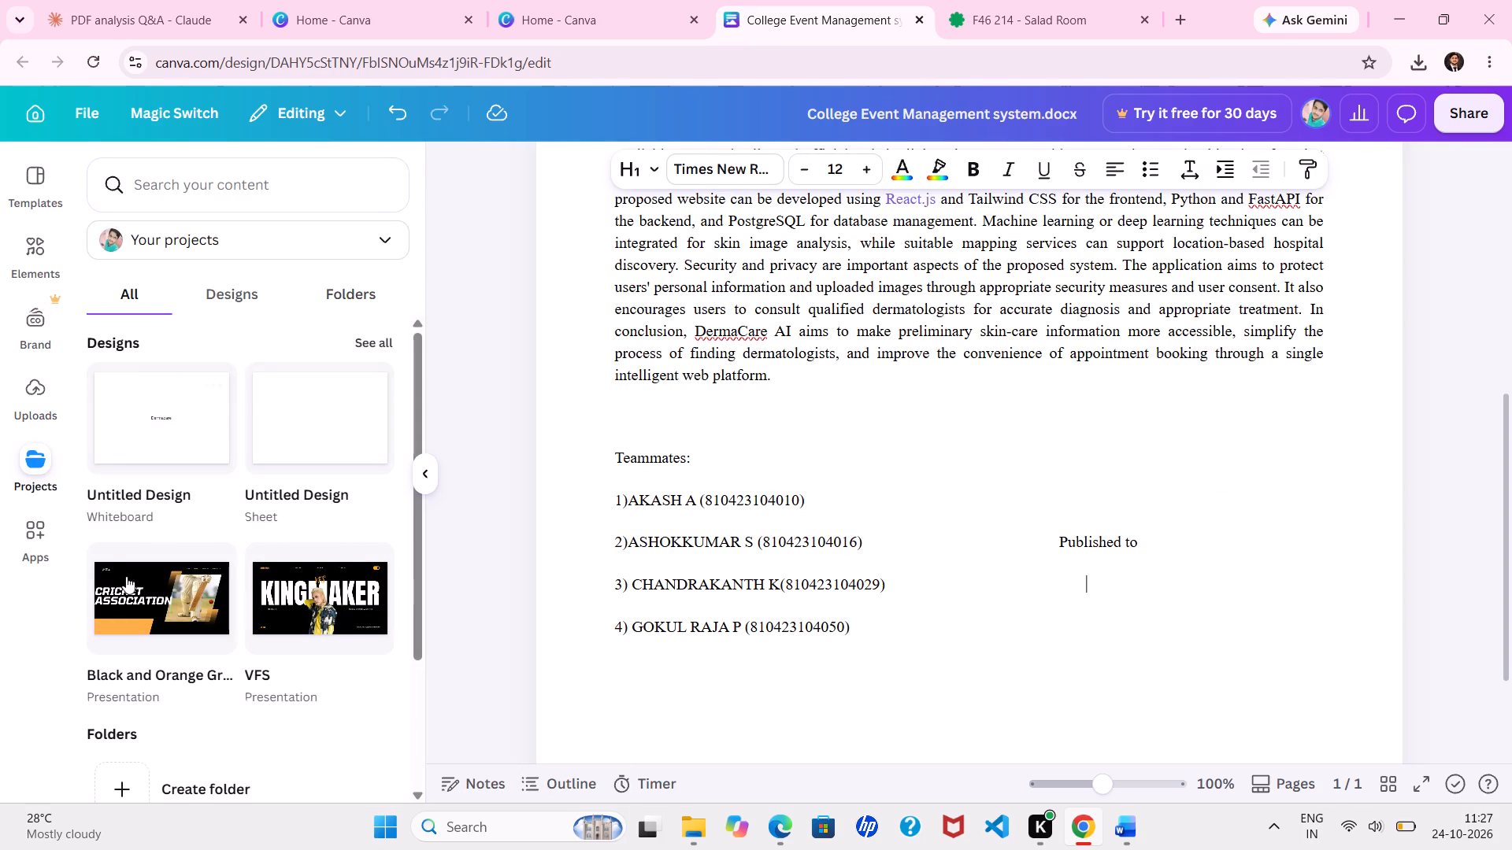
scroll(119, 593, "up", 2)
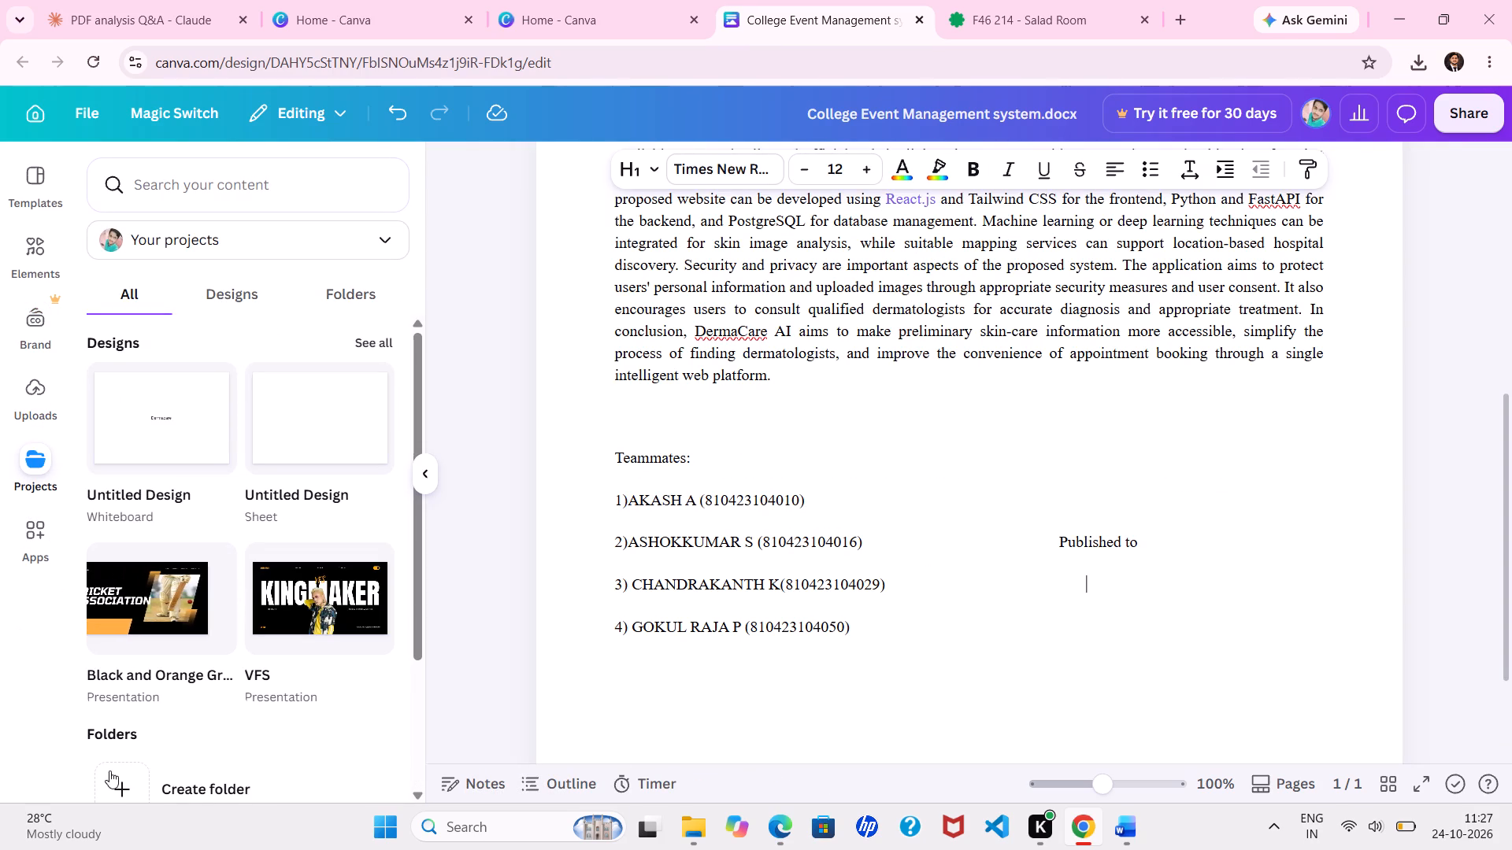
scroll(239, 716, "down", 4)
scroll(239, 716, "up", 8)
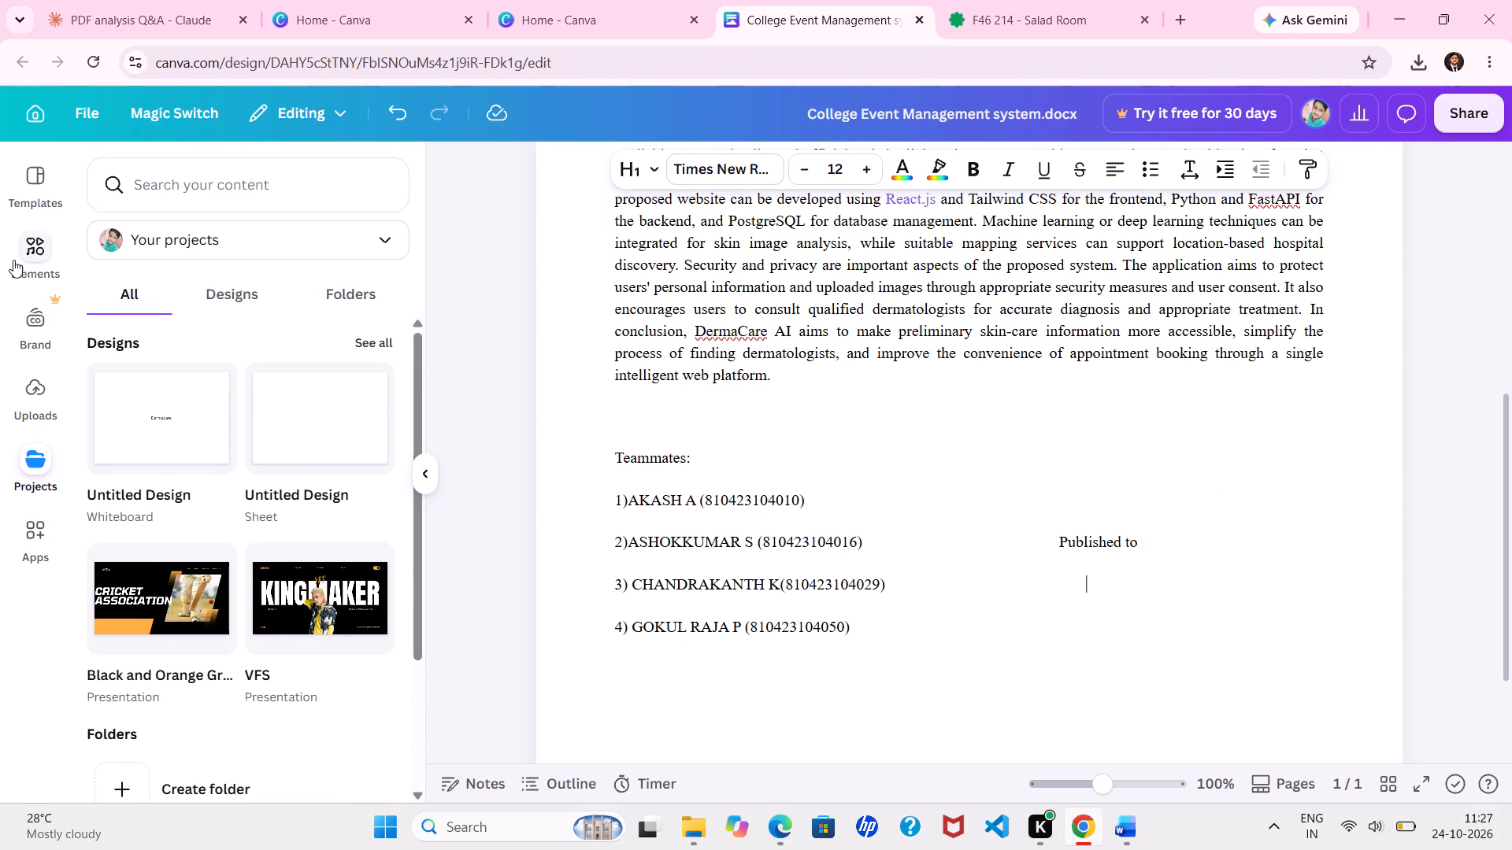
left_click(13, 260)
left_click(27, 196)
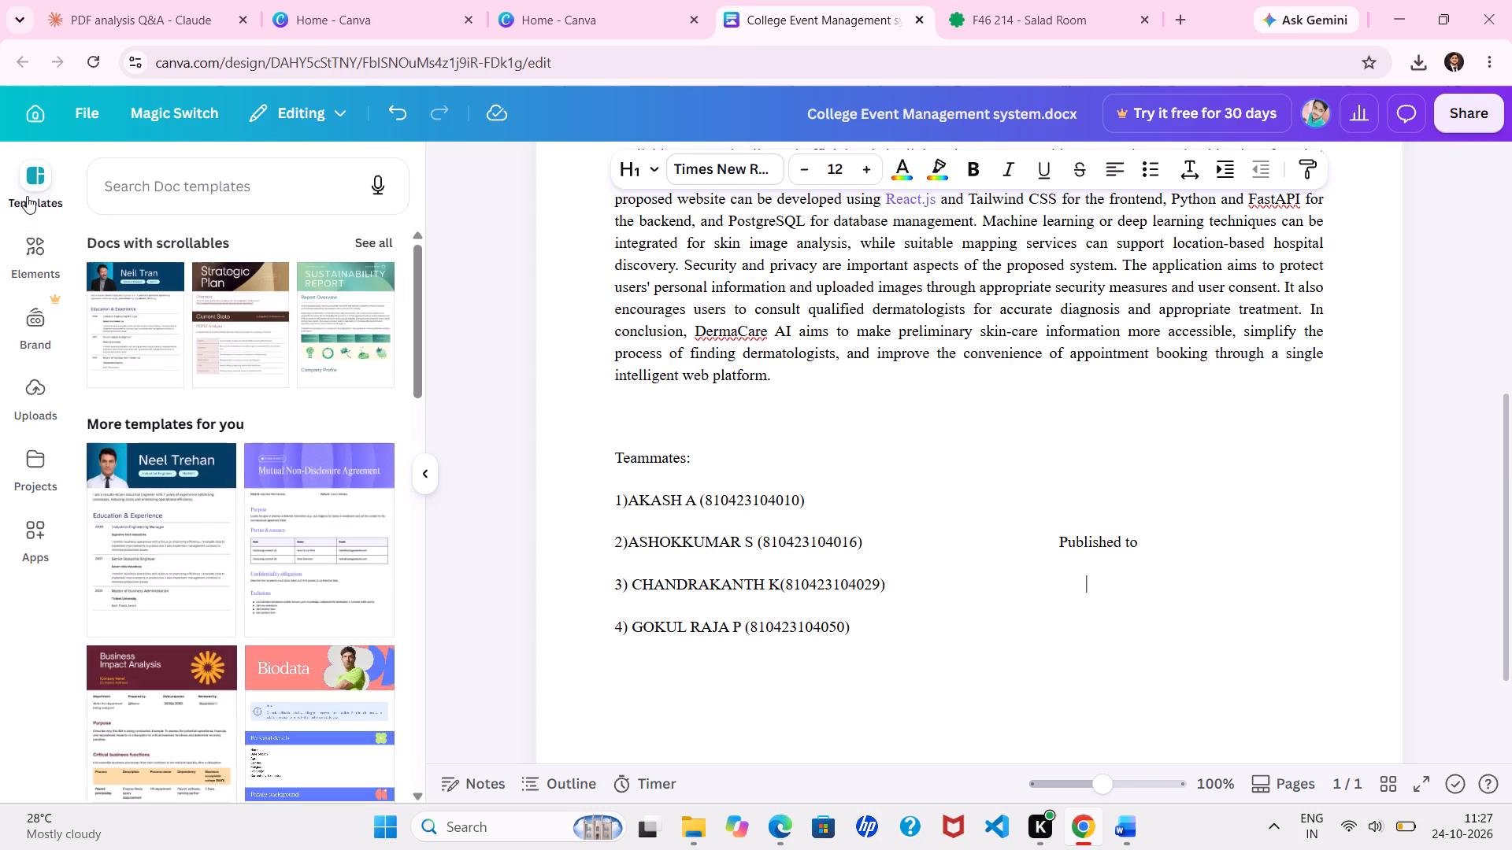
scroll(283, 242, "down", 8)
scroll(283, 242, "up", 11)
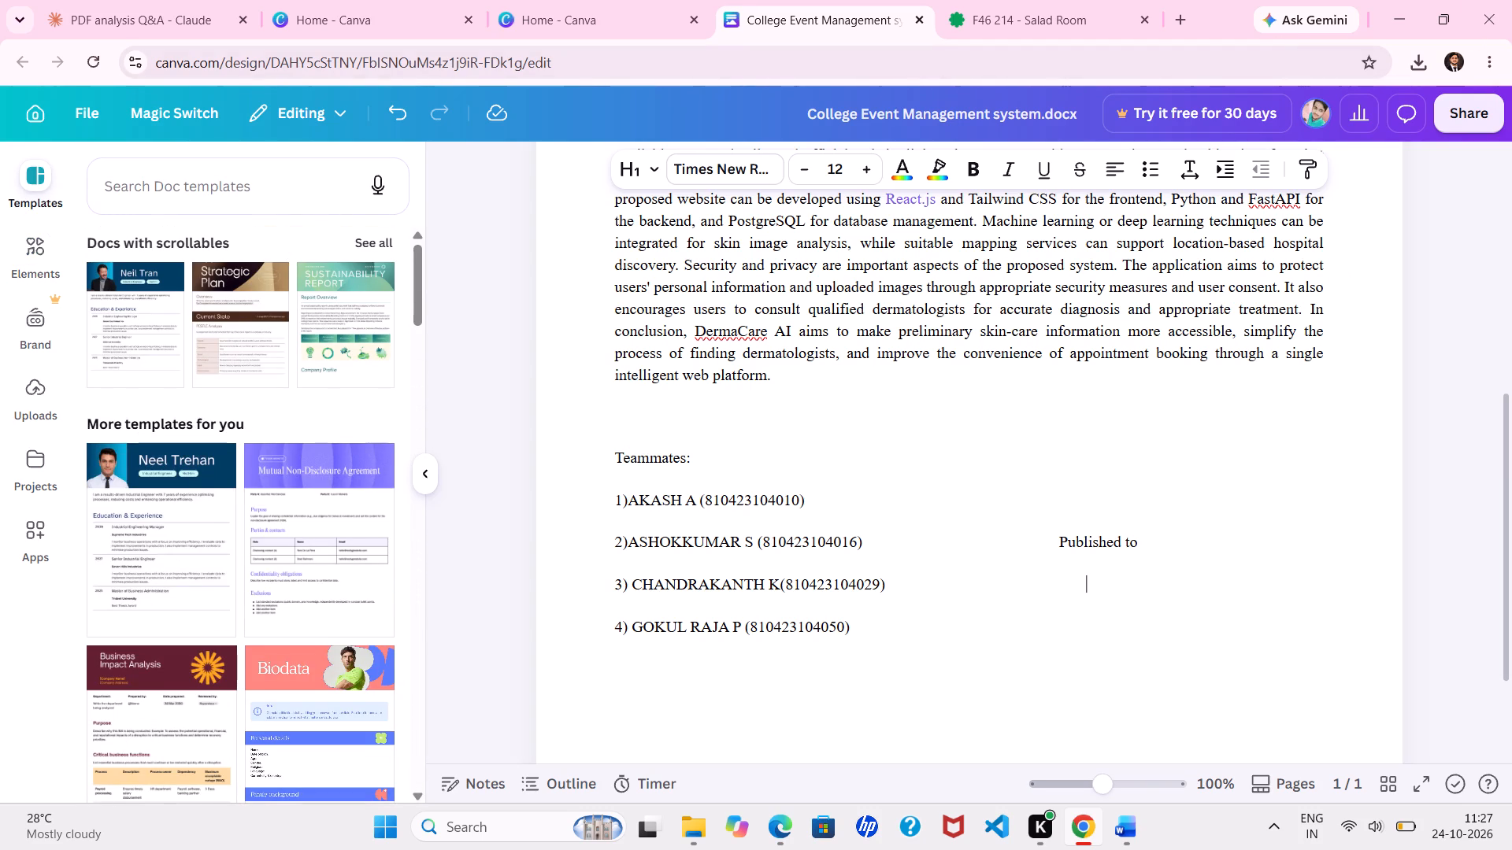
Delete the text "Published to" from the line of the second teammate entry.
left_click_drag(1062, 537, 1147, 537)
key("BackSpace")
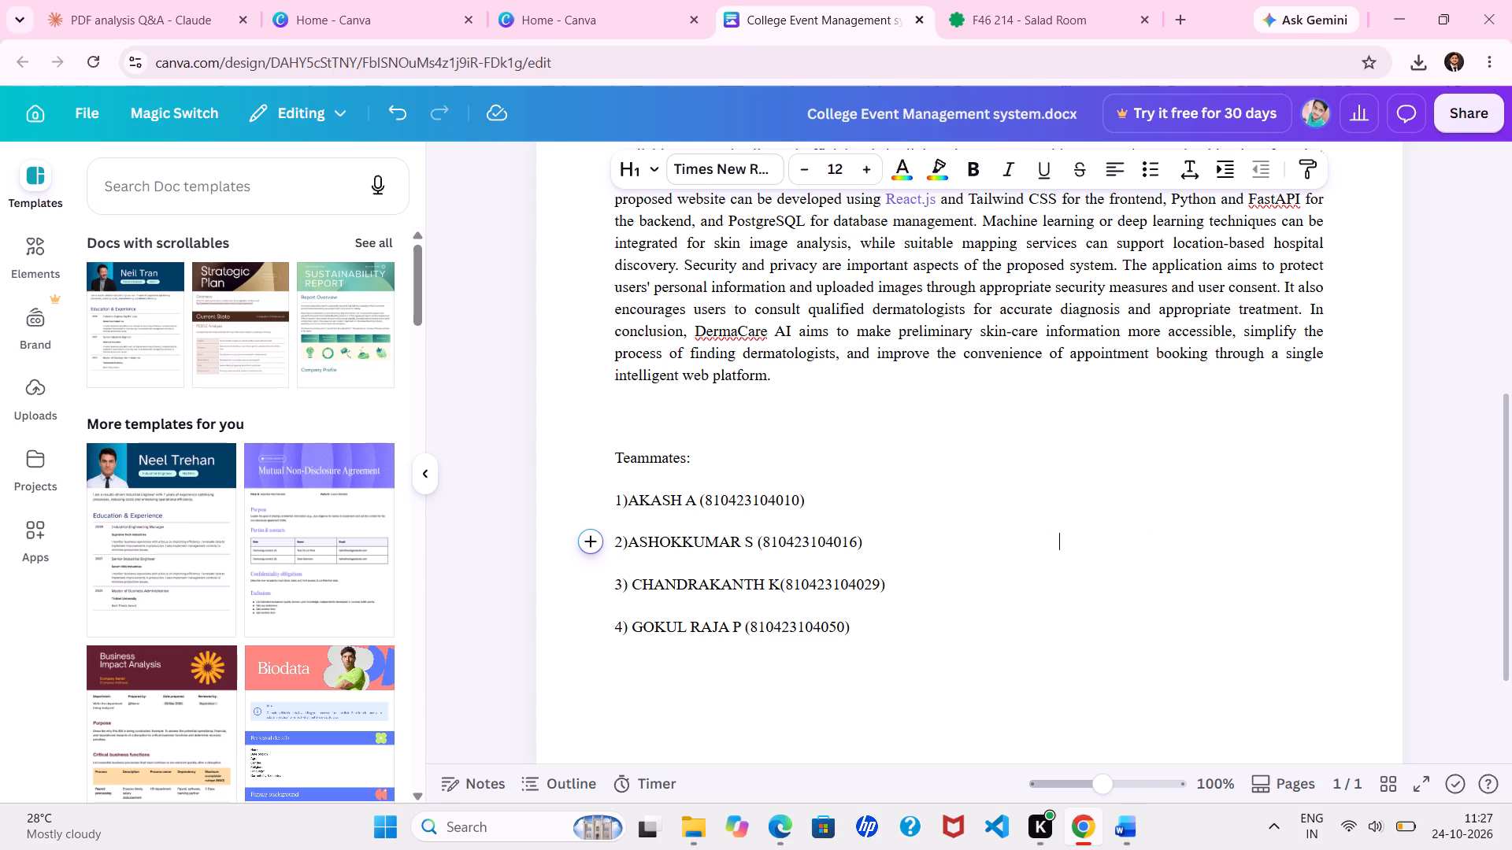
Download the document as a PDF using the Digital preset.
scroll(962, 474, "up", 8)
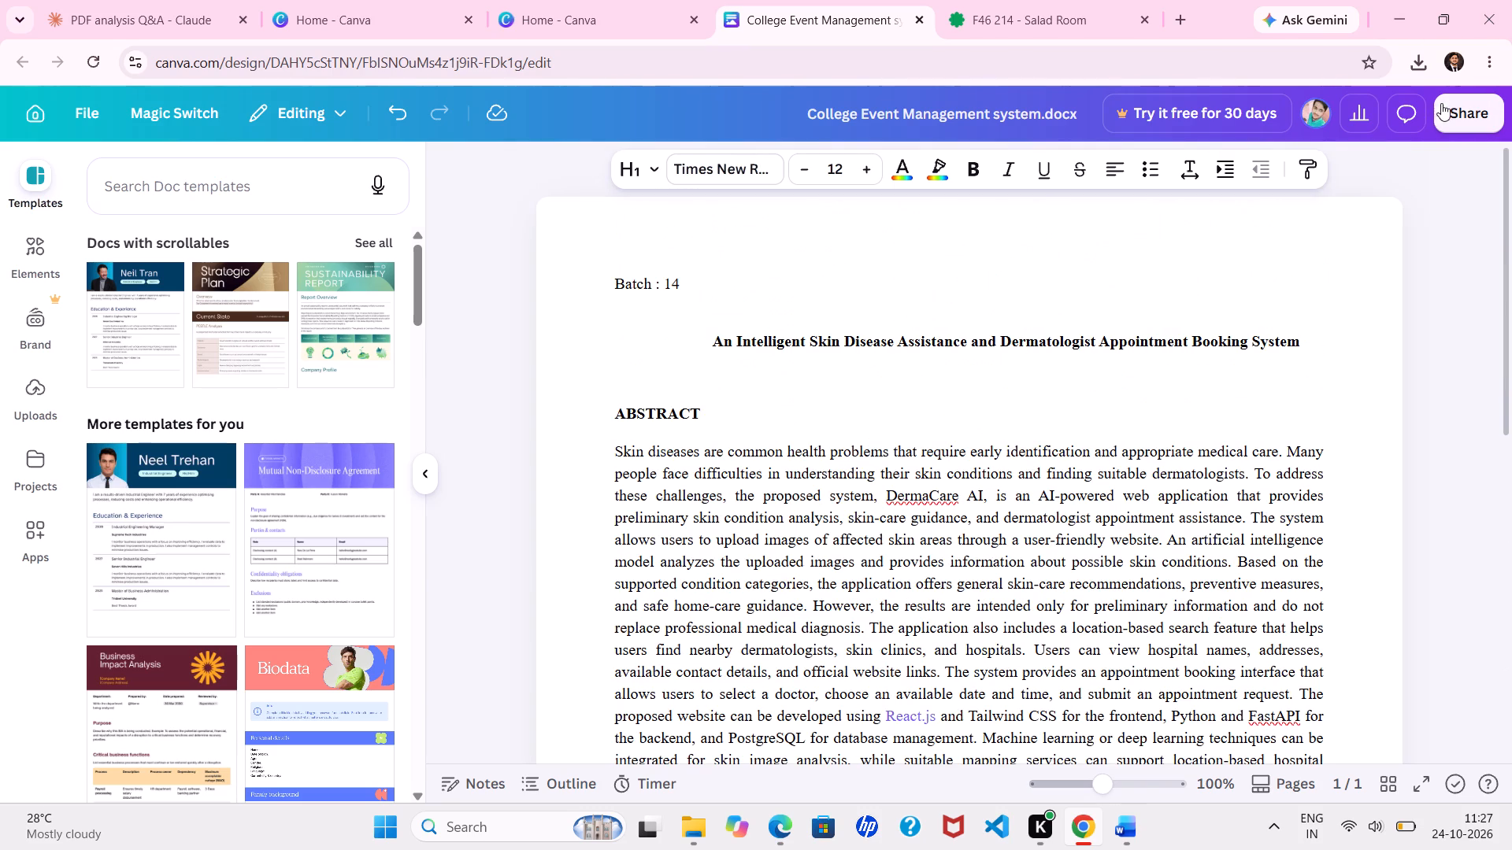
left_click(1443, 102)
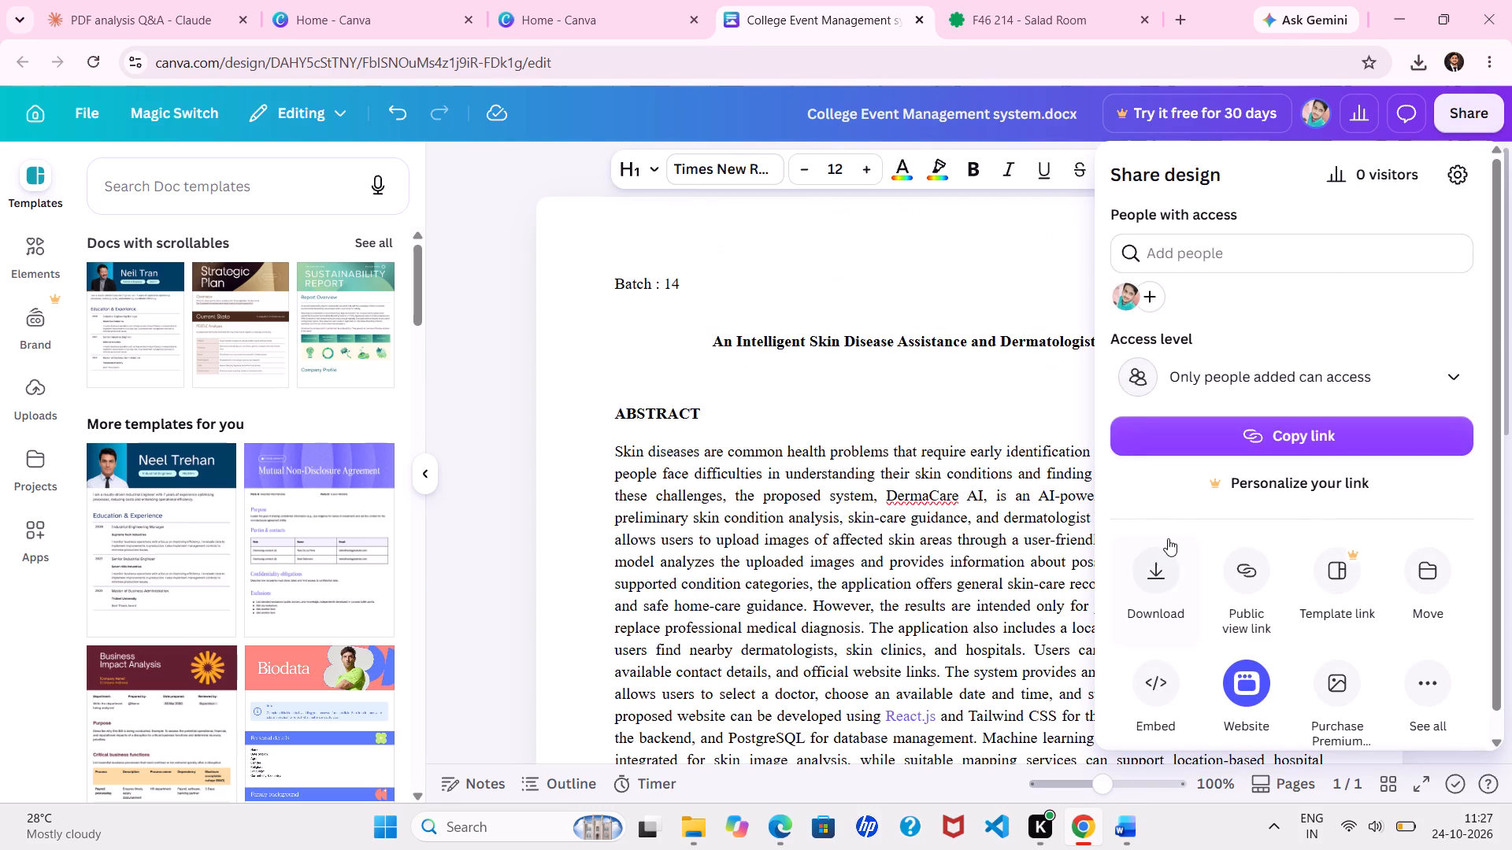
left_click(1155, 567)
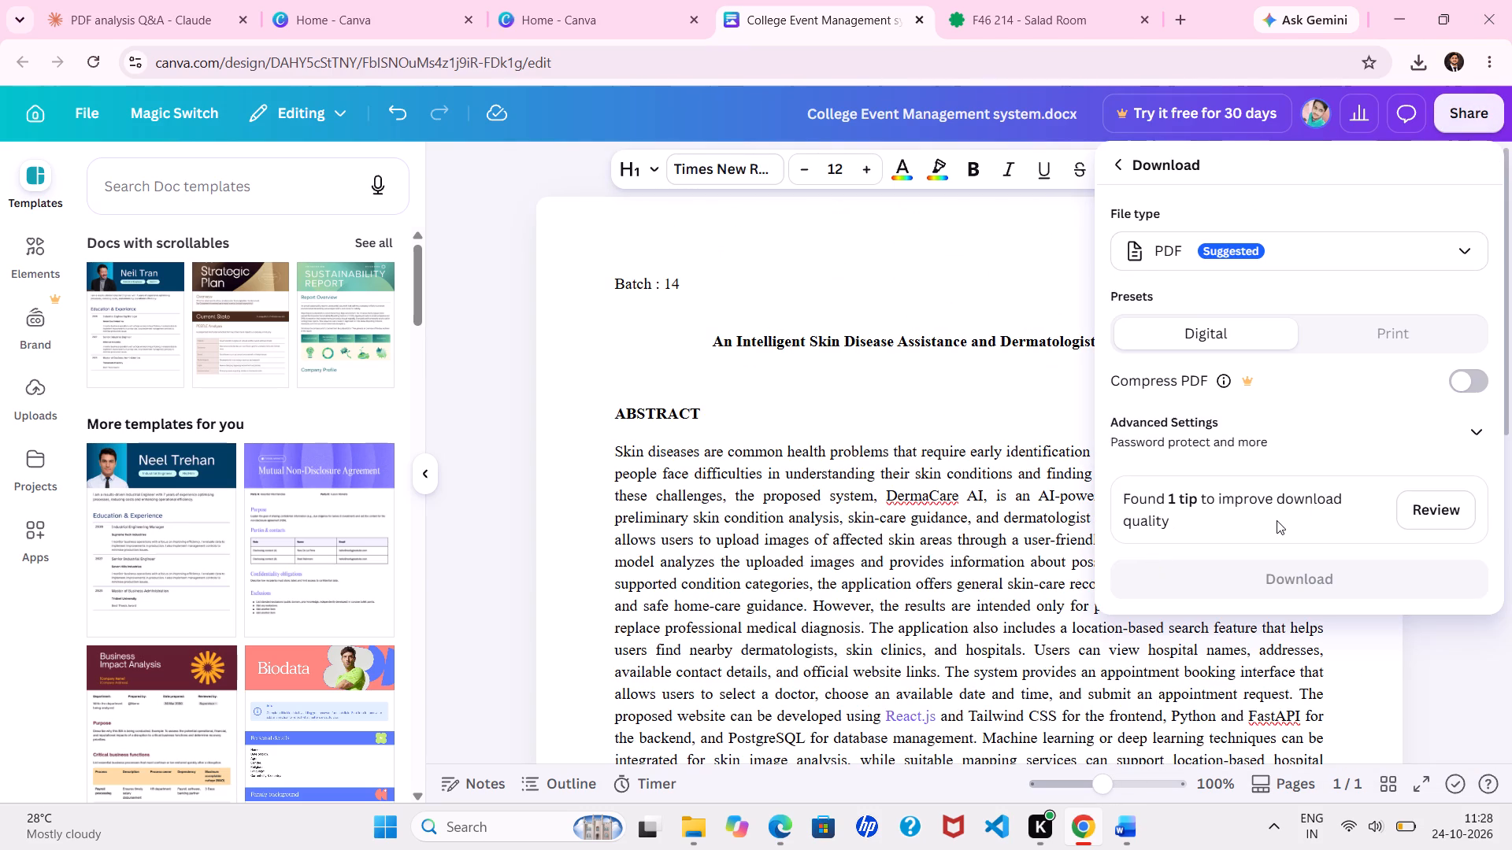
left_click(1263, 558)
left_click(1261, 567)
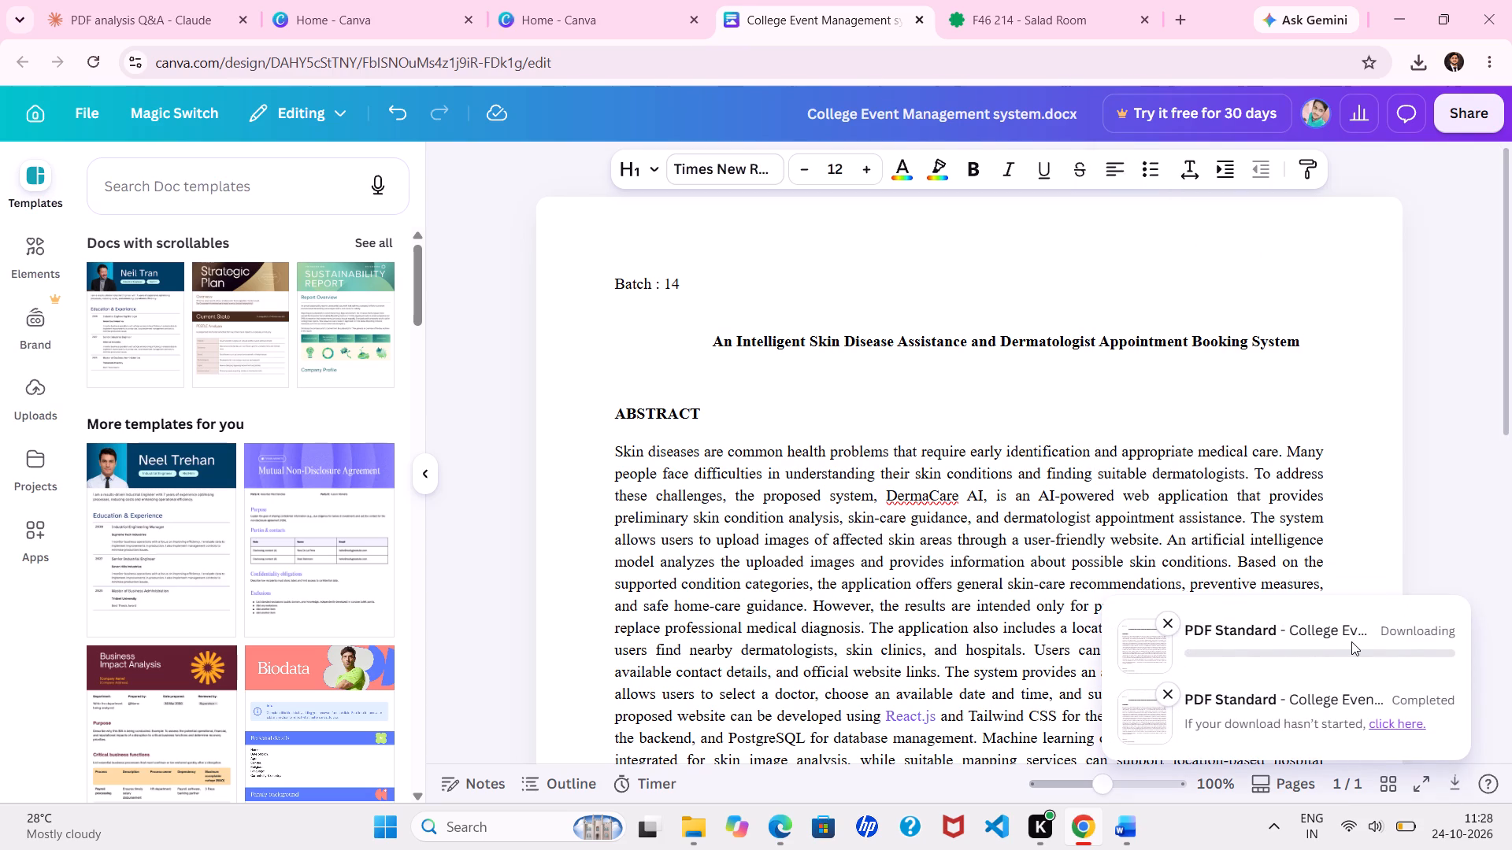
left_click(1376, 651)
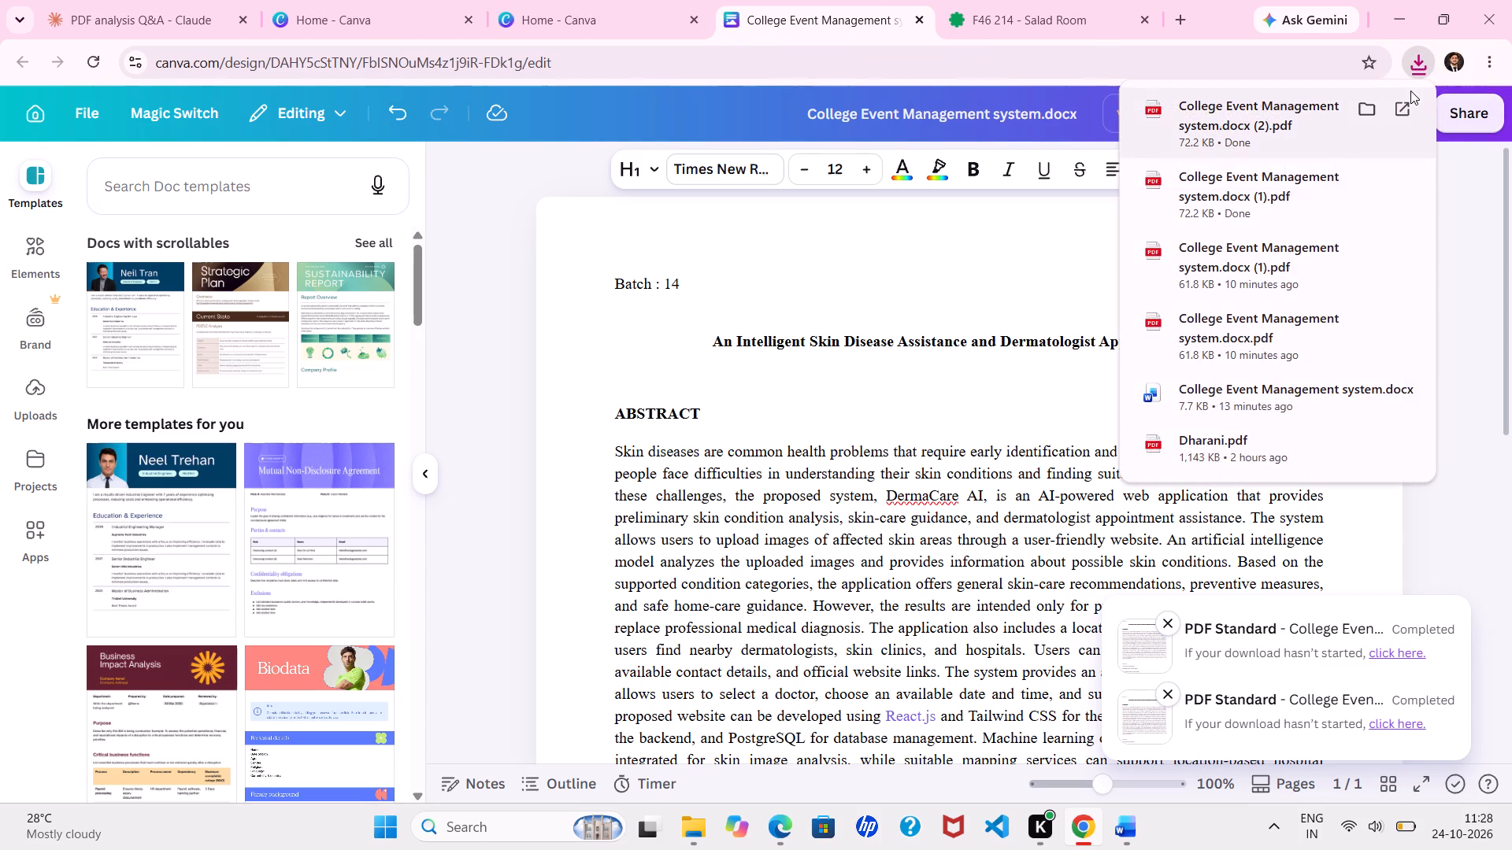
Upload the downloaded "College Event Management system.docx (2).pdf" from the Downloads folder through Canva's home page.
left_click(1366, 112)
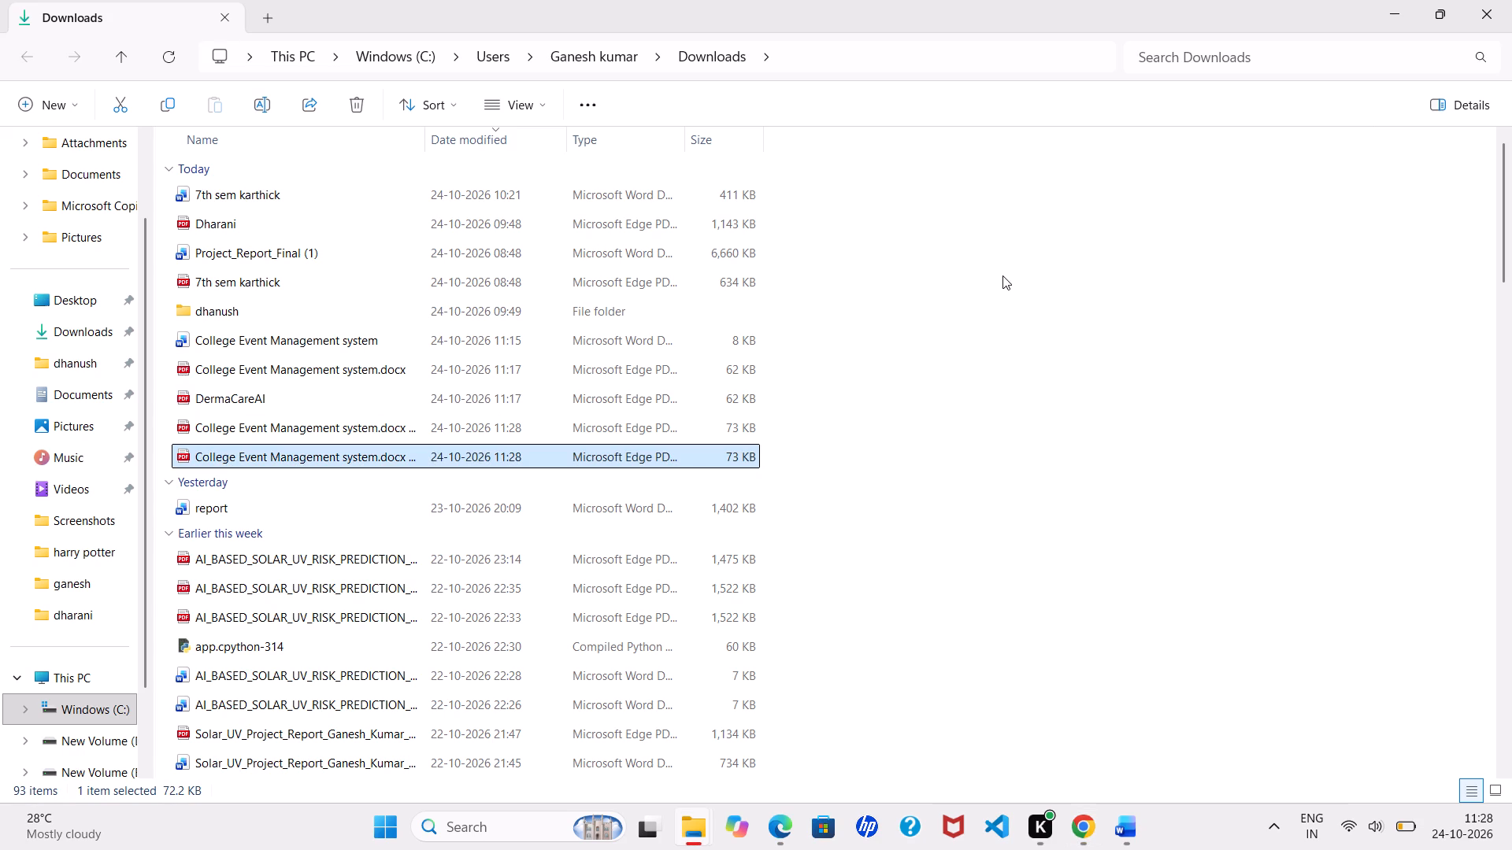
key("ctrl+c")
key("alt+Tab")
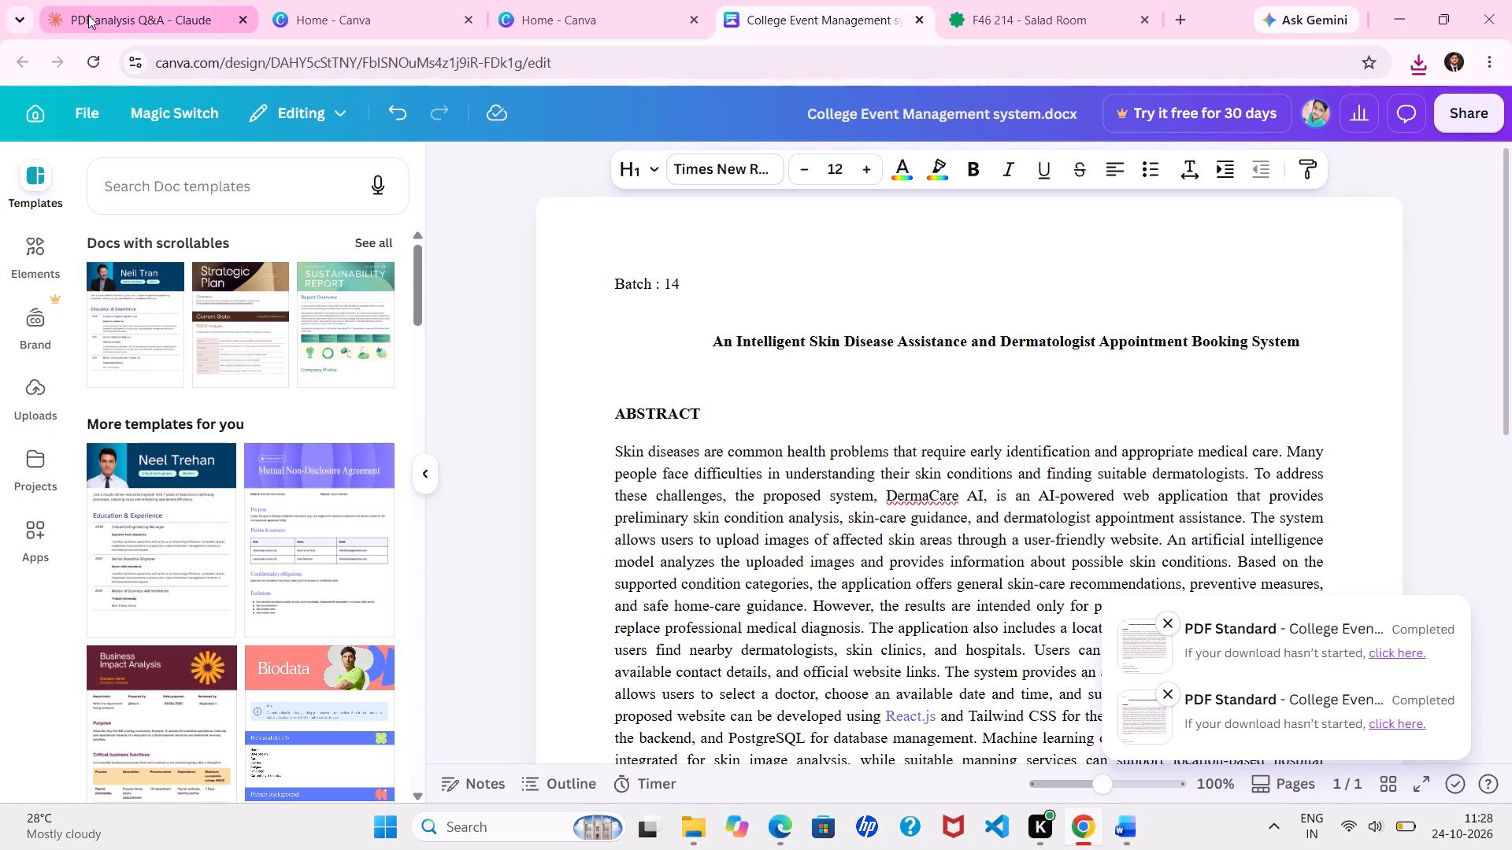
left_click(303, 23)
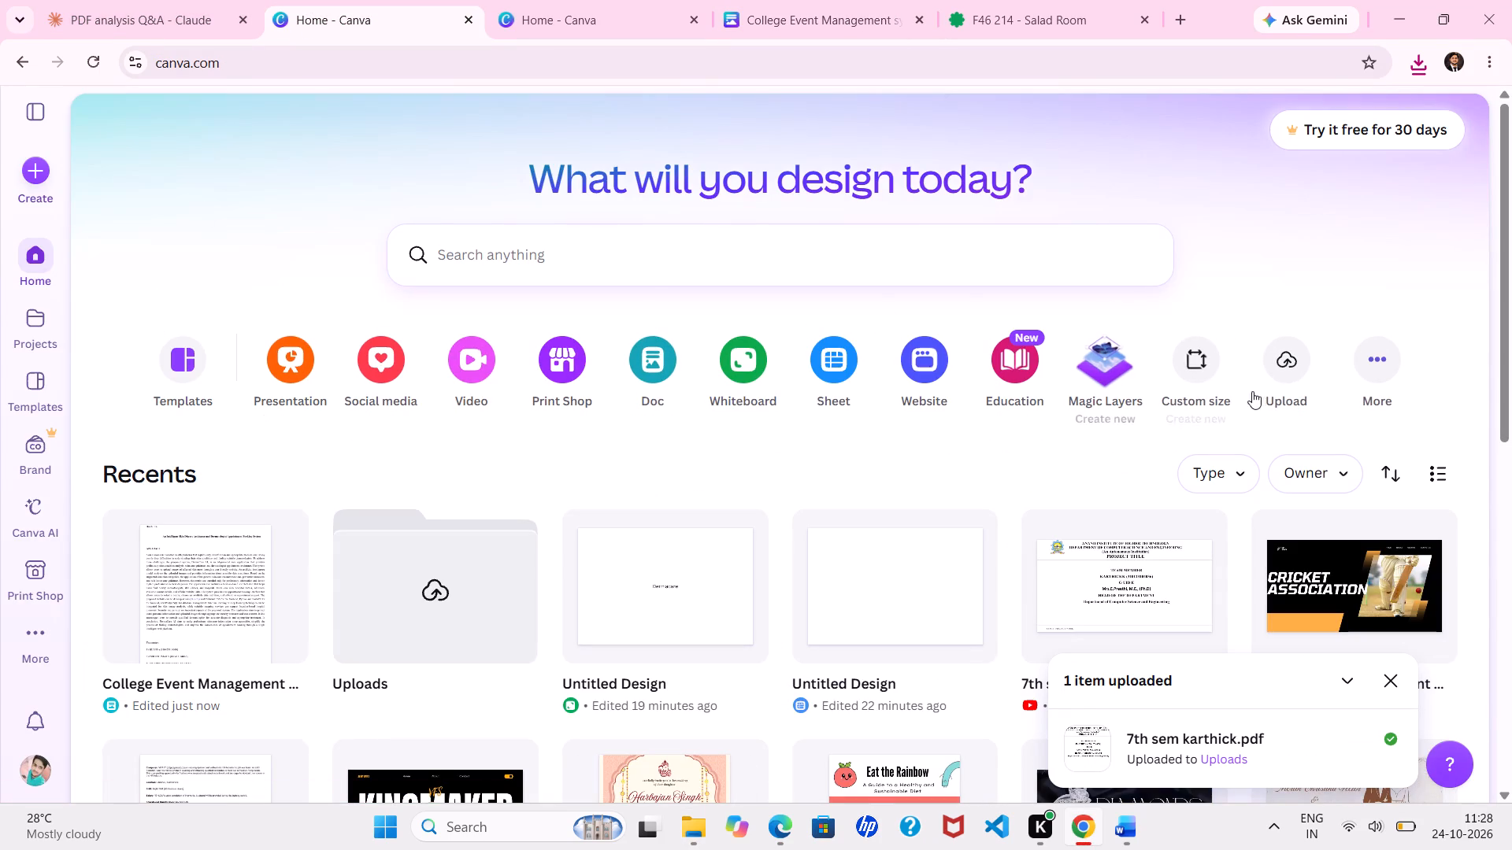
left_click(1270, 375)
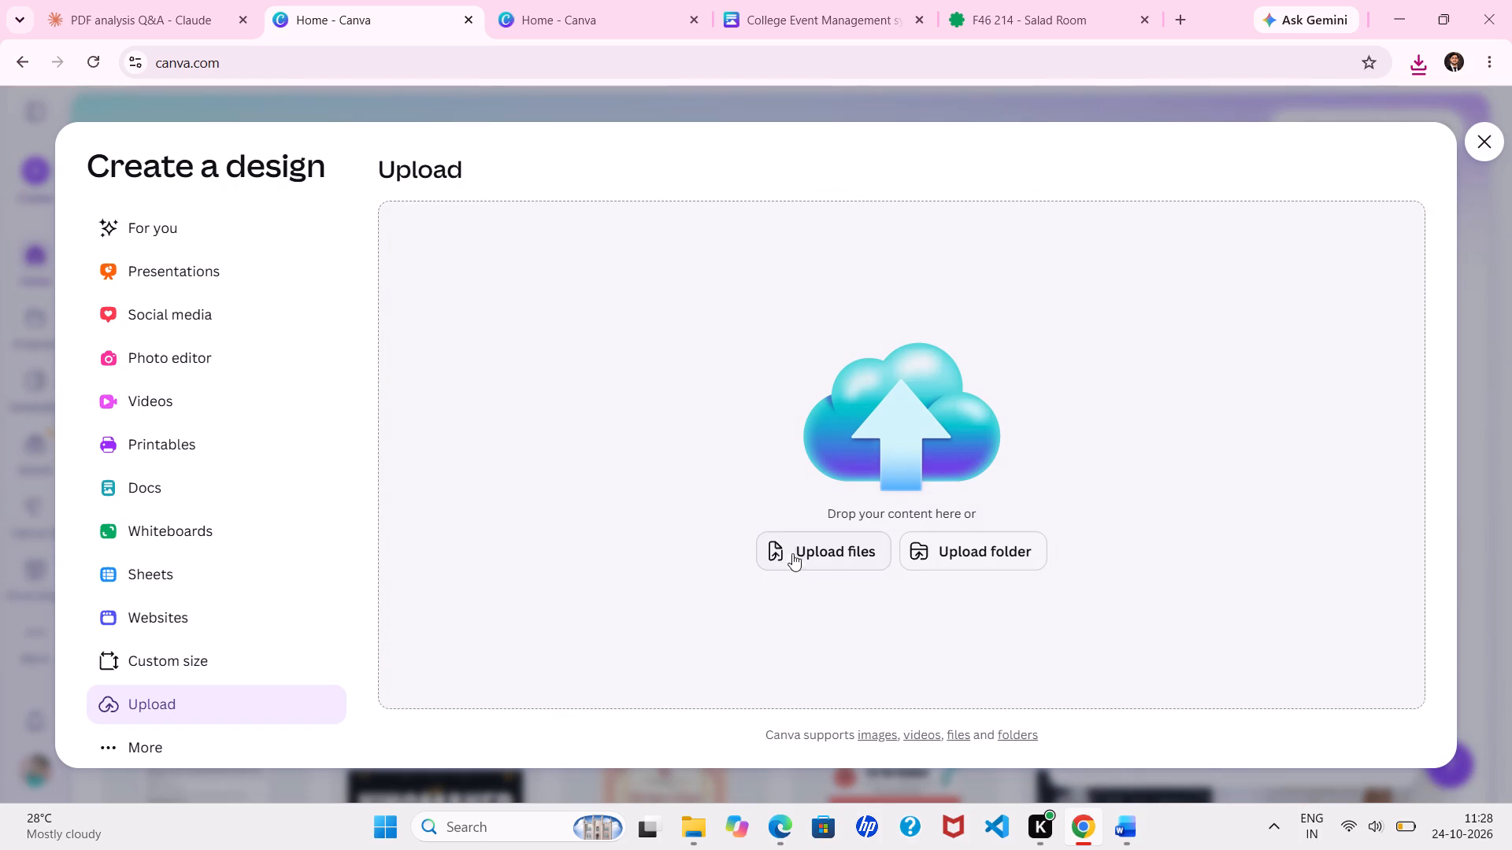
left_click(796, 553)
key("ctrl+v")
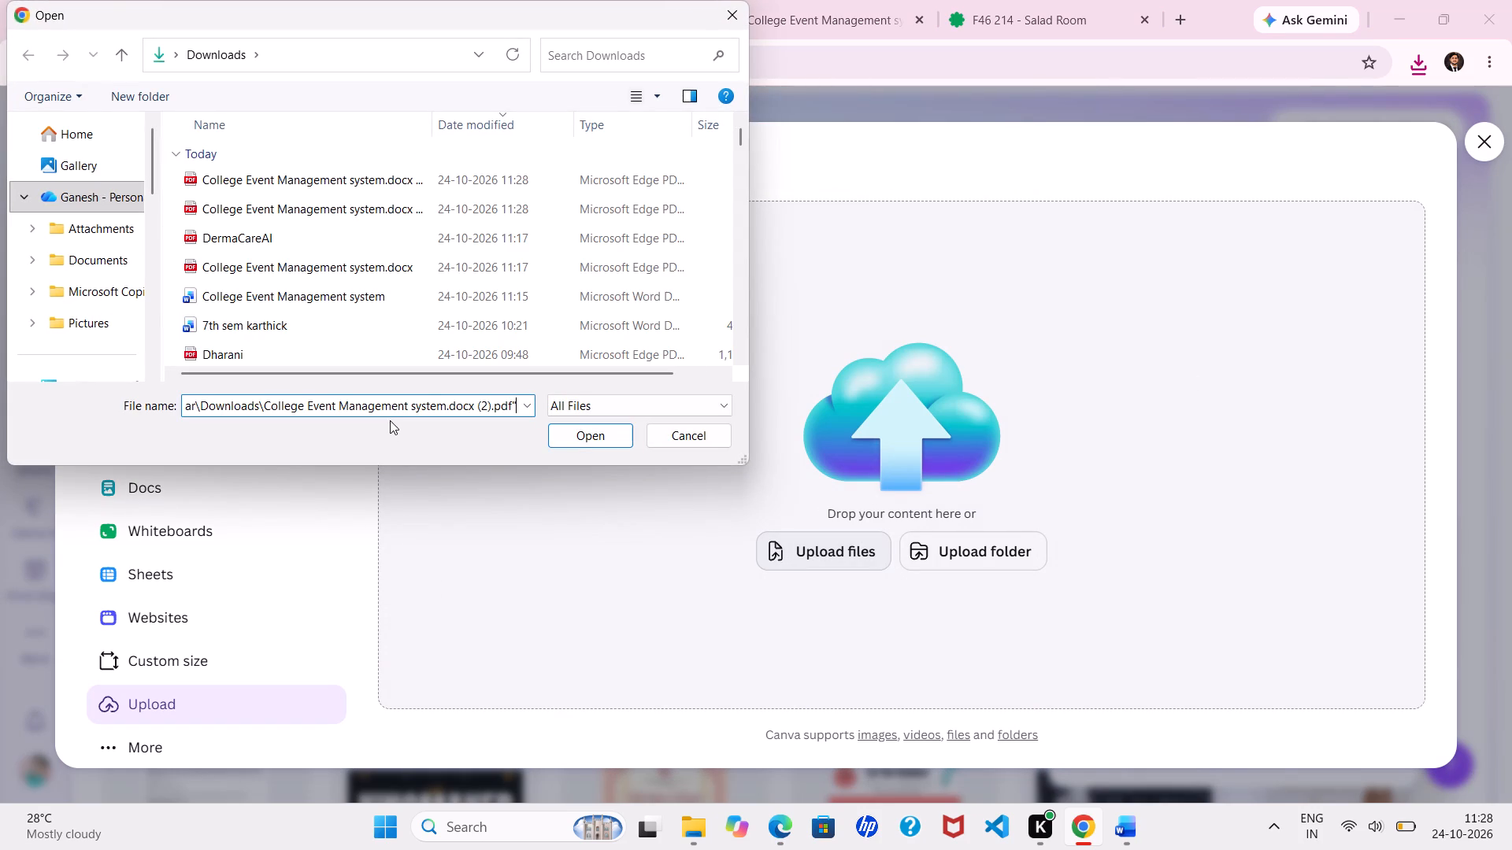
key("Return")
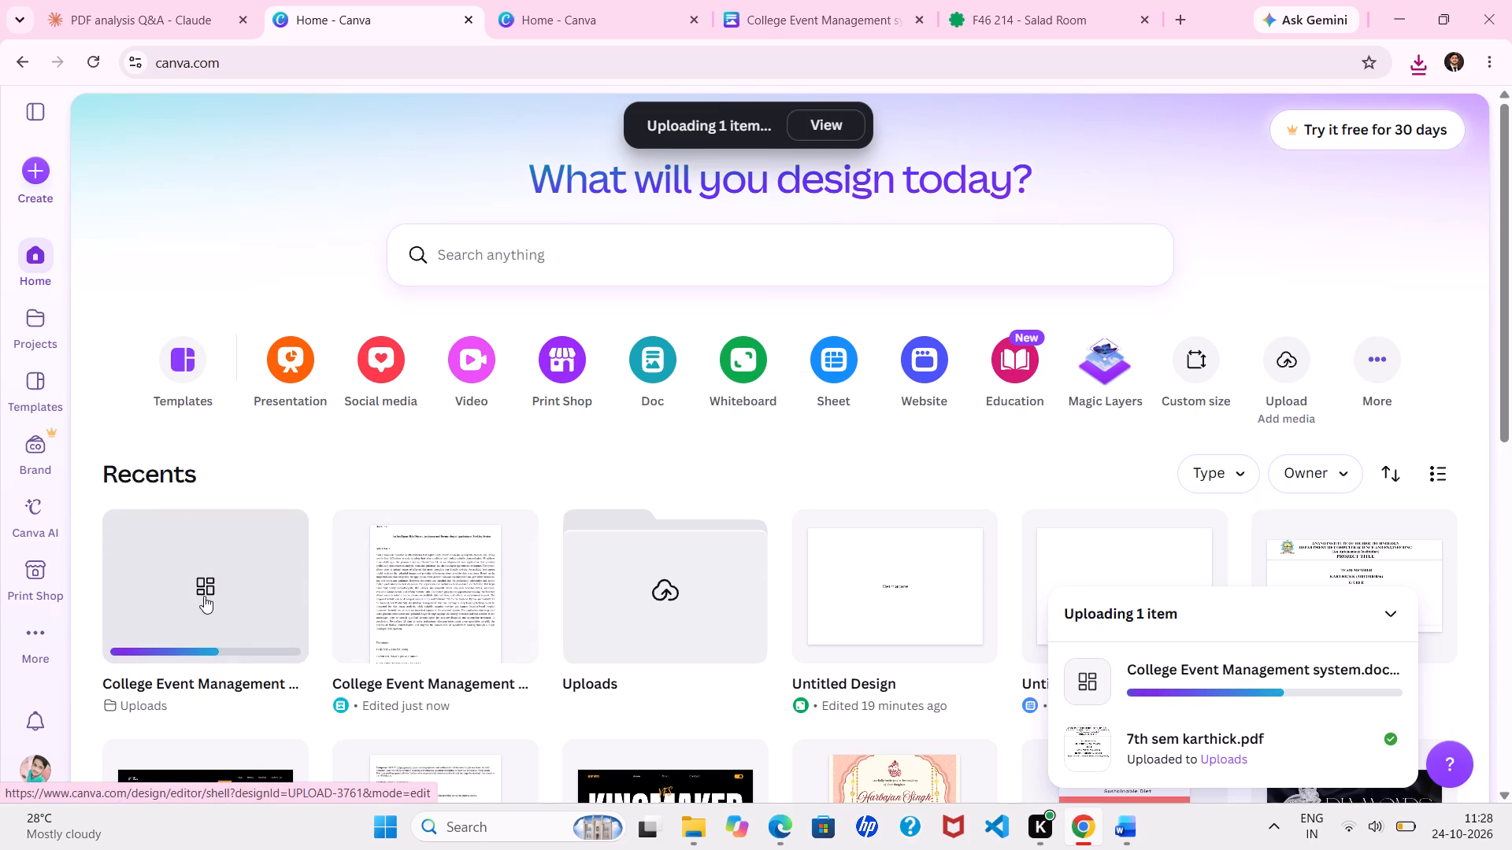
Open the uploaded PDF as an editable design and bring up its text tools.
left_click(178, 614)
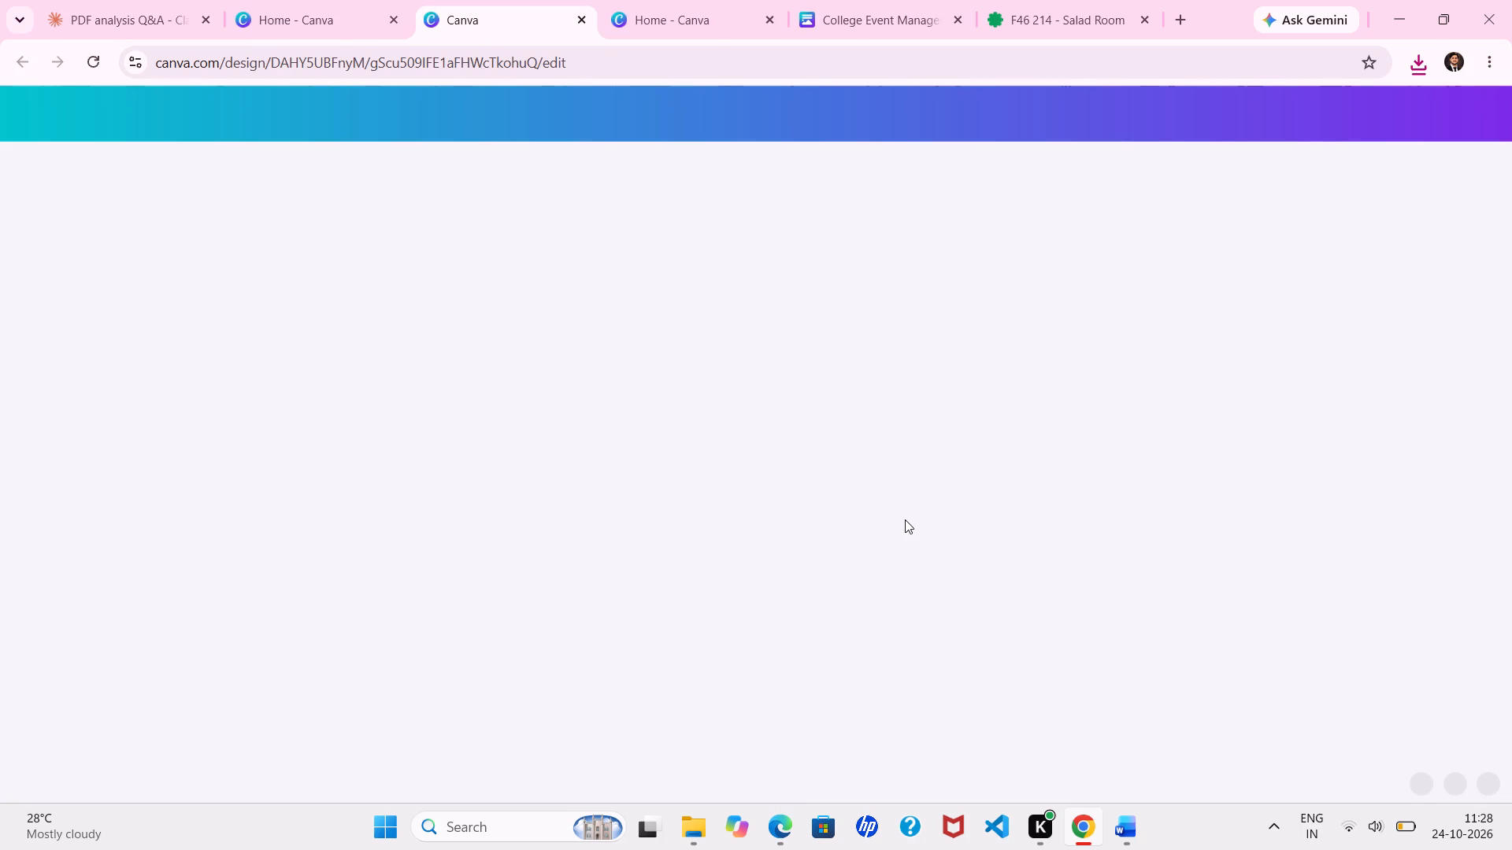
scroll(905, 519, "left", 1)
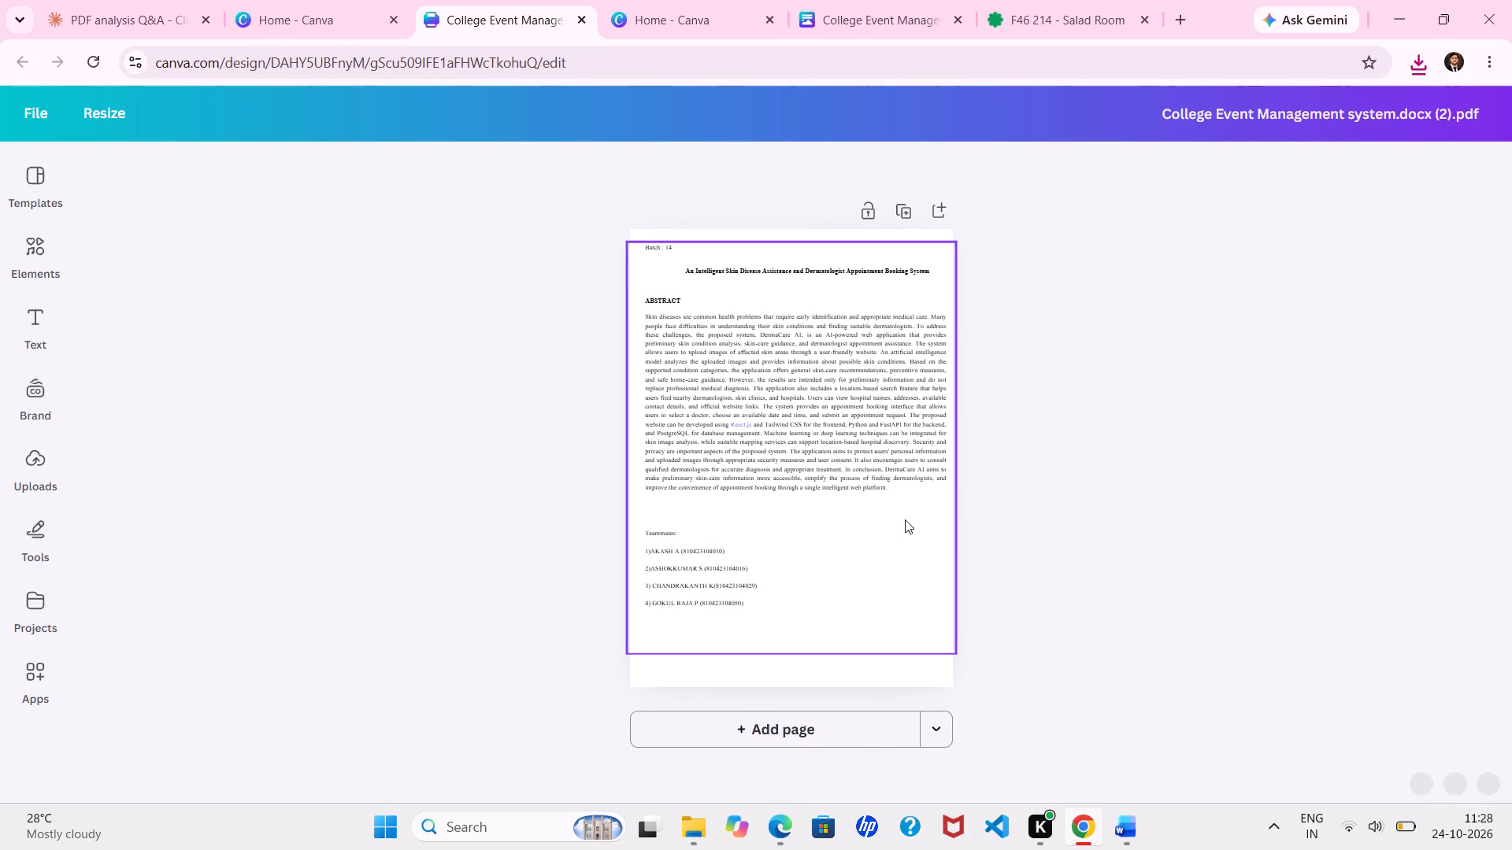
scroll(905, 519, "left", 1)
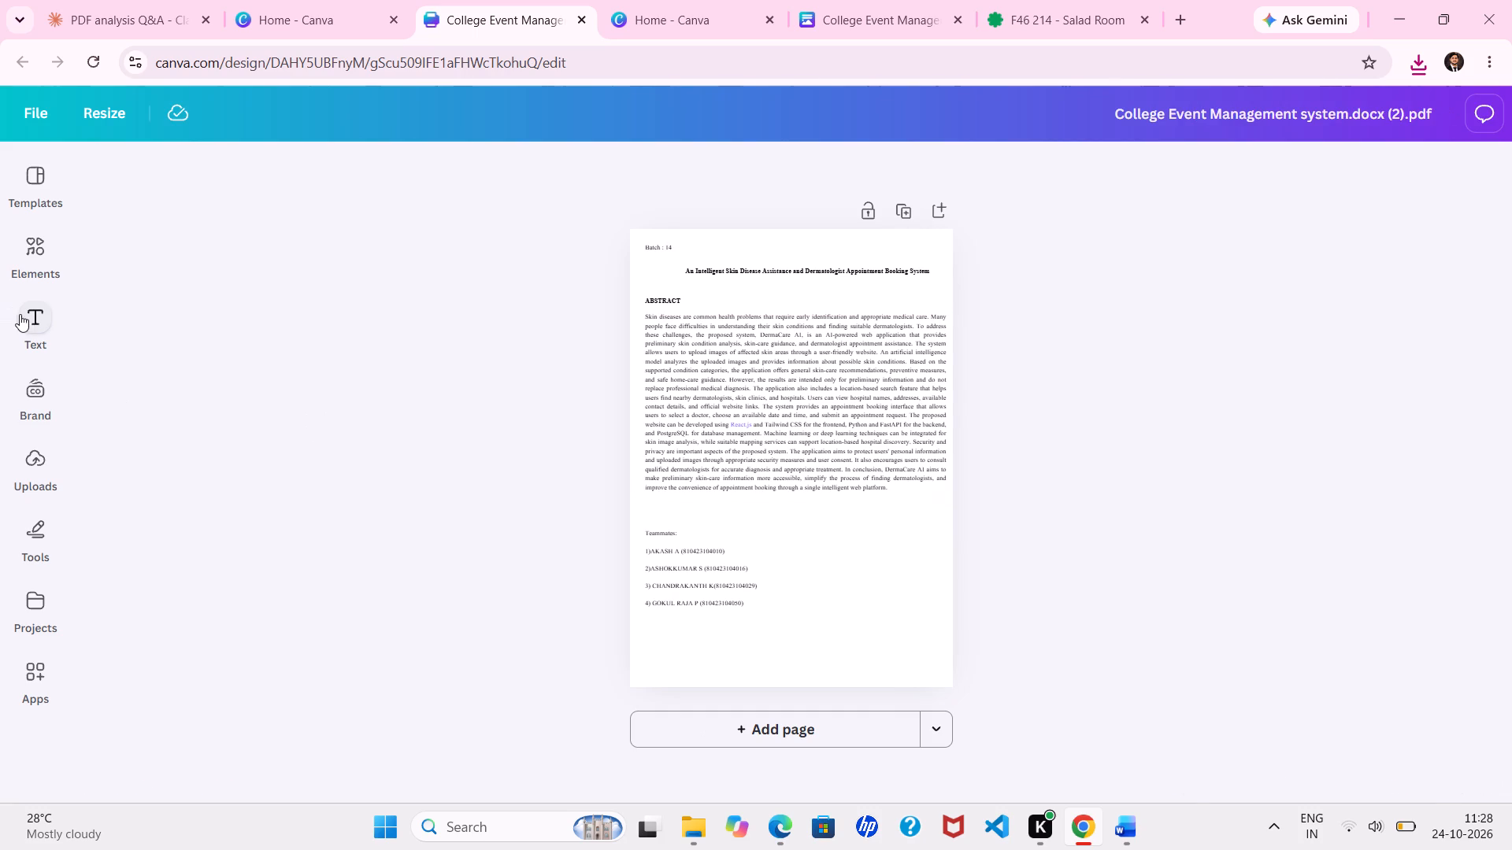
left_click(24, 317)
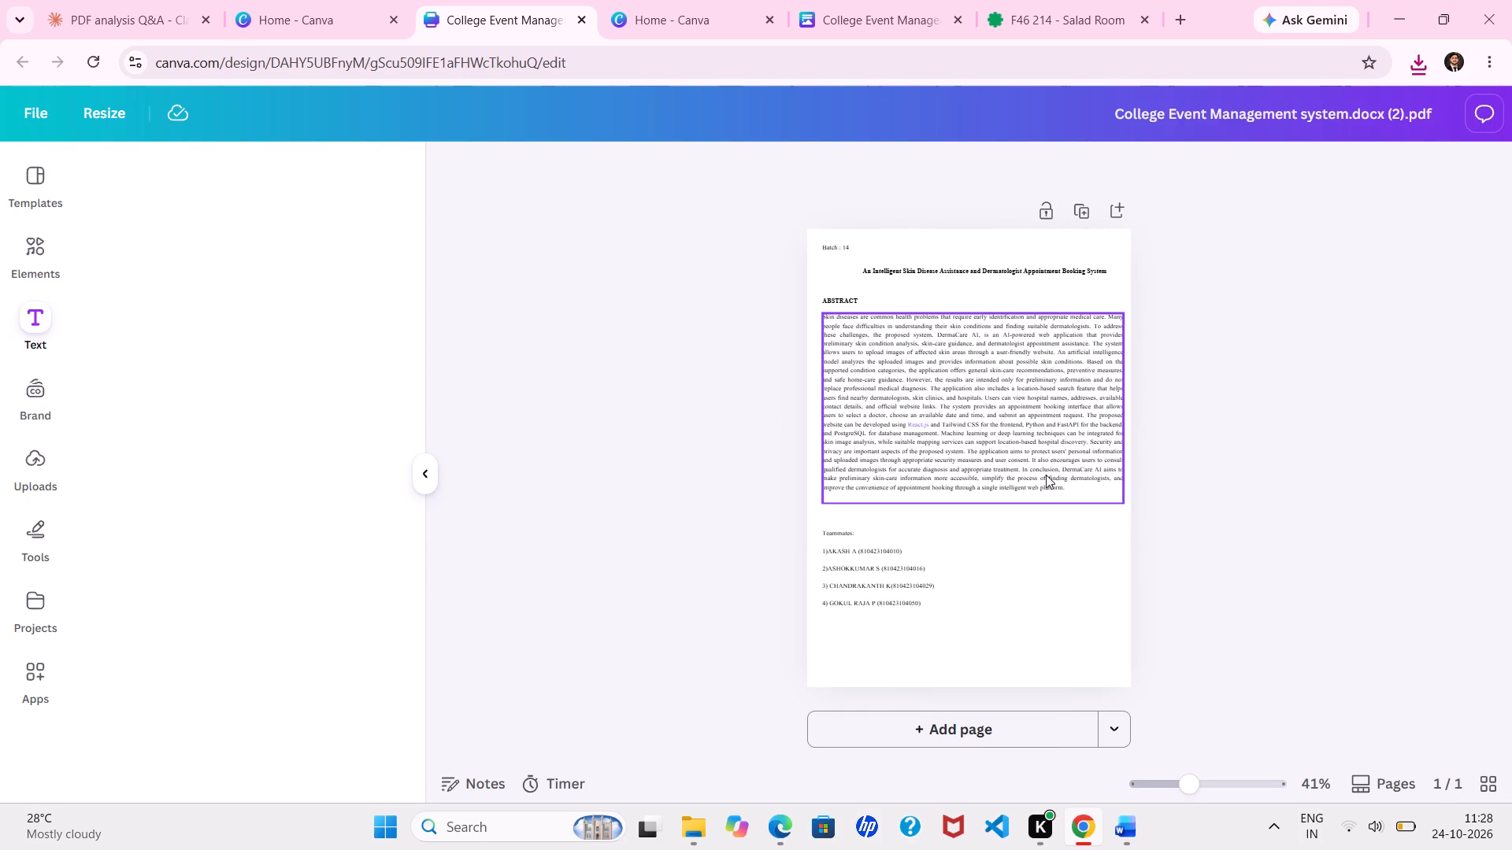
scroll(1046, 474, "left", 2)
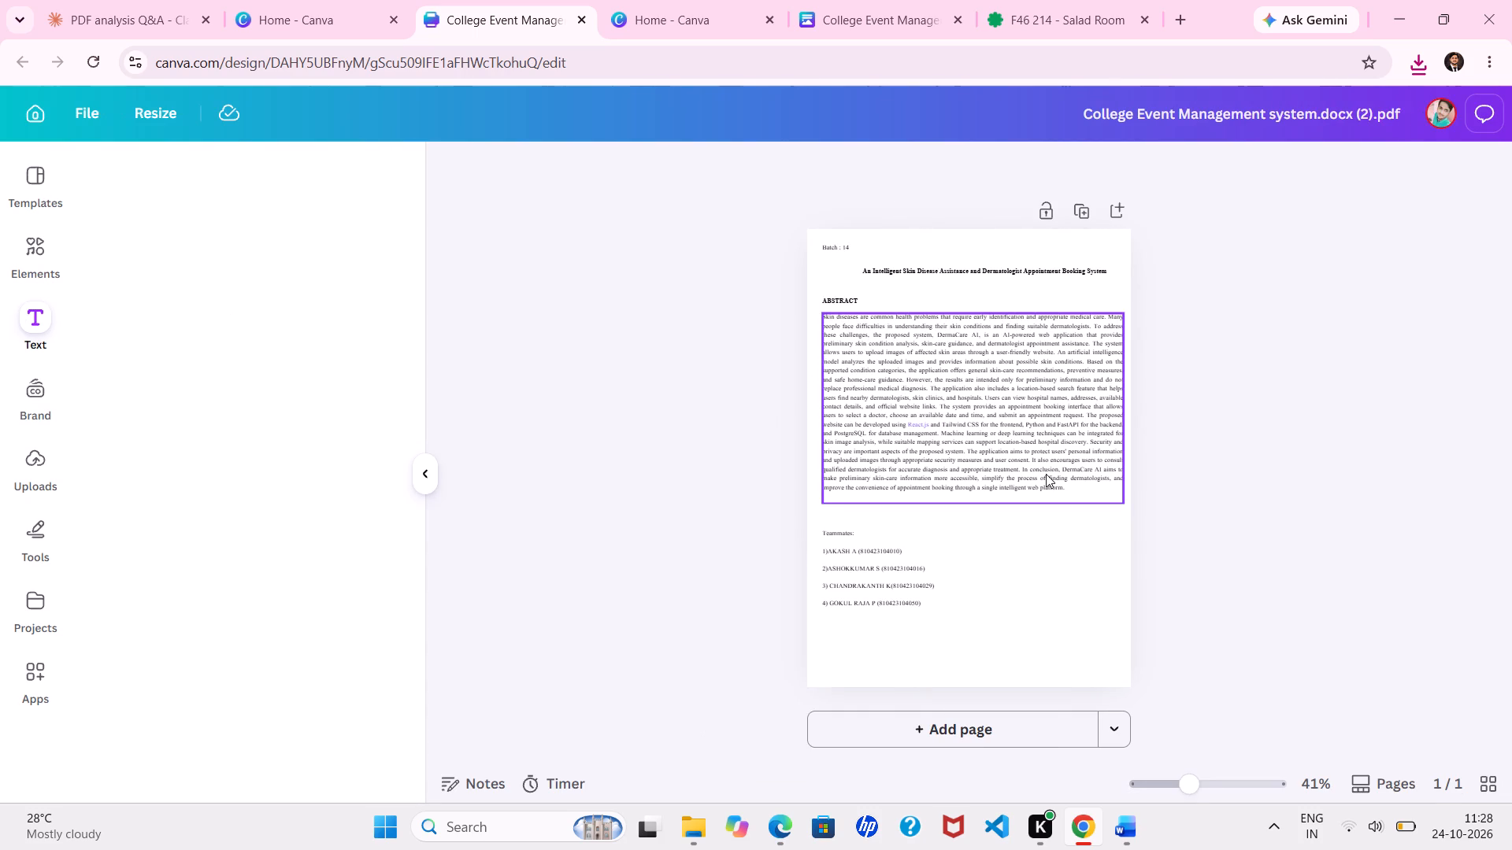
scroll(1046, 474, "left", 2)
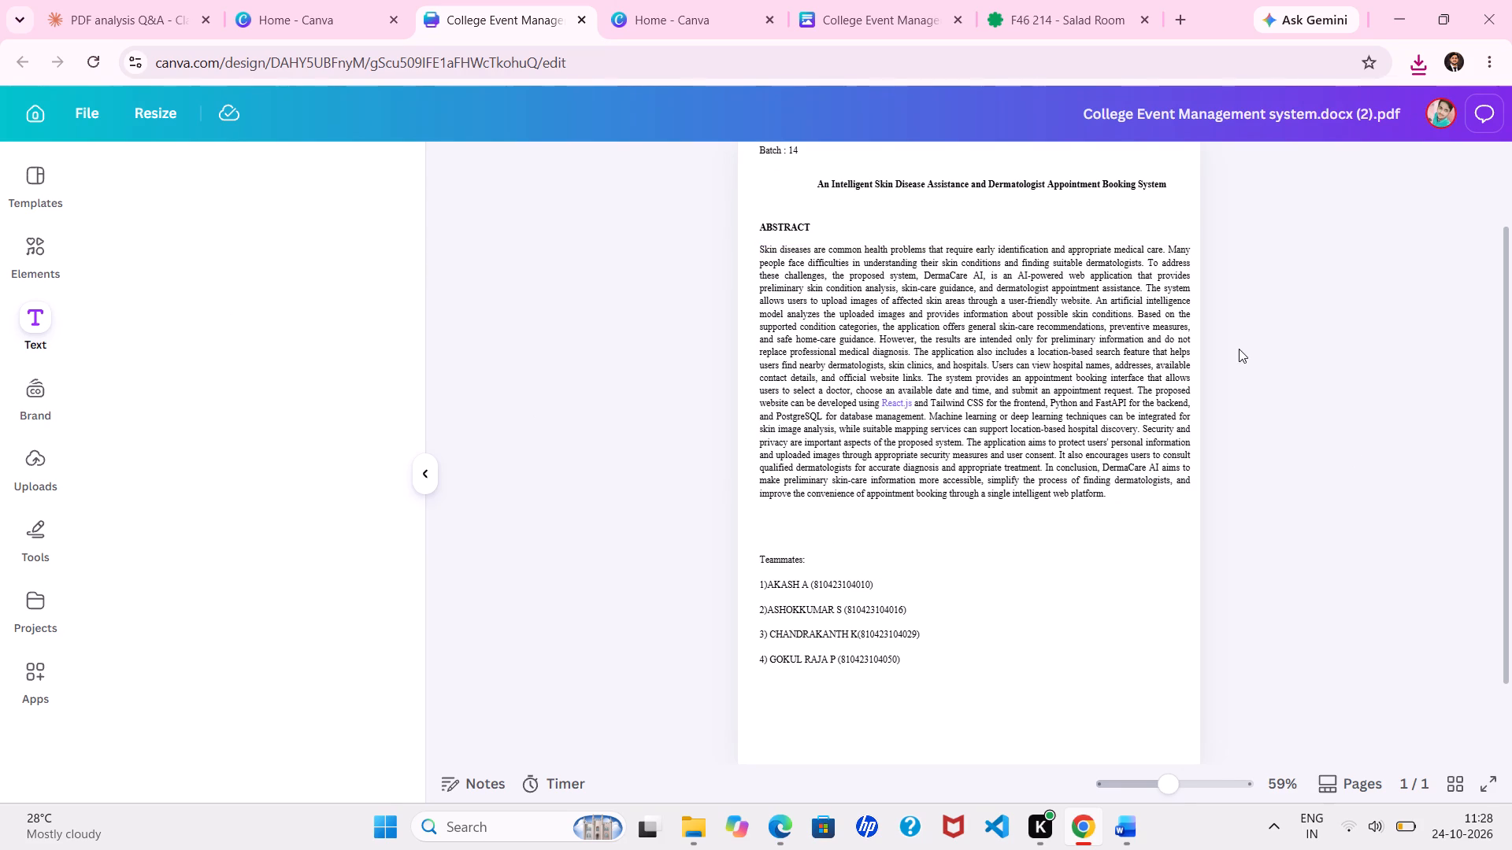
scroll(1068, 410, "left", 1)
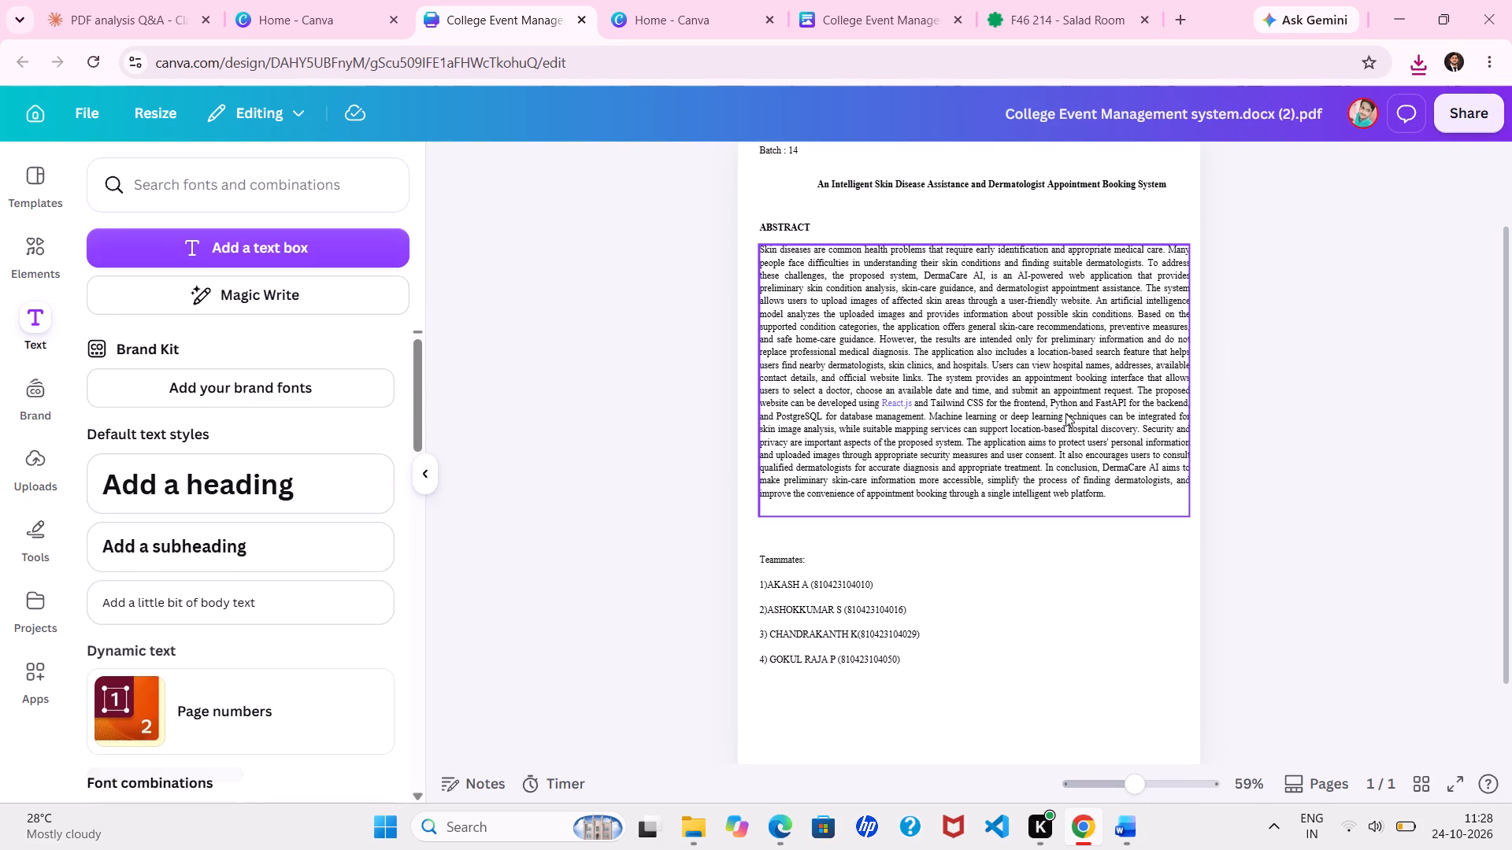
scroll(886, 407, "left", 1)
scroll(1114, 426, "left", 1)
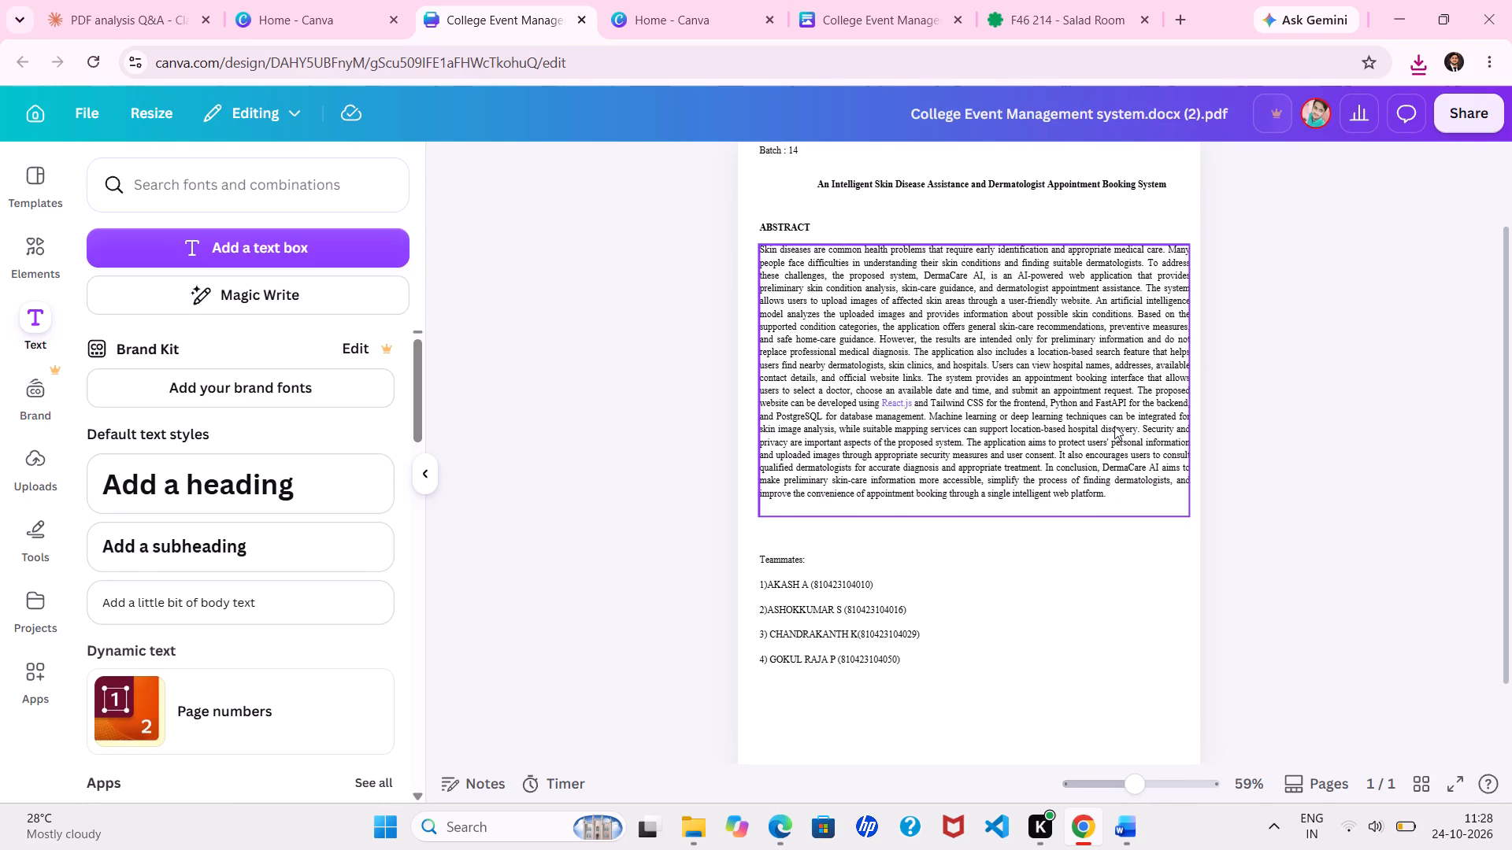
scroll(1114, 426, "left", 3)
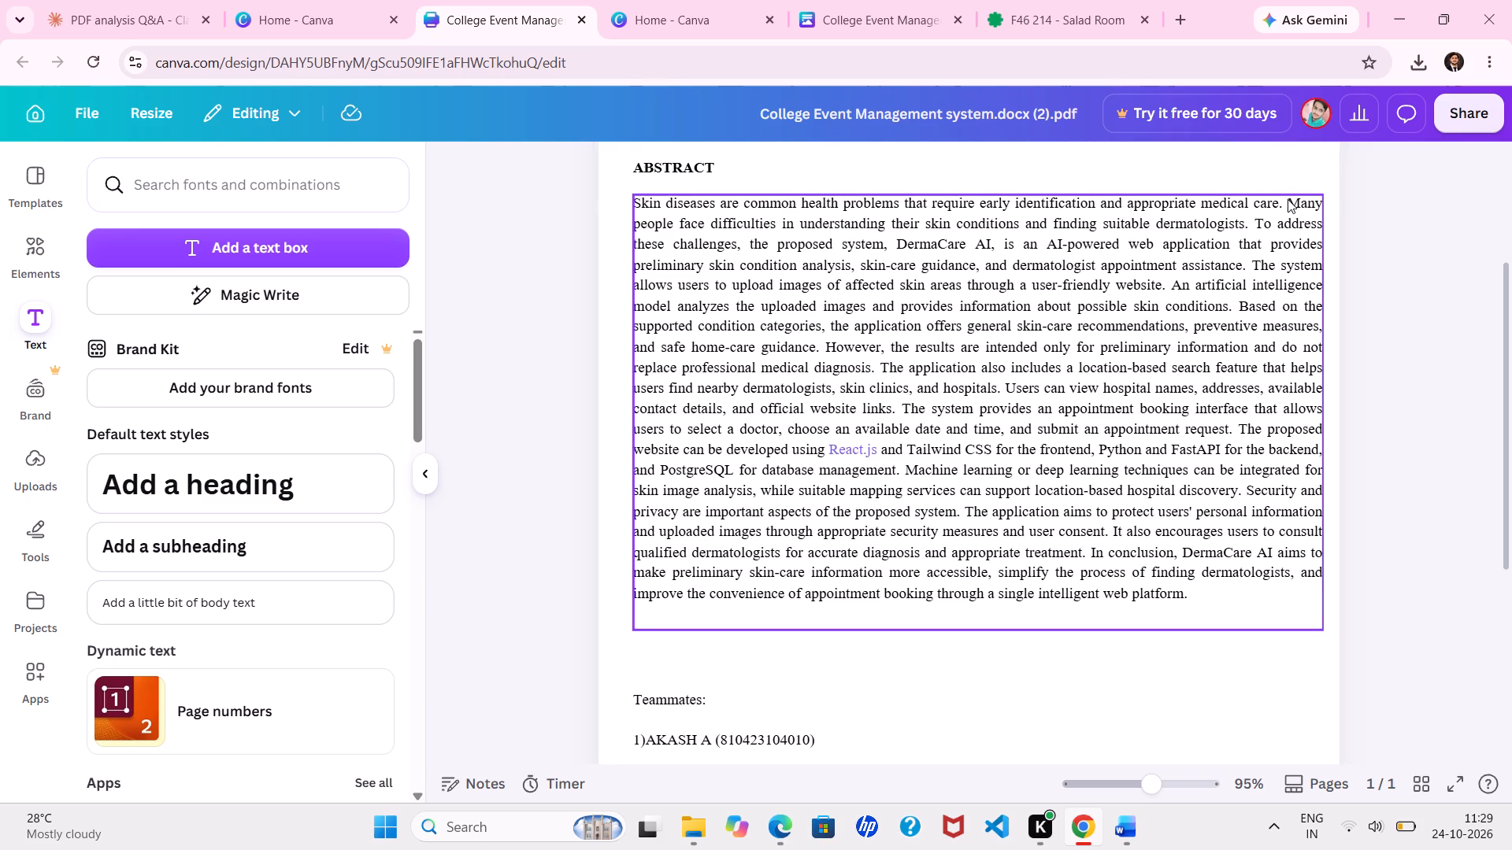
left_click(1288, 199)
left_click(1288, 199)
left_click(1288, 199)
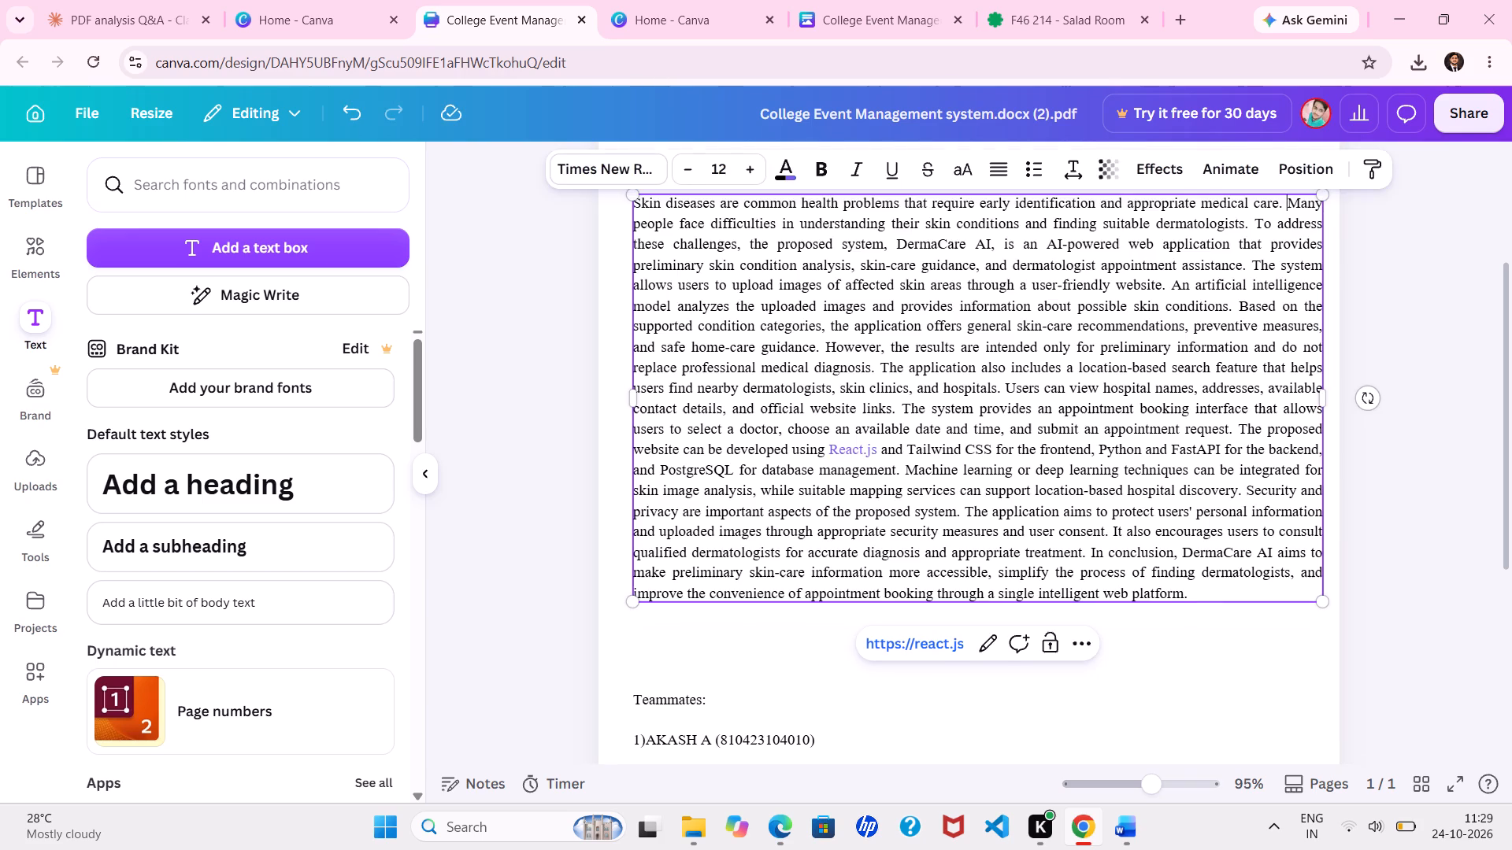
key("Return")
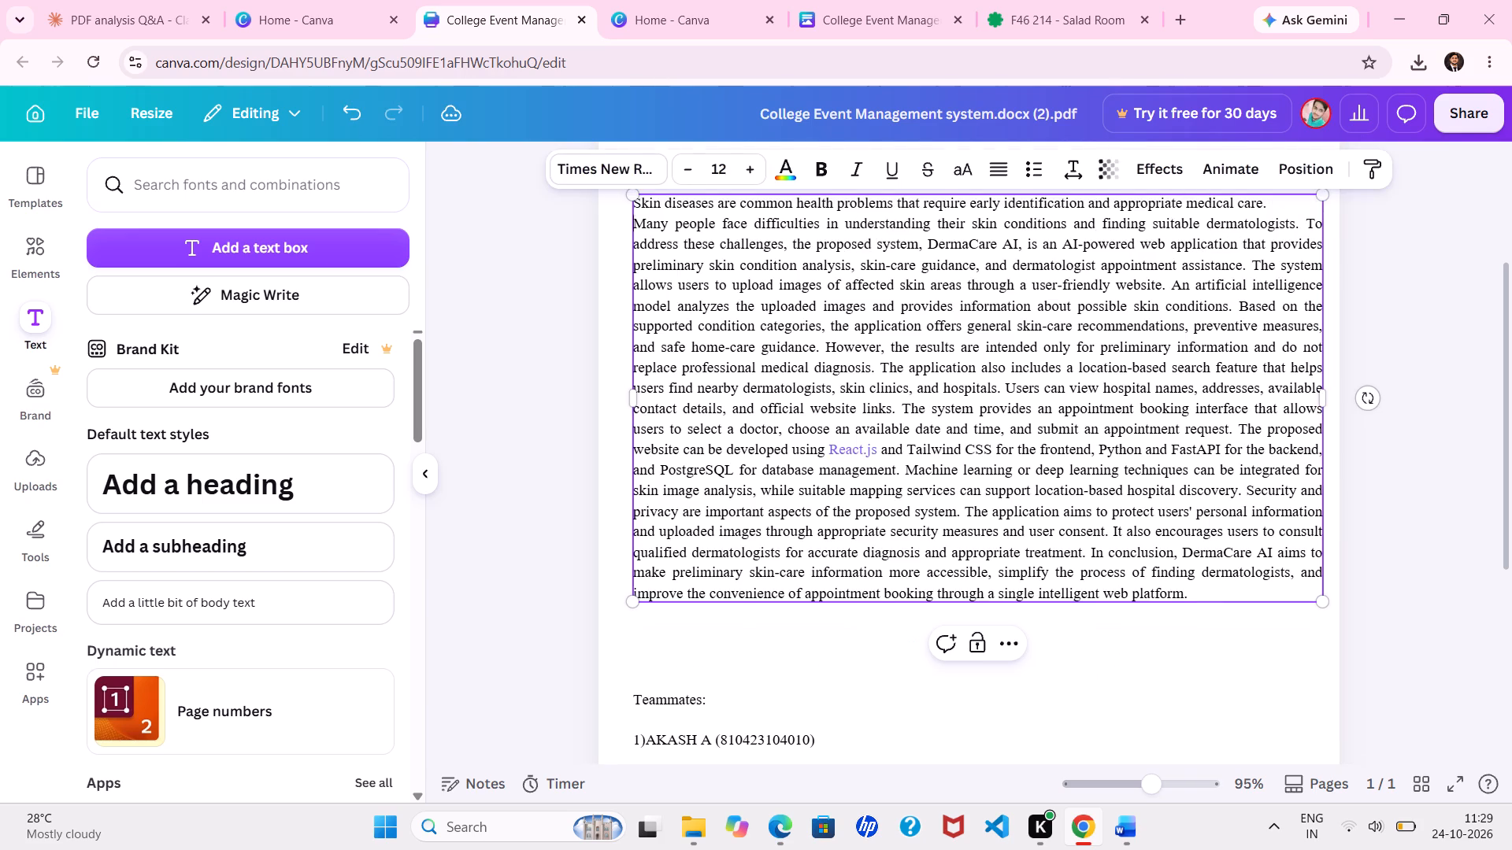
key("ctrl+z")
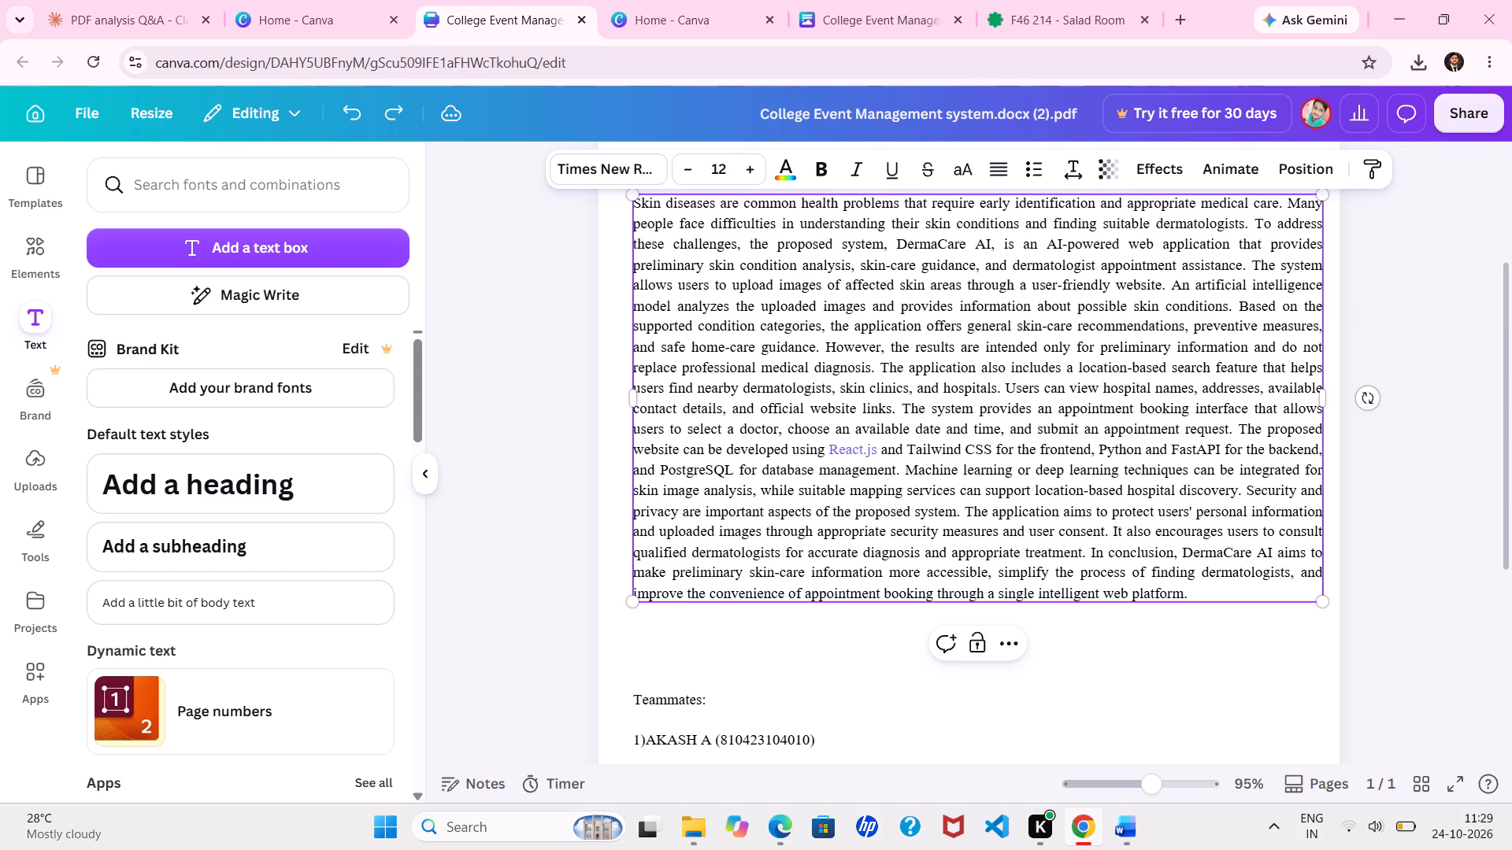
Add a text box below the abstract and move it down to the second teammate's line, offset toward the page's right side.
scroll(1142, 493, "down", 1)
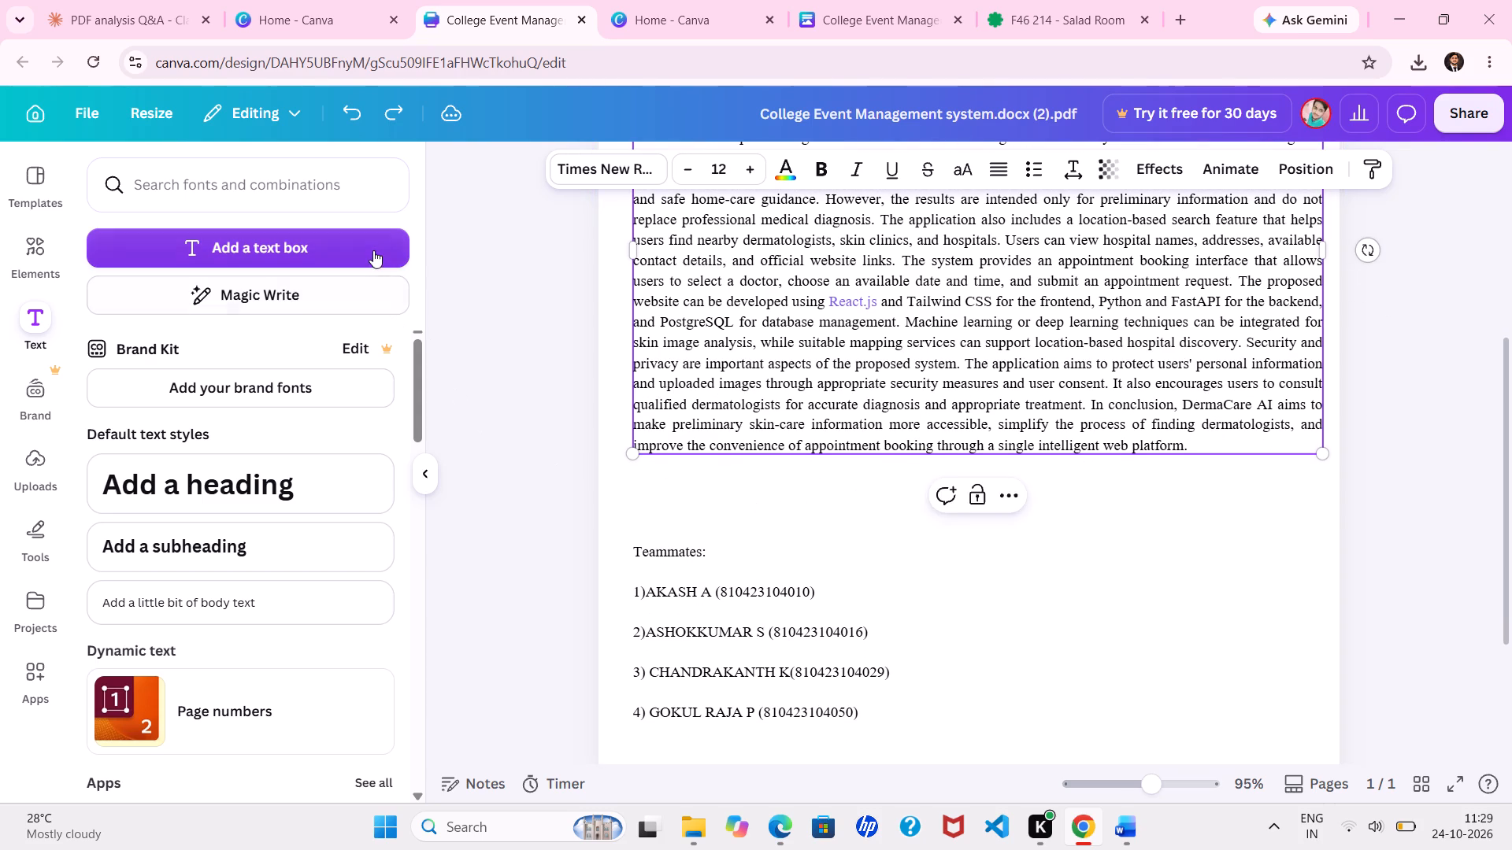
left_click(373, 246)
scroll(846, 423, "down", 4)
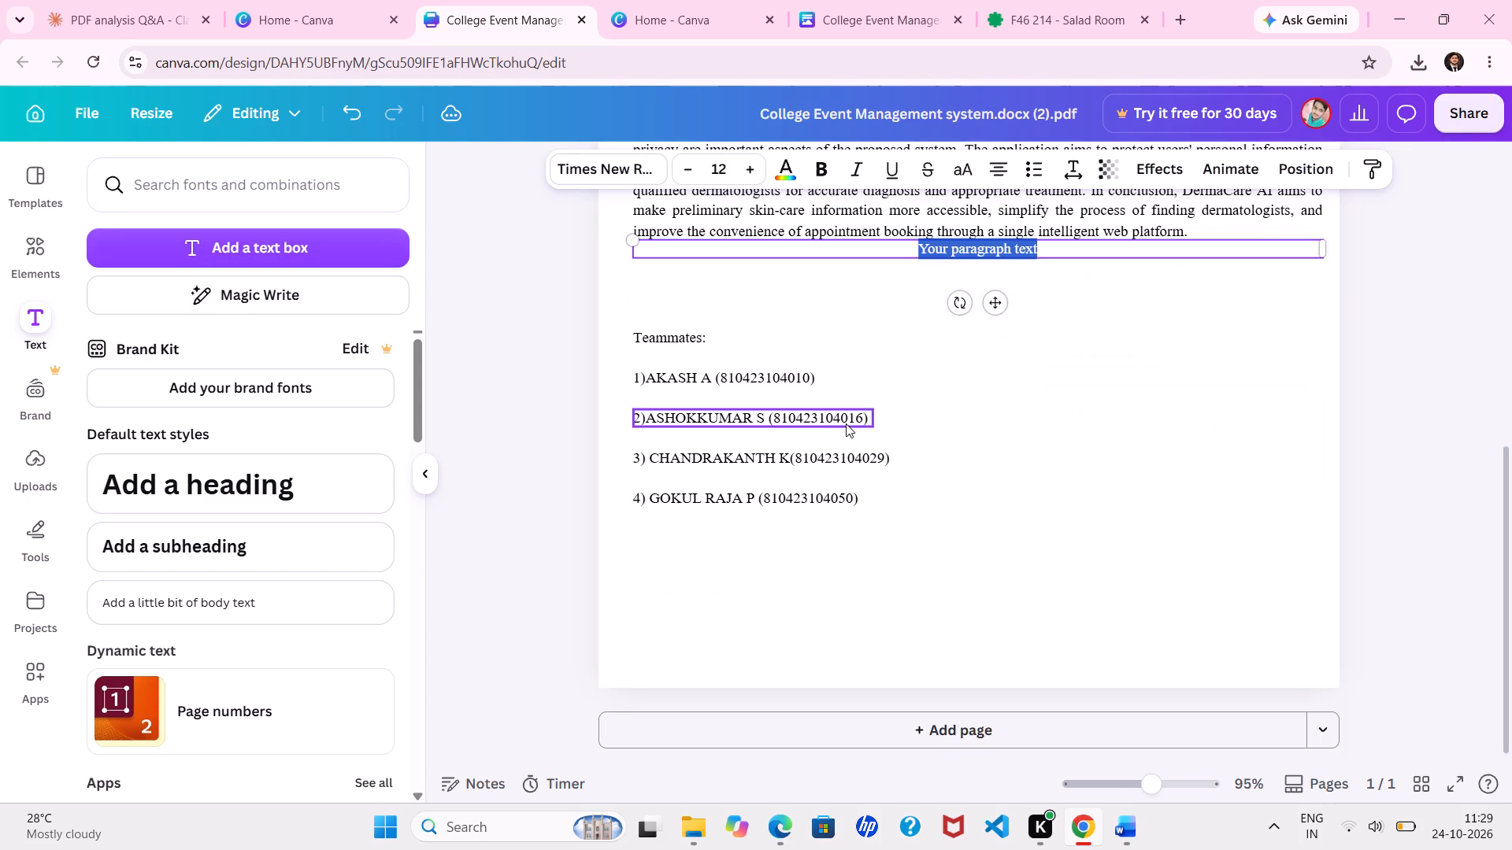
left_click(996, 300)
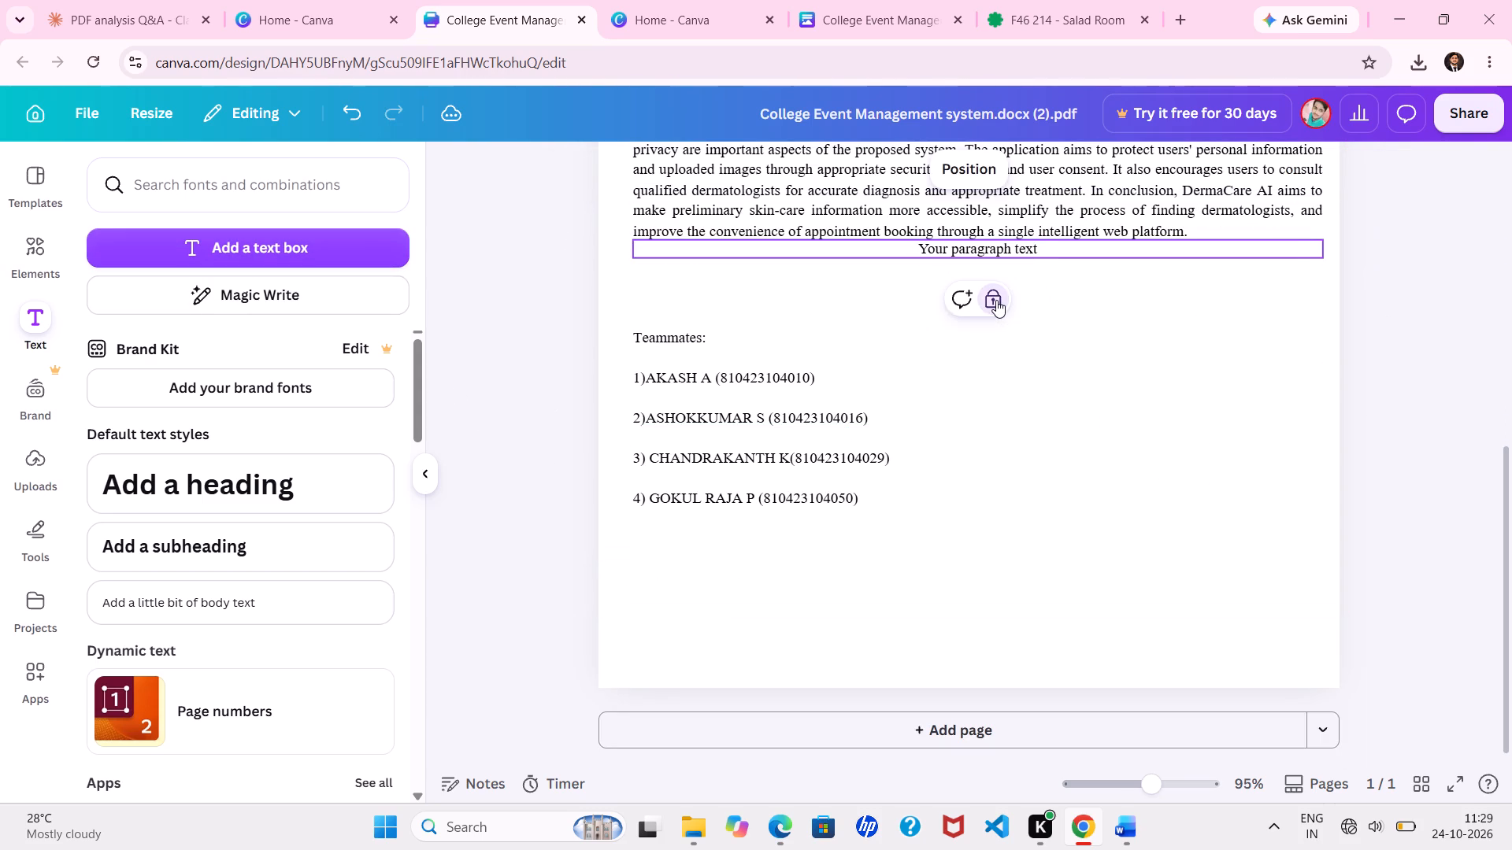
left_click(996, 300)
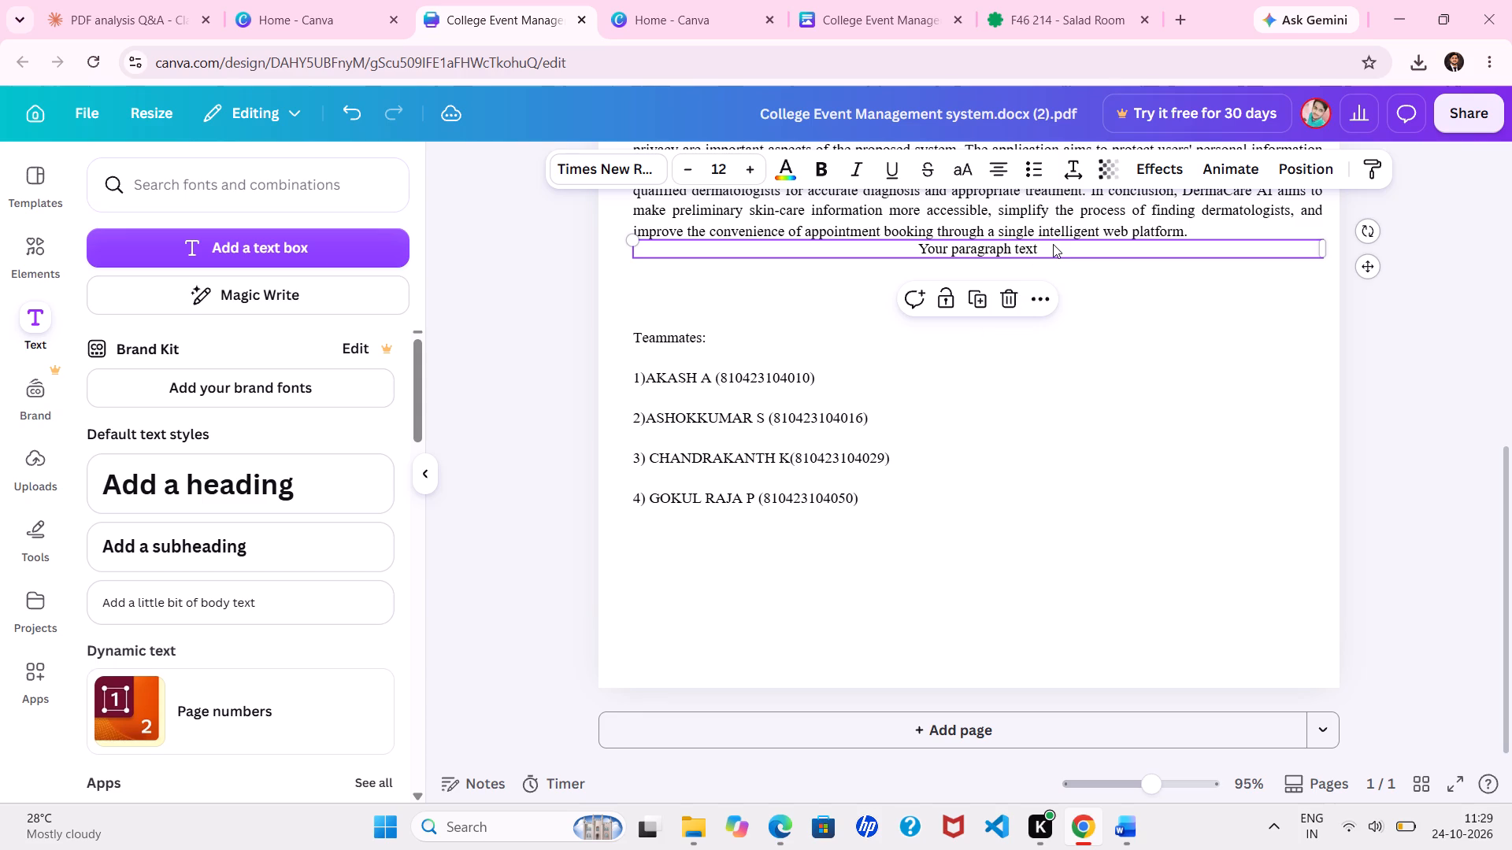
left_click(1053, 244)
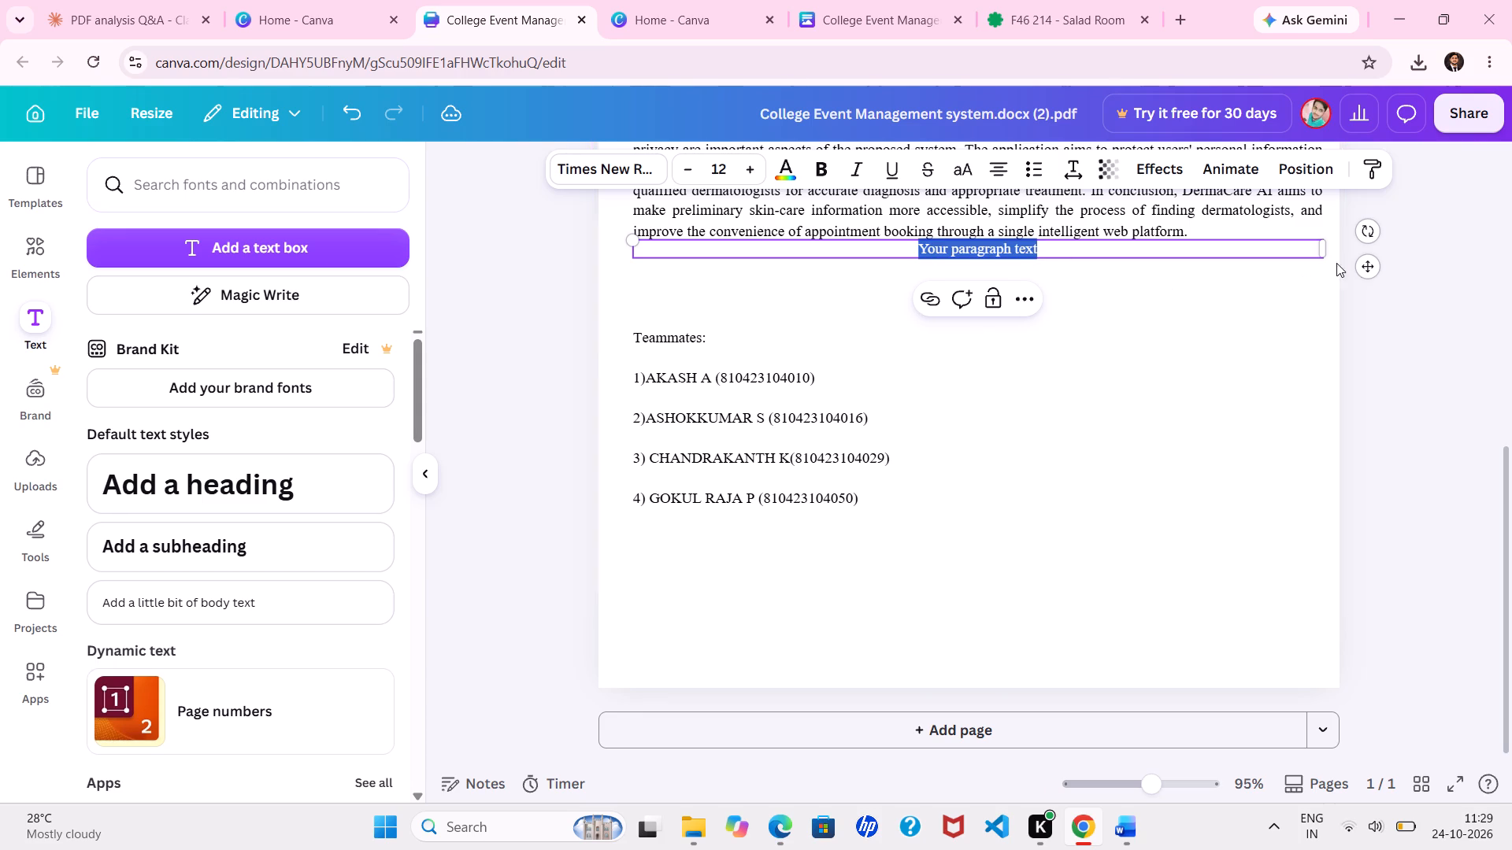
left_click_drag(1371, 263, 1491, 426)
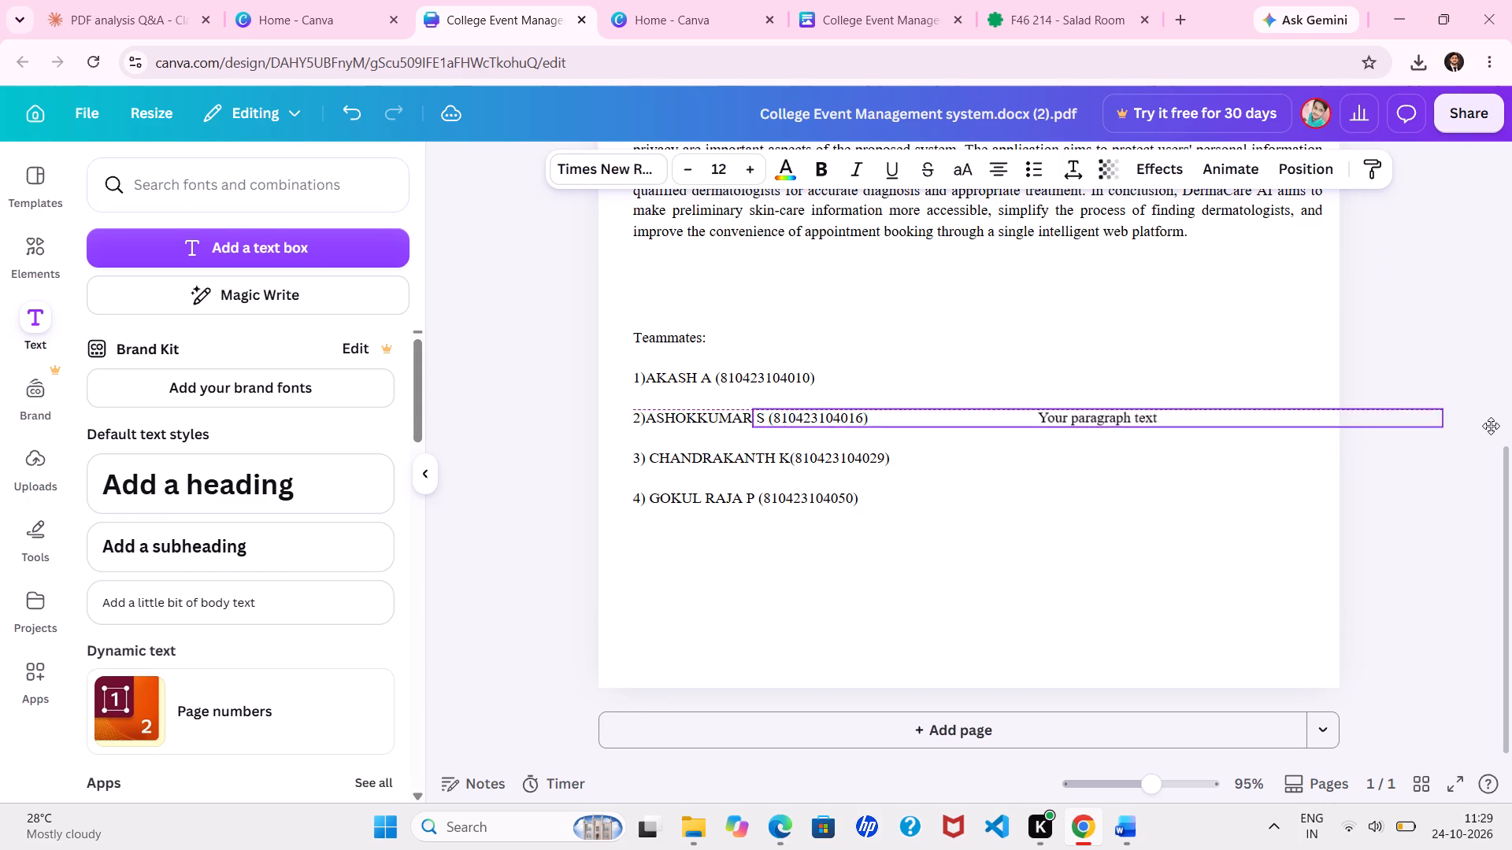
left_click_drag(1491, 426, 1493, 425)
Check the Wi-Fi connection in the list of available networks, and close the list.
scroll(1165, 386, "up", 1)
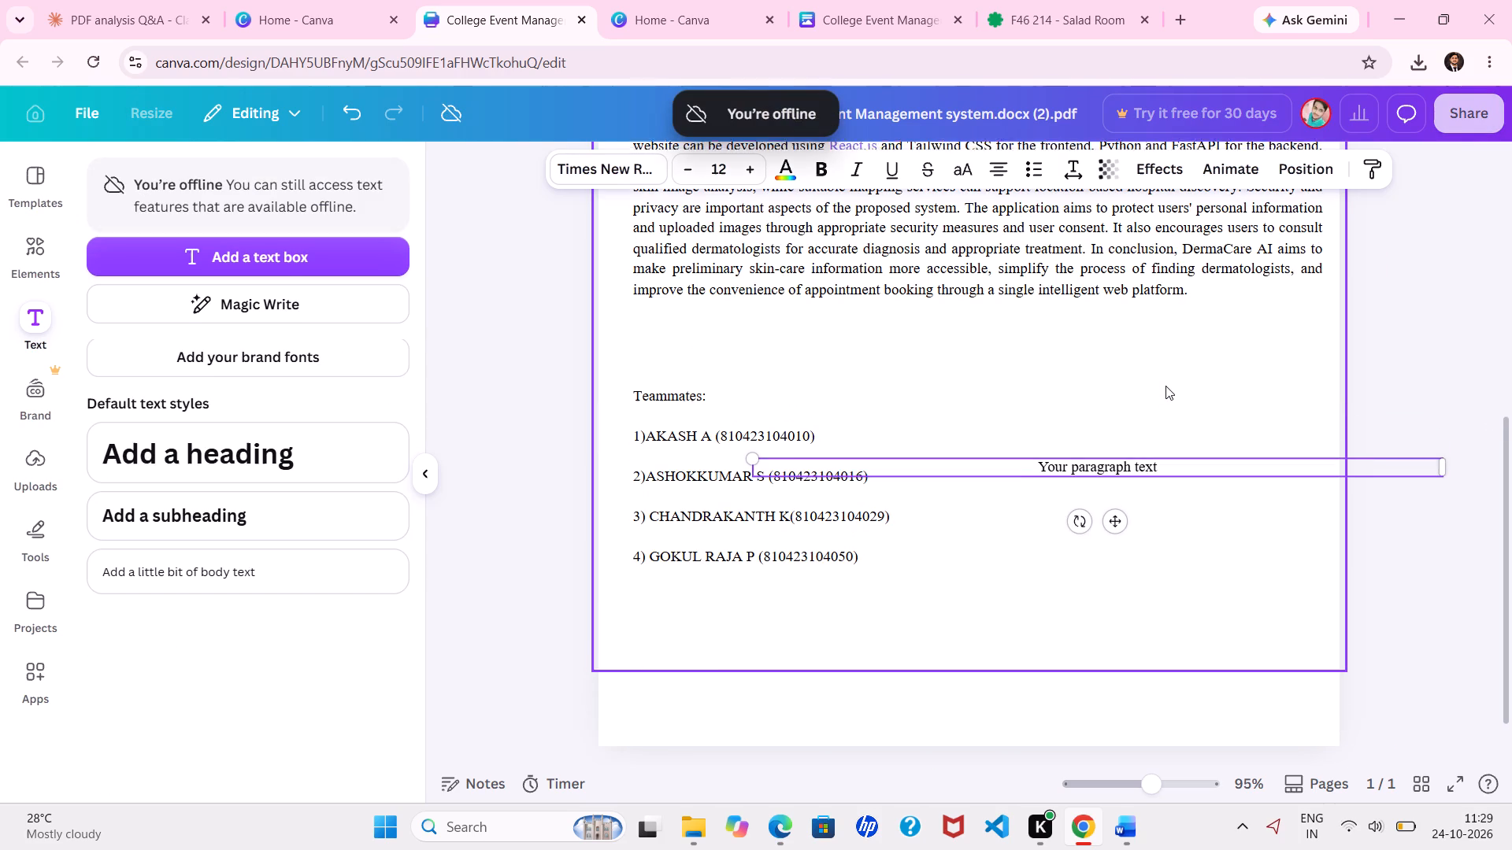
scroll(1165, 386, "up", 1)
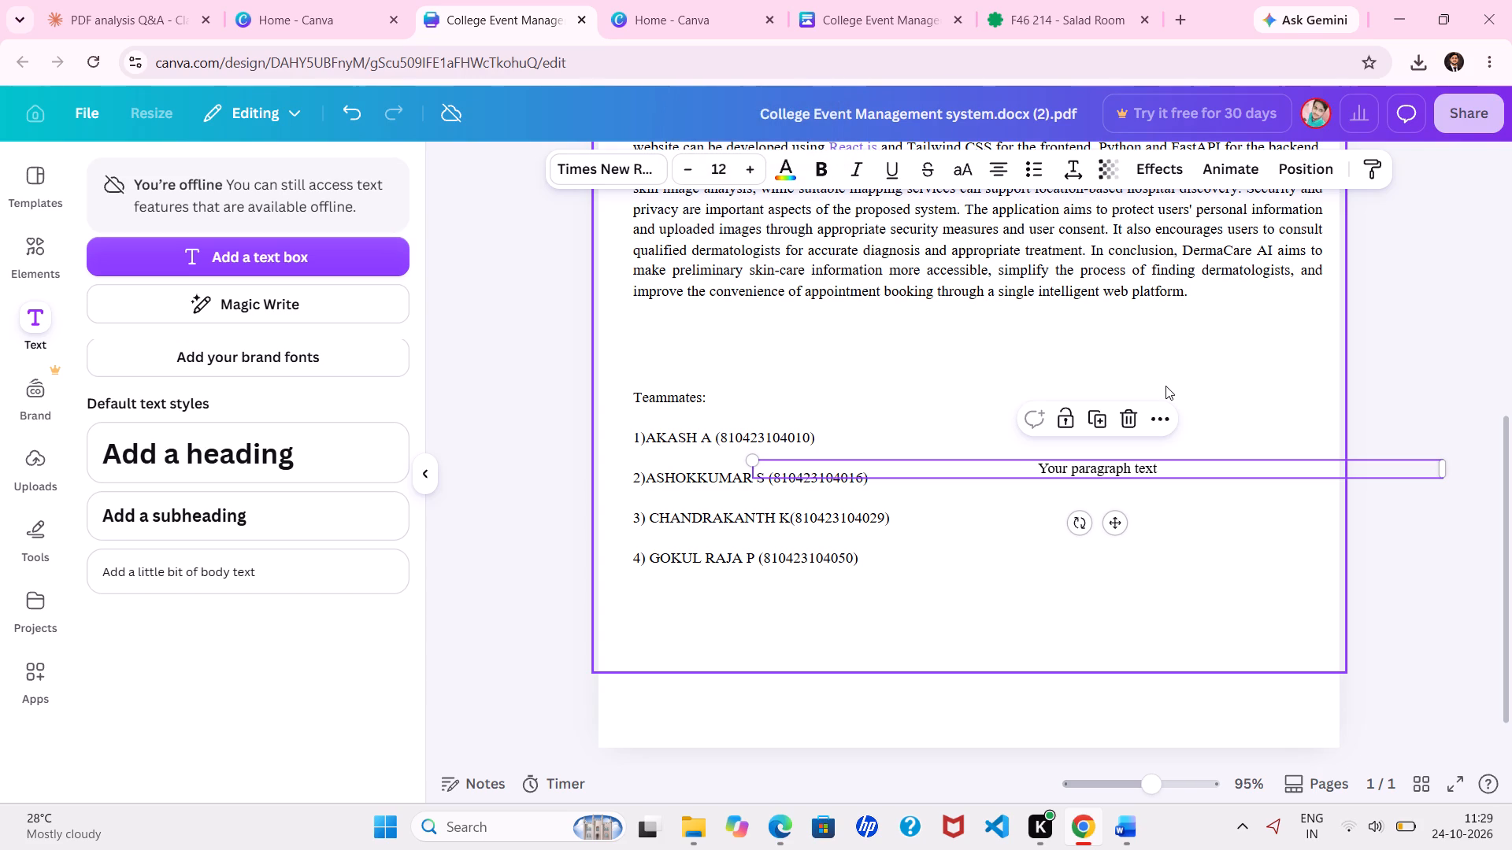
left_click(1352, 816)
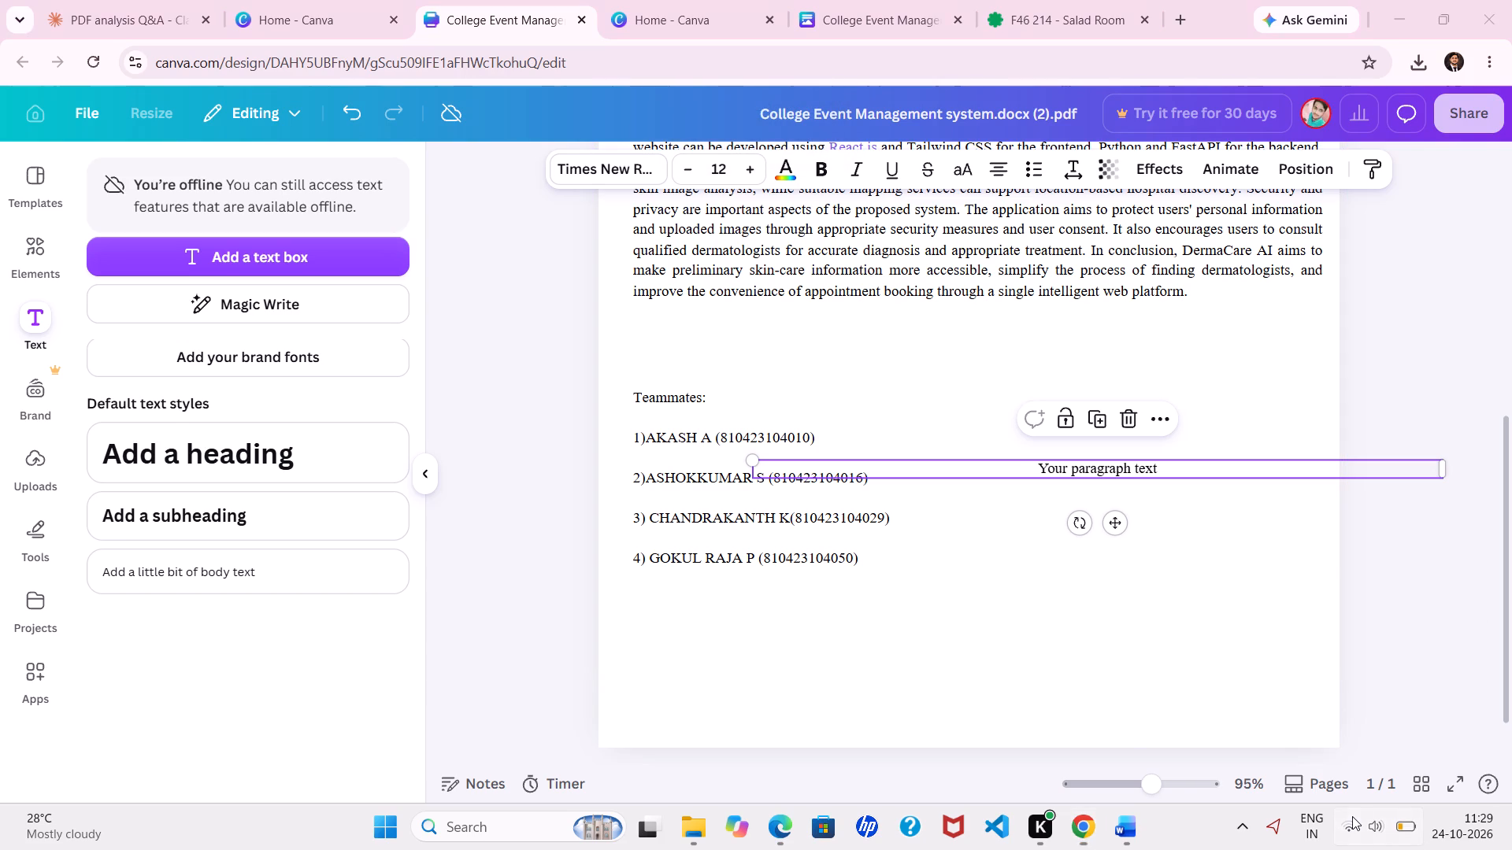
left_click(1257, 470)
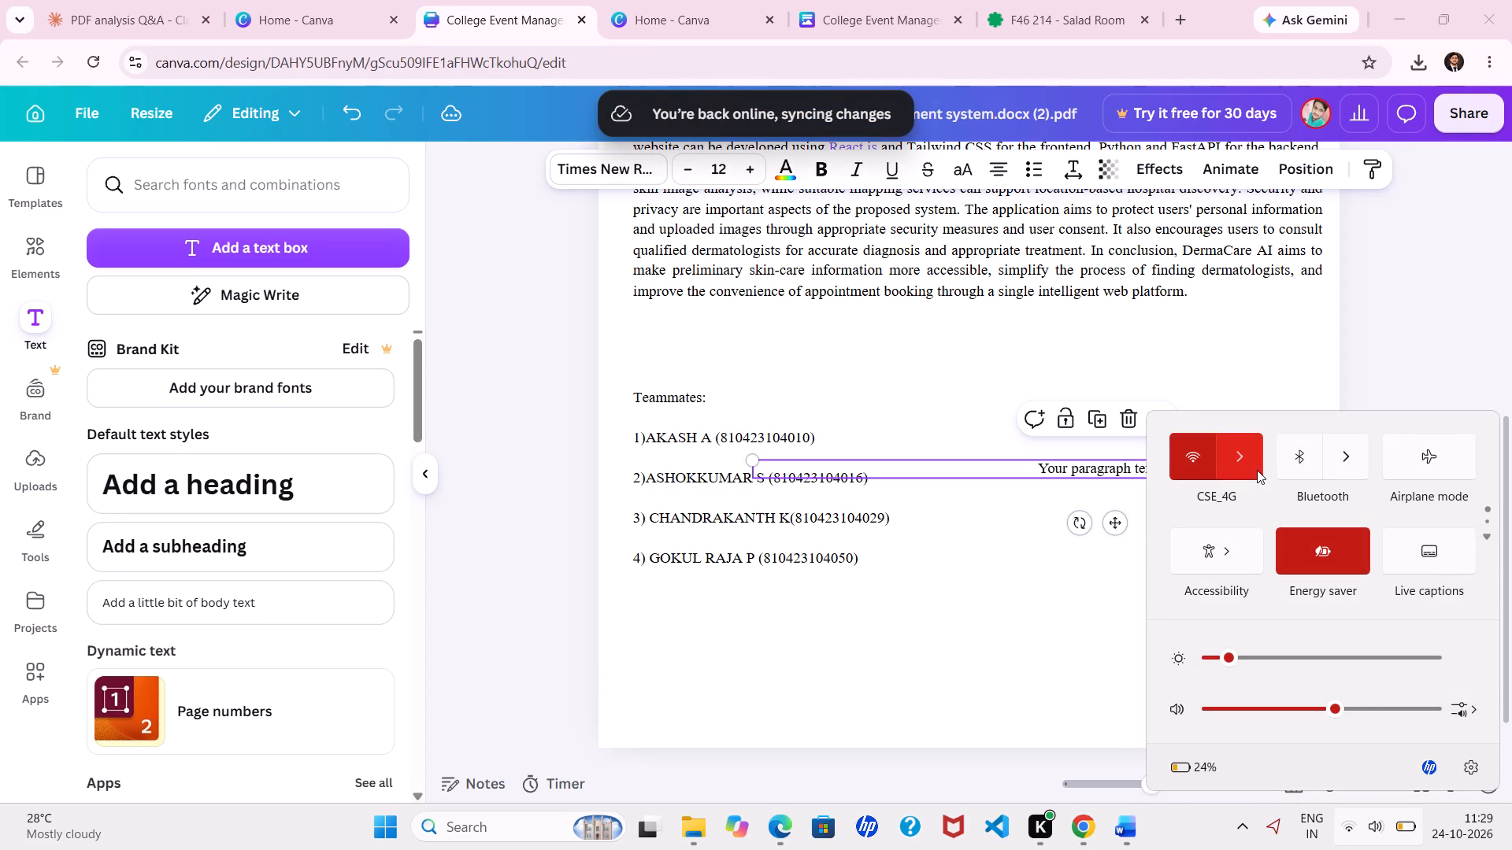
scroll(1259, 608, "down", 3)
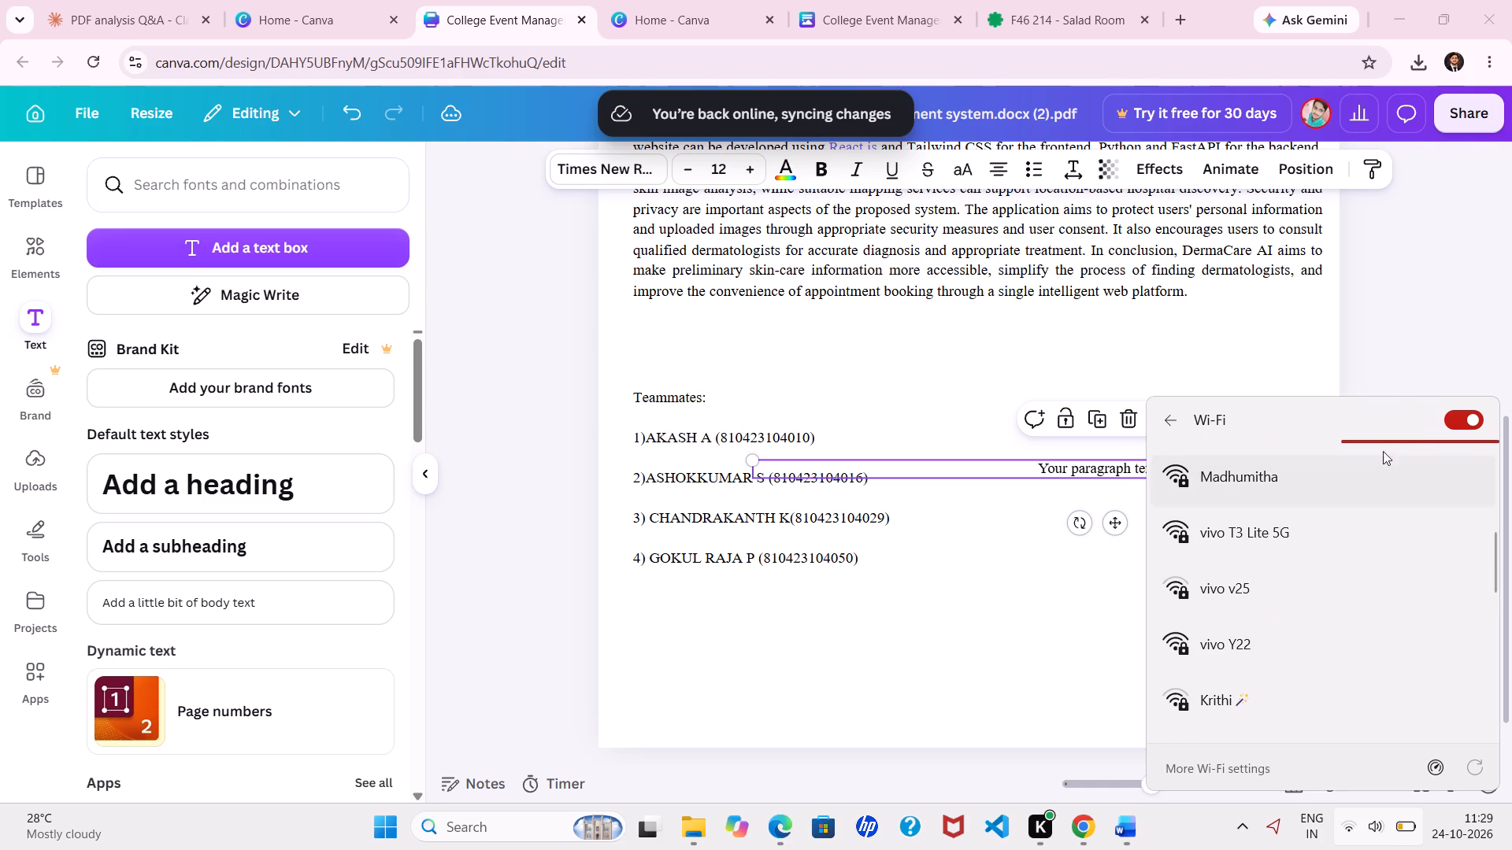
left_click(1425, 361)
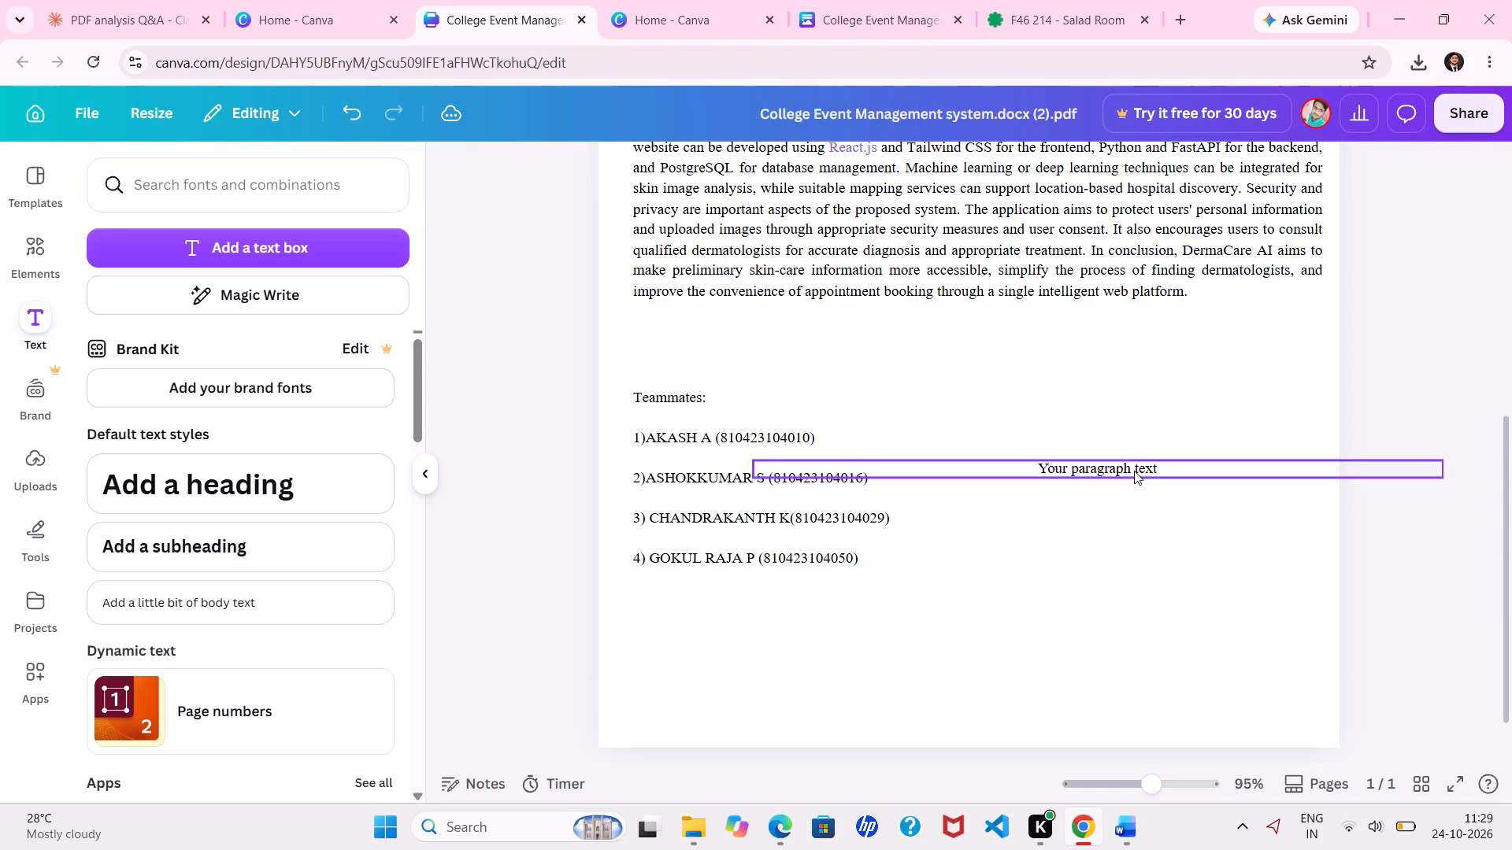
Shift the new text box further right and slightly up, level with the gap between the first and second teammate entries.
left_click(1134, 471)
left_click_drag(1112, 526, 1169, 519)
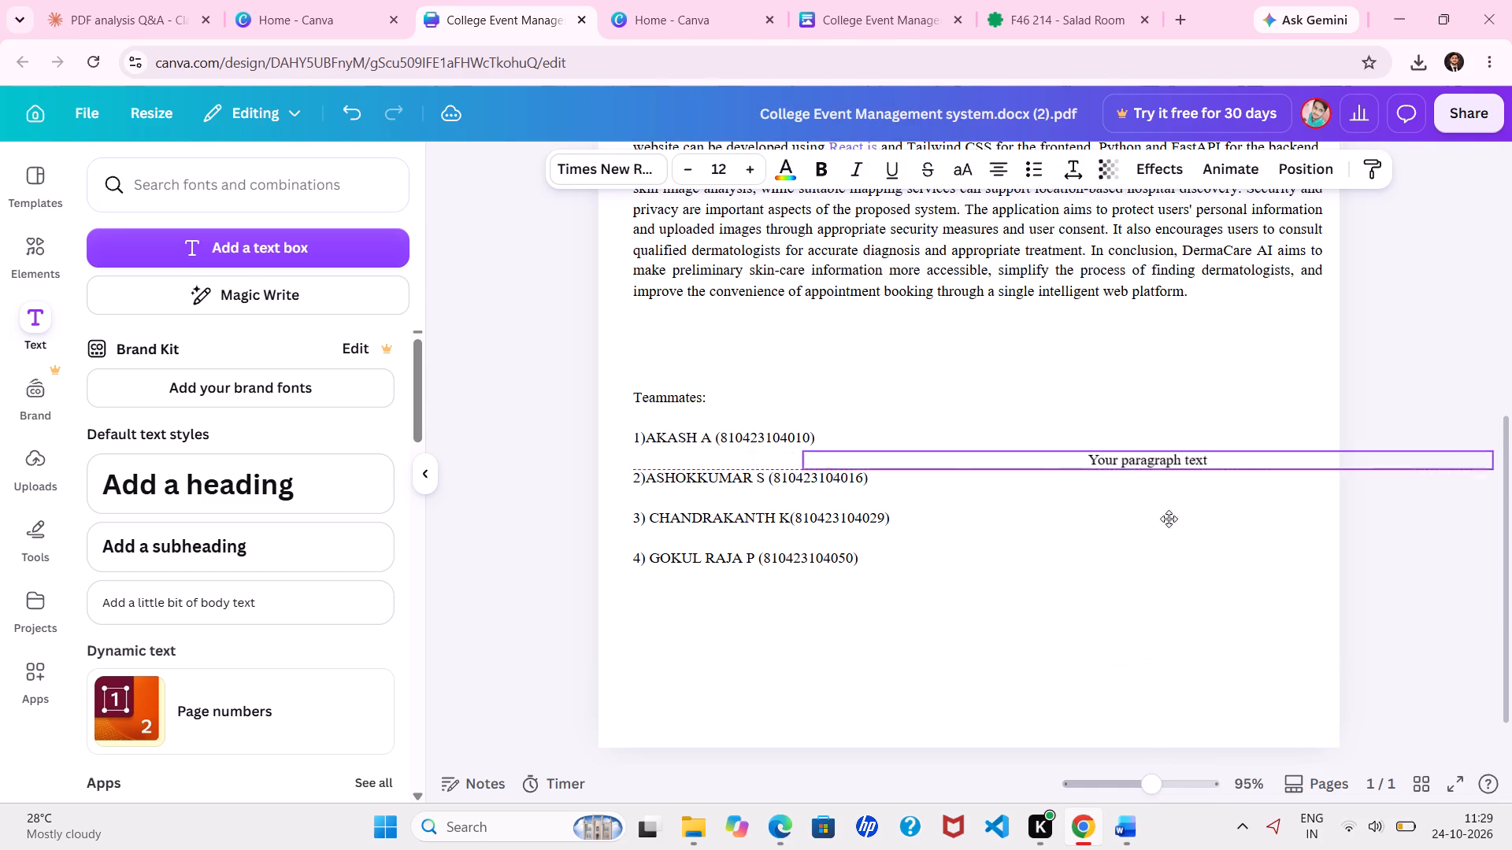
left_click_drag(1169, 519, 1180, 519)
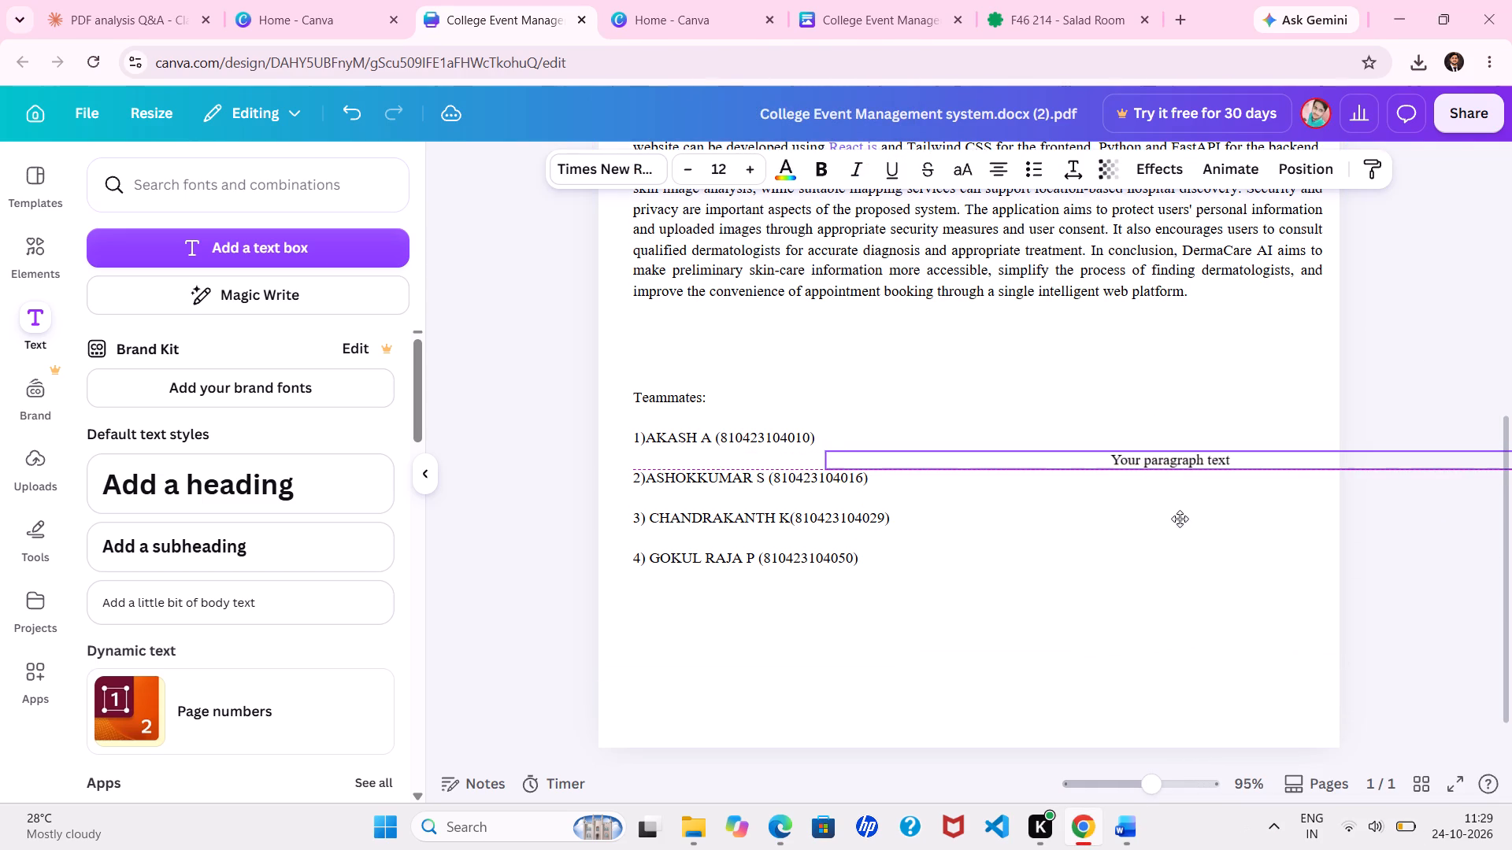
left_click_drag(1180, 519, 1158, 519)
Replace the new text box's placeholder with "Published By", and change the wording to "Published to".
double_click(1206, 462)
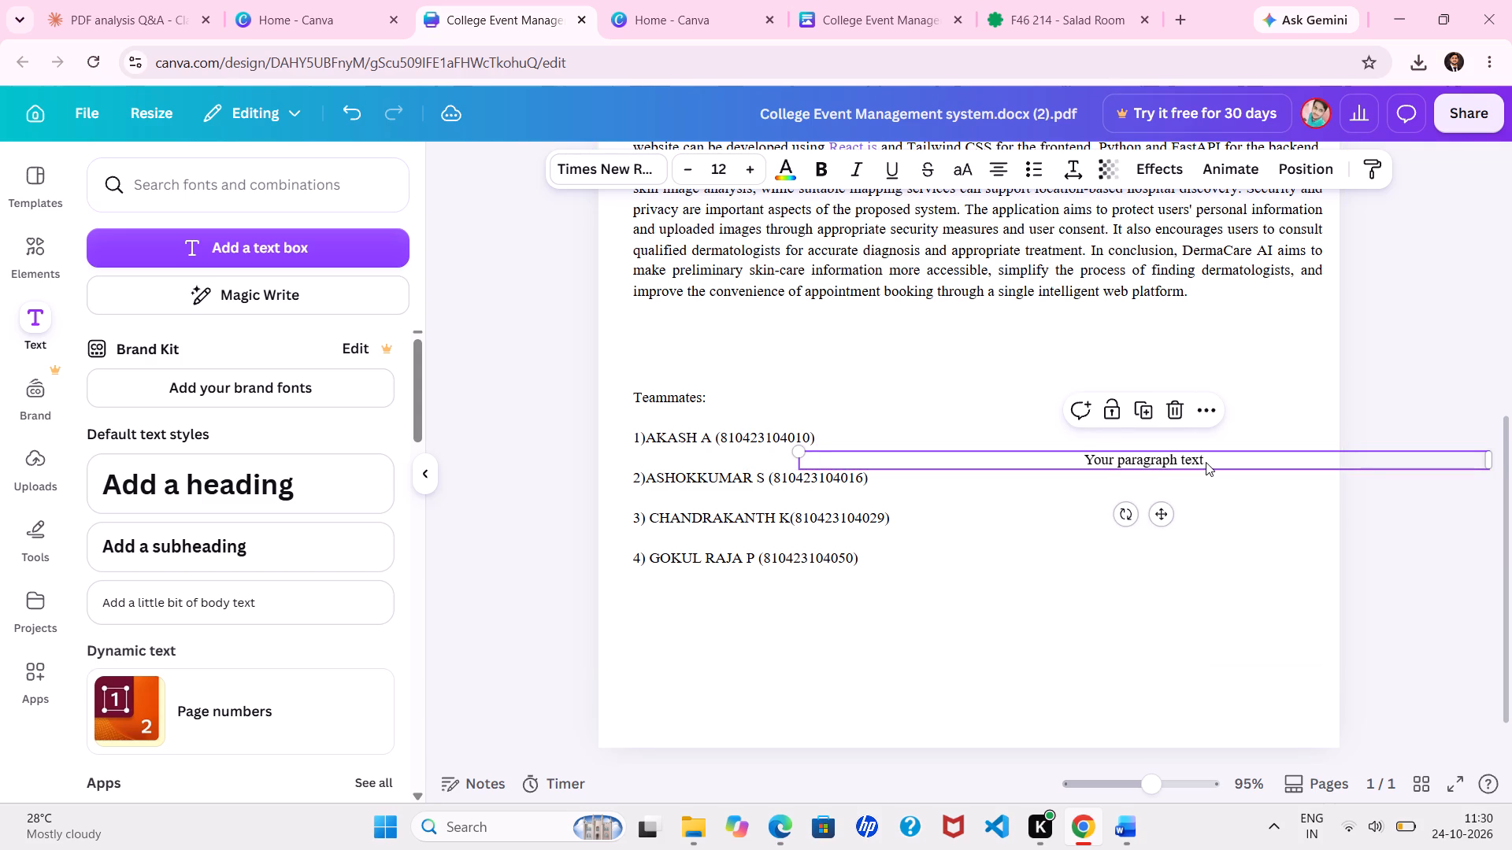
key("BackSpace")
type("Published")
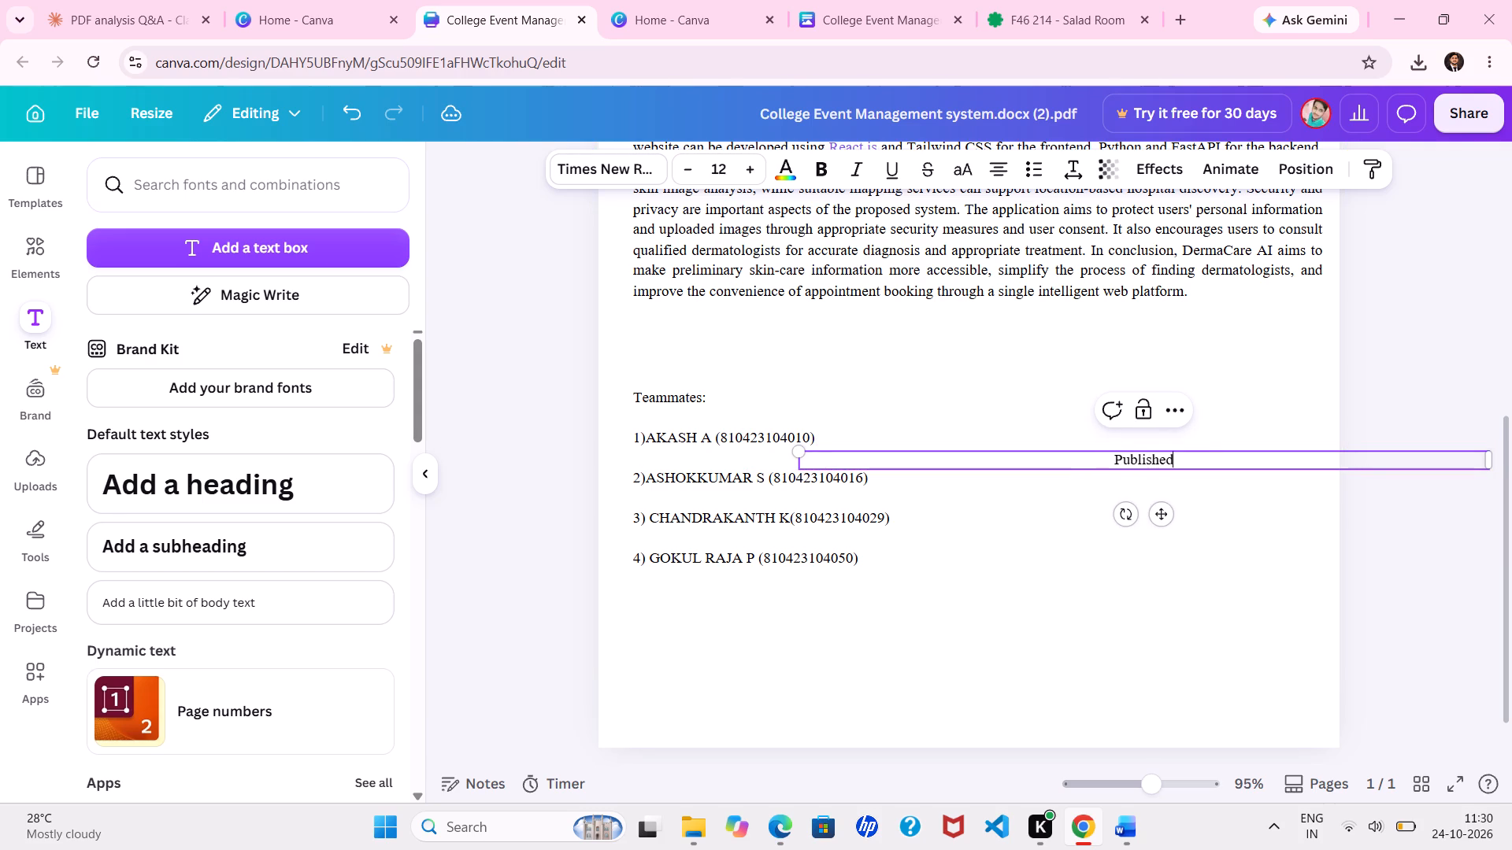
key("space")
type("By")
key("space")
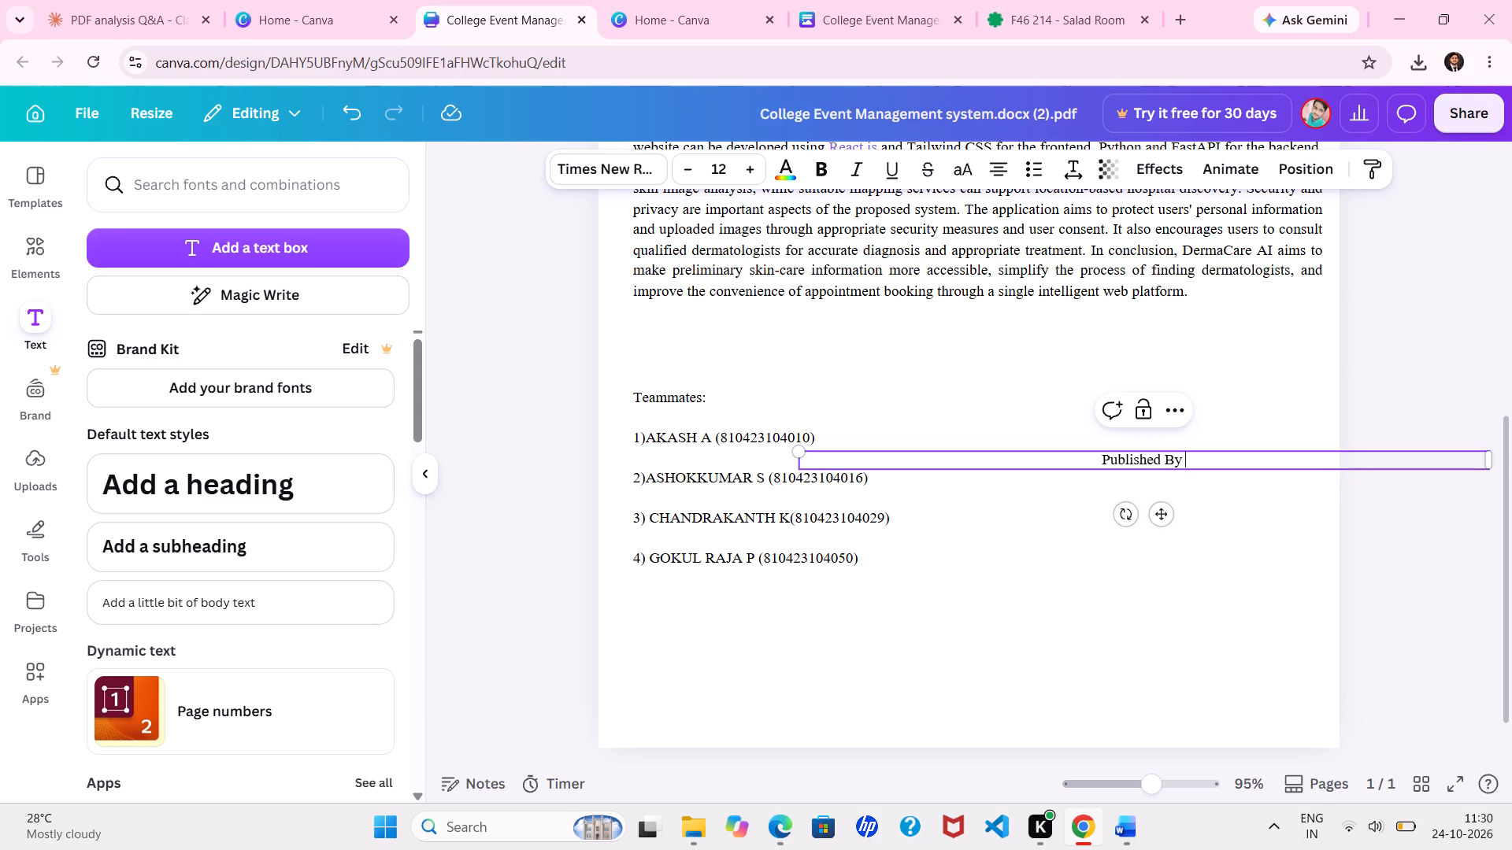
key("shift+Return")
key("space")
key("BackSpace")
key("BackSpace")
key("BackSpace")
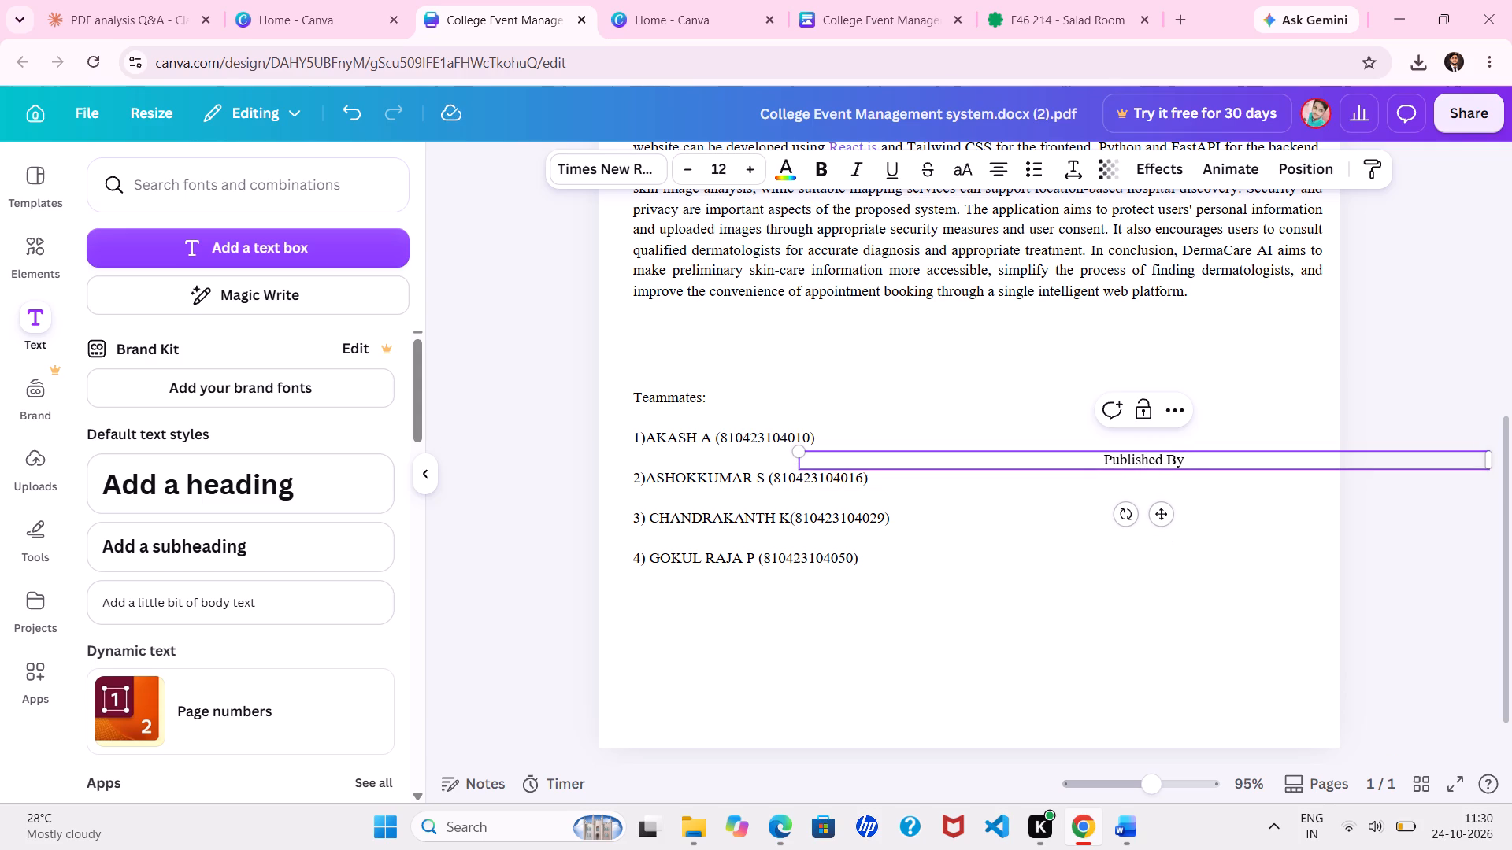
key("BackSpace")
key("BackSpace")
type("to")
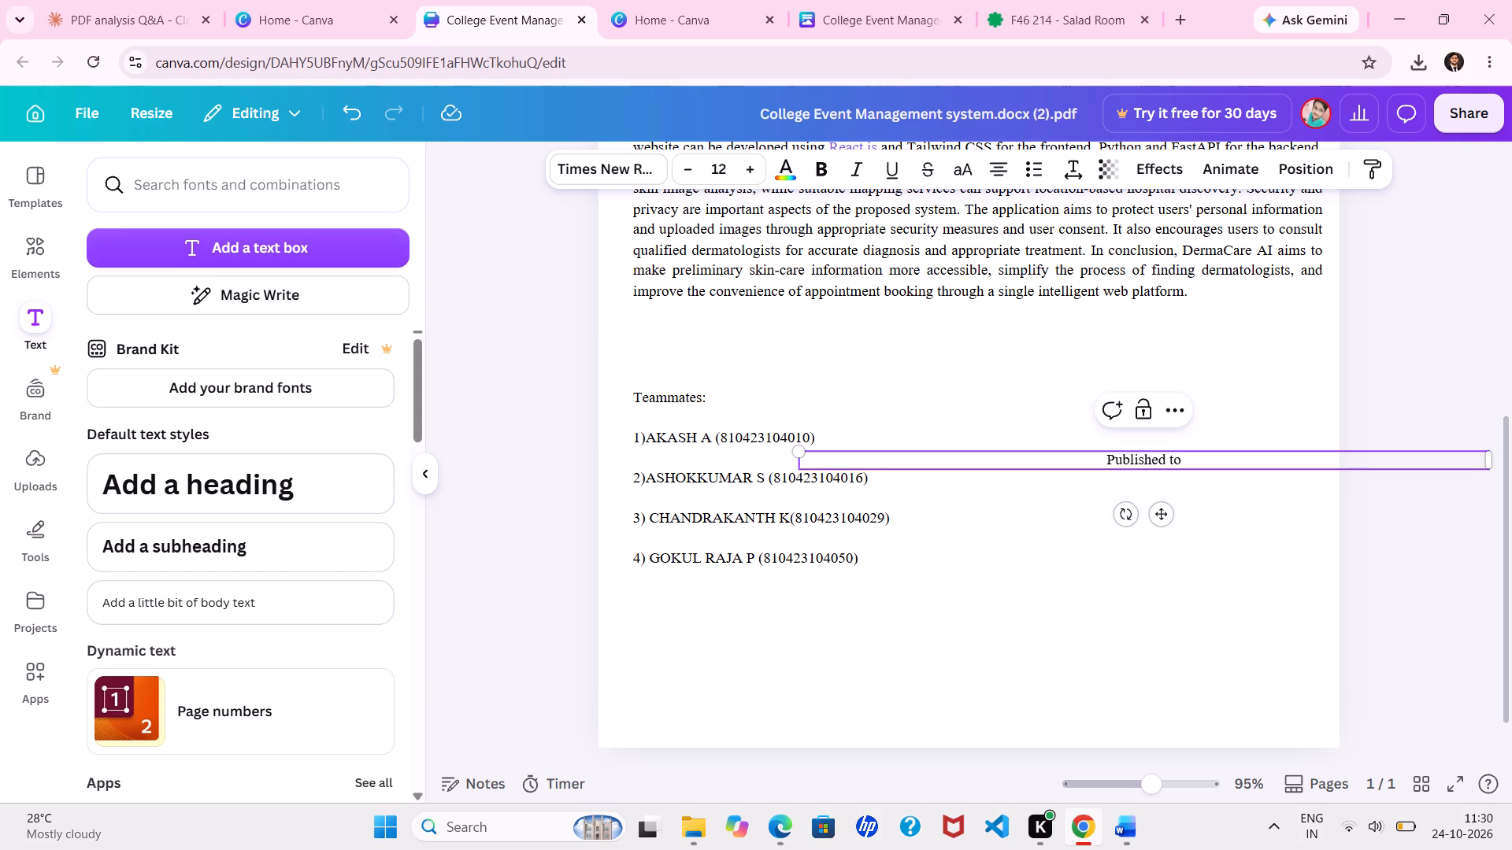
Add a second line under "Published to" with the title "Mrs." followed by the recipient's name and initial in capitals.
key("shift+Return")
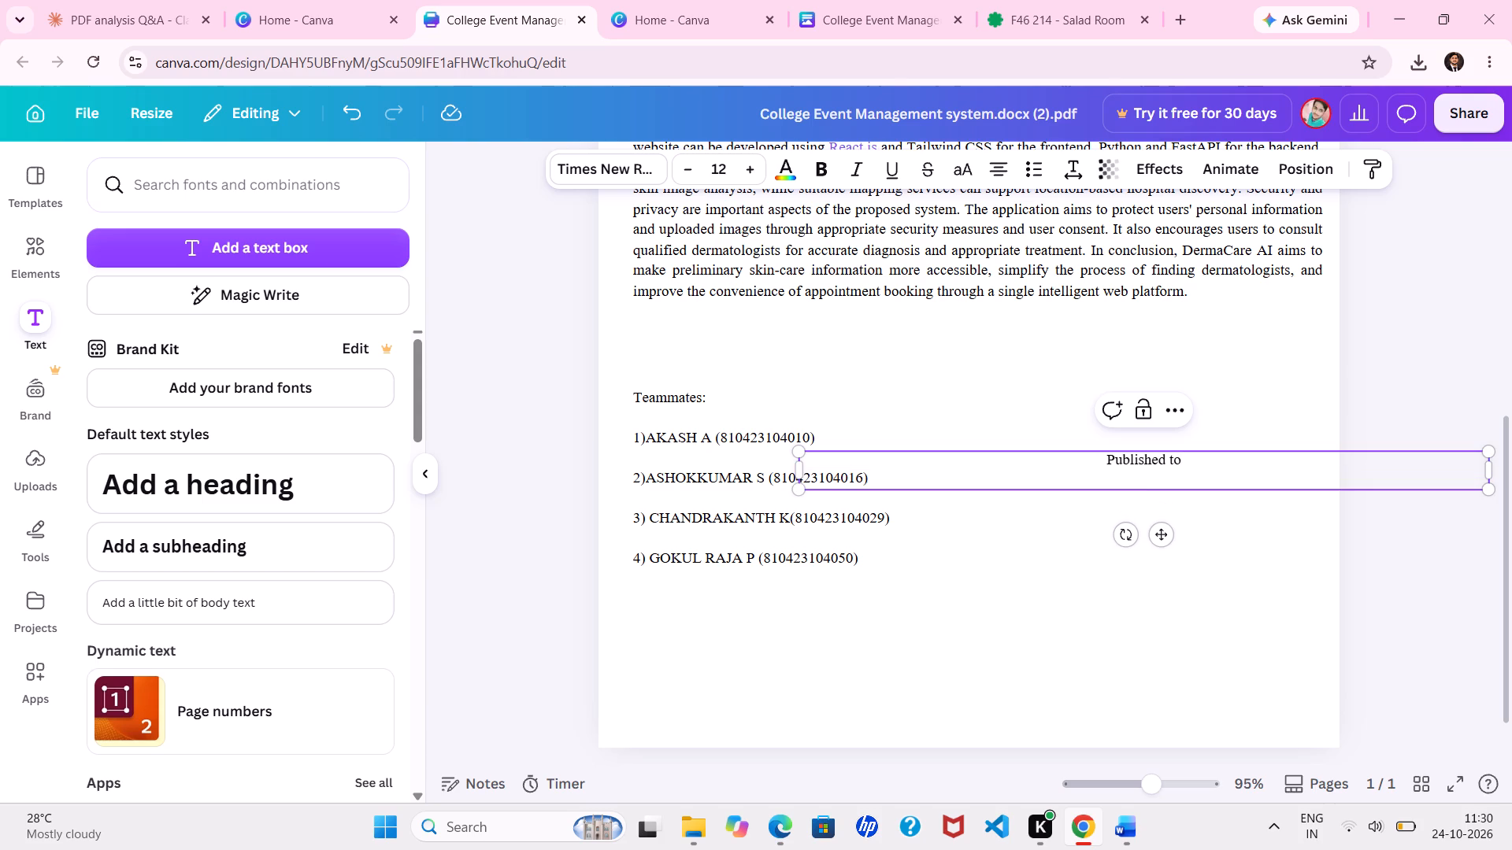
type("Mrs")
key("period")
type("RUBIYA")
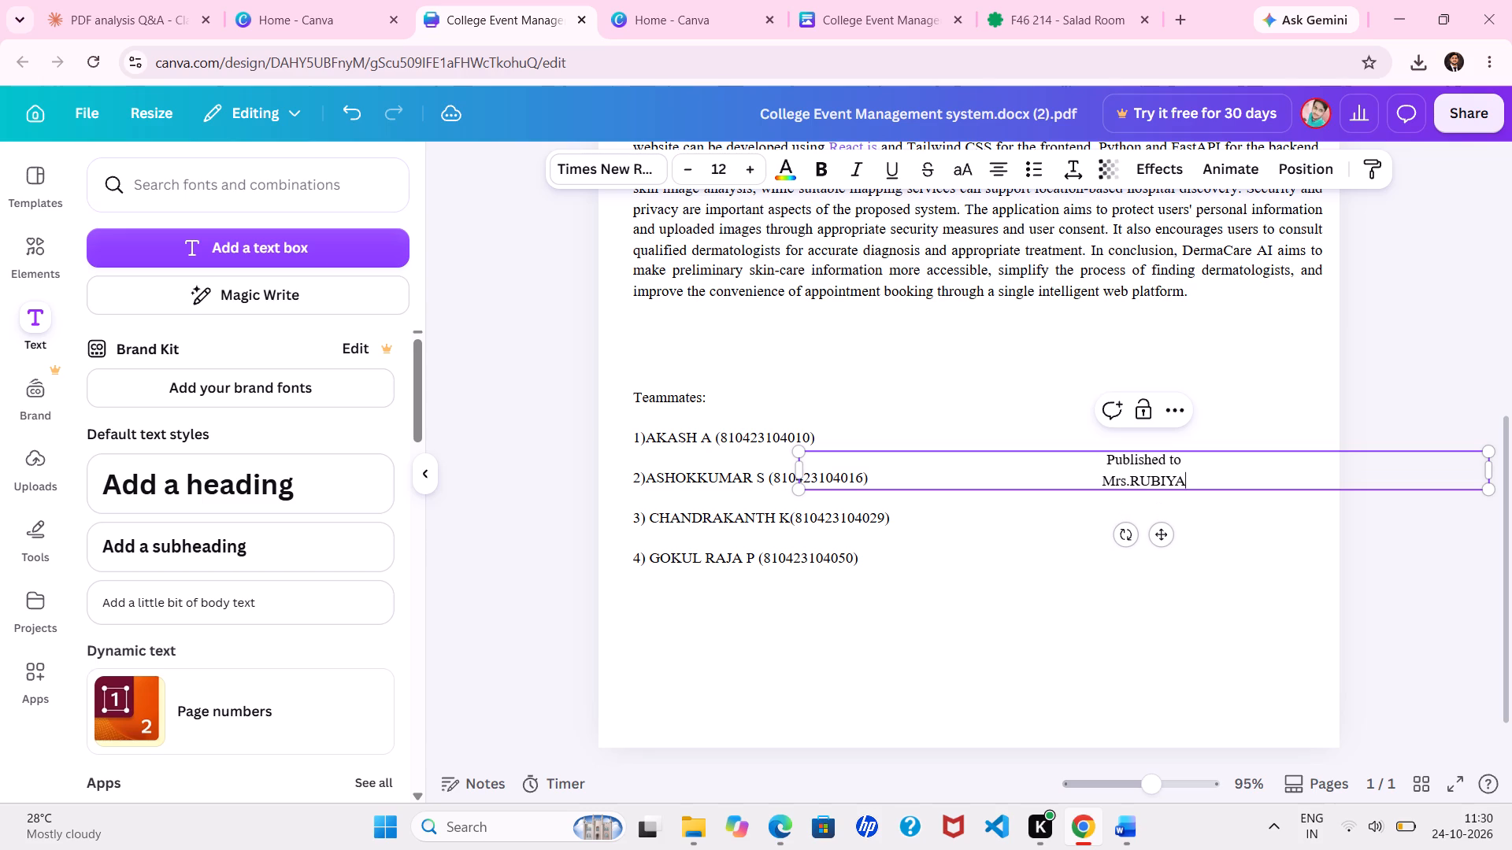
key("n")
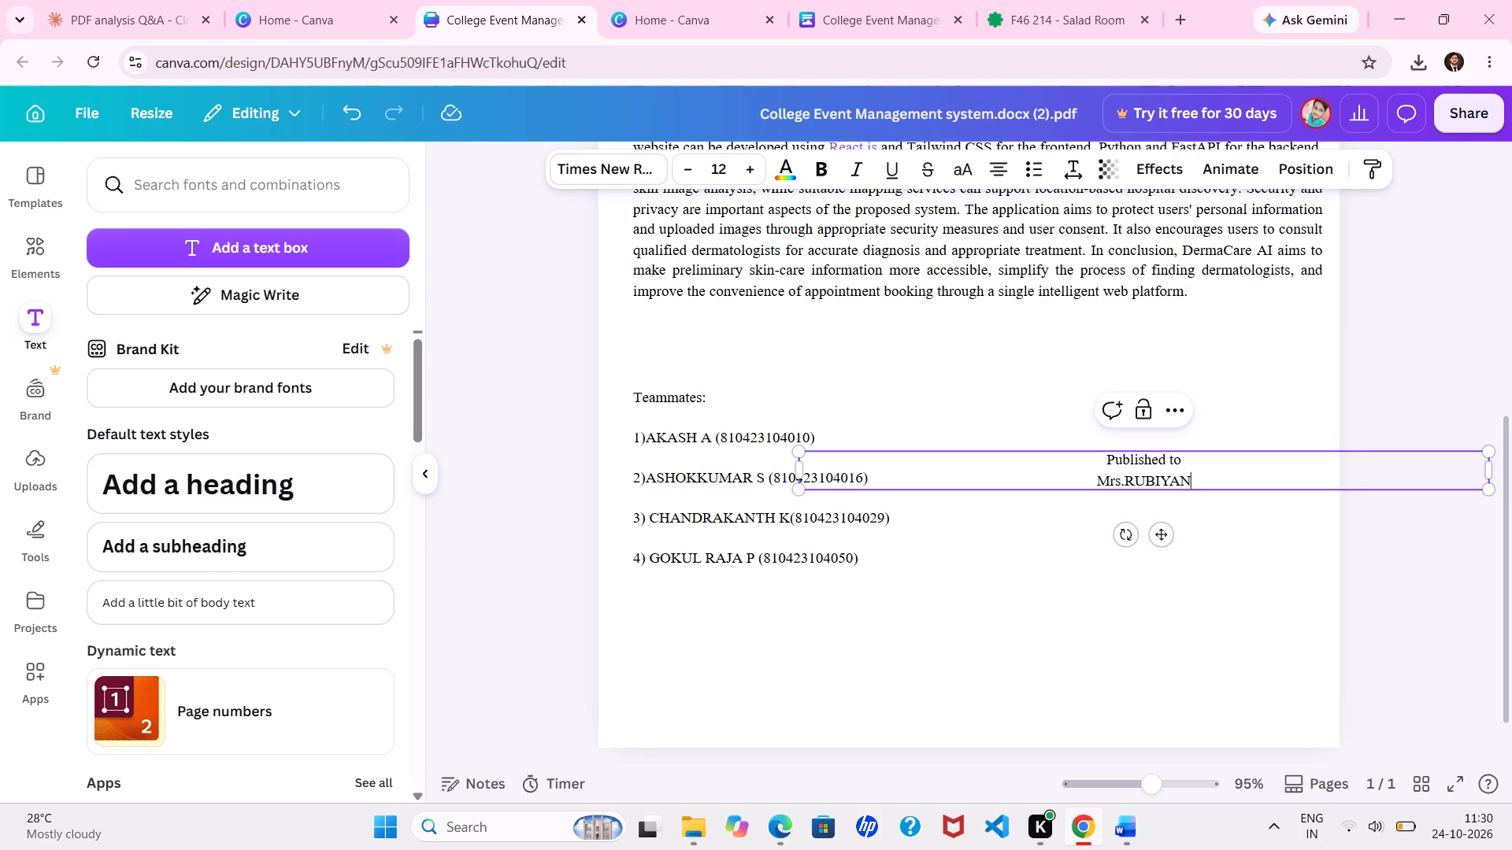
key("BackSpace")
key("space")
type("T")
Indent the recipient's name line with six leading spaces so it starts beneath "Published to".
left_click(1099, 482)
key("space")
key("space")
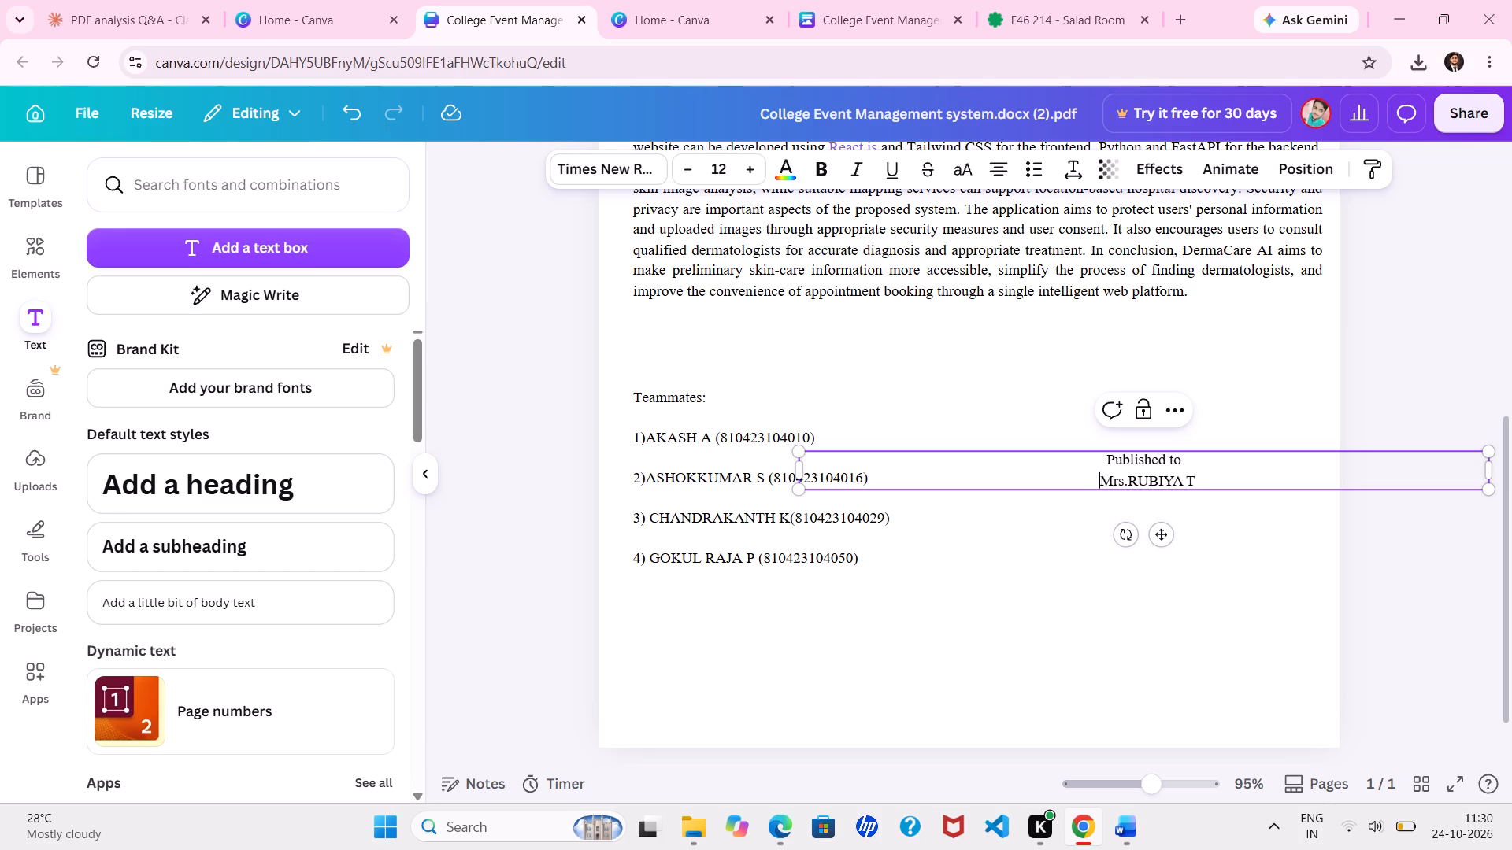
key("space")
key("space")
key("space")
key("space")
Make the "Published to" heading line bold.
left_click_drag(1105, 456, 1220, 457)
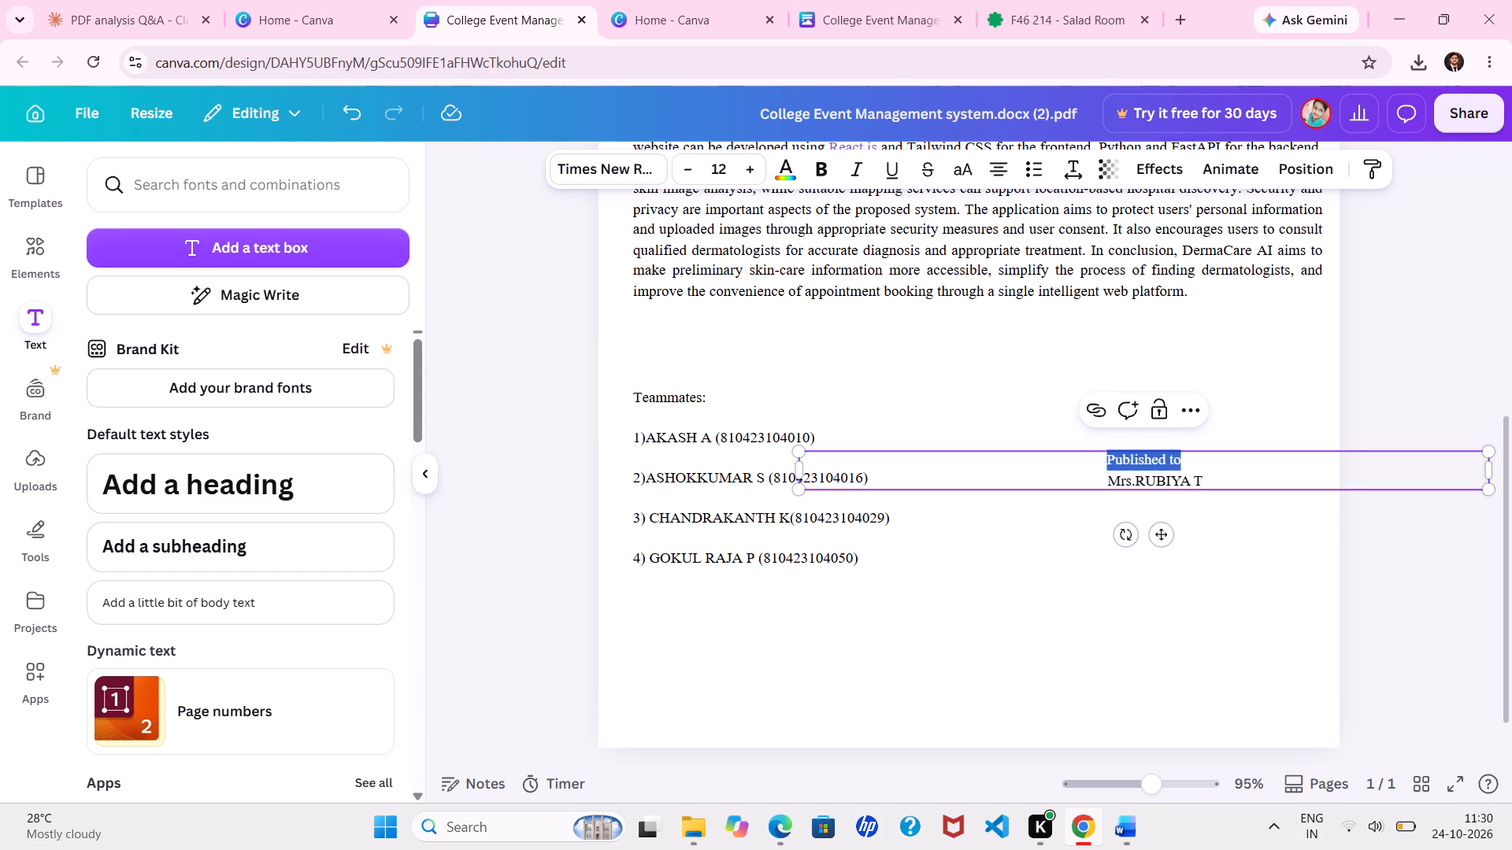
key("ctrl+b")
Add a period after the initial at the end of the recipient's name.
left_click(1206, 479)
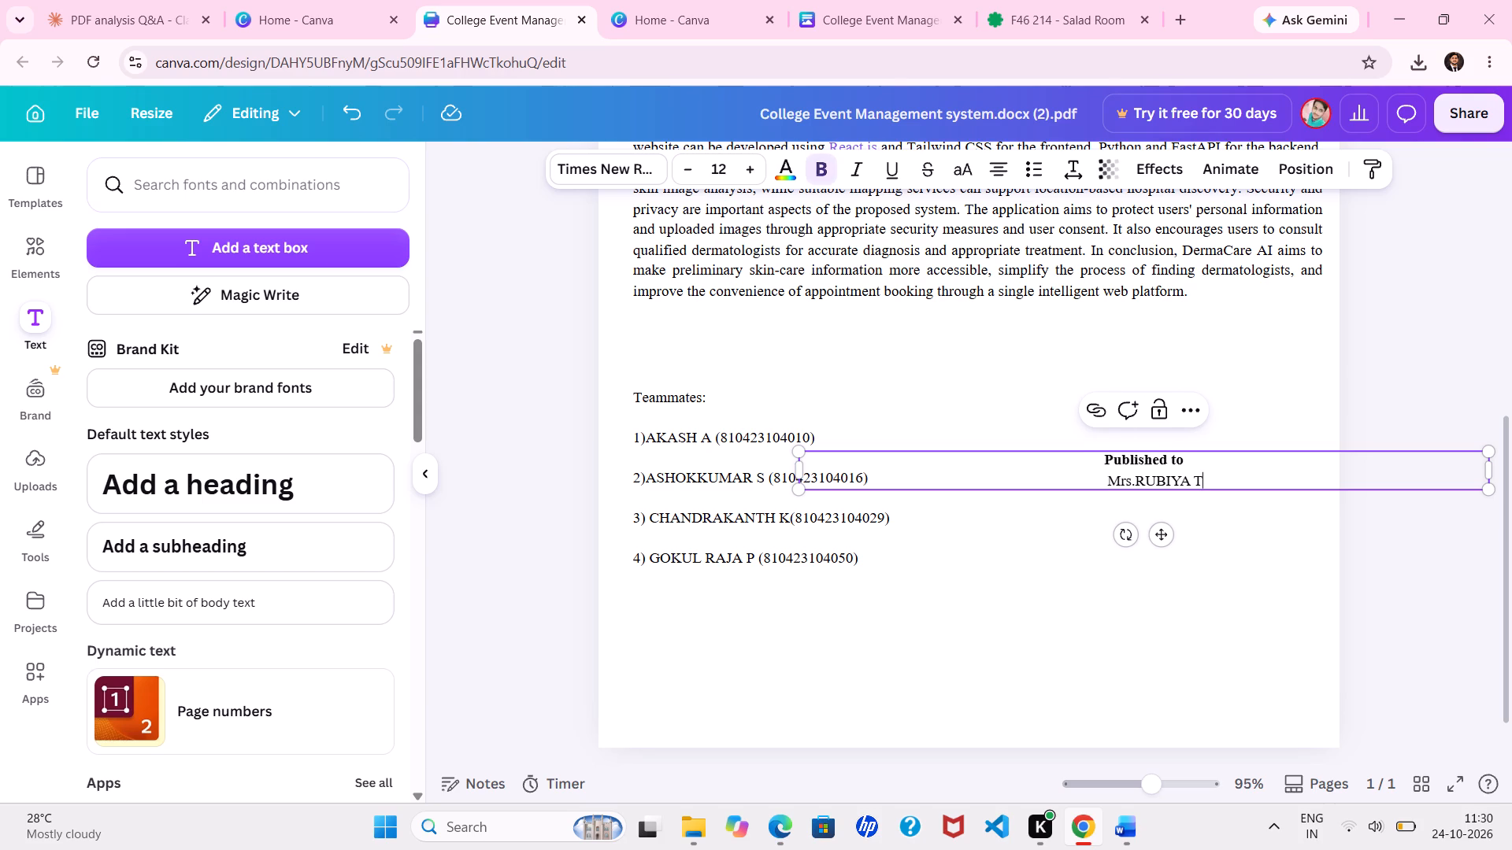
key("period")
left_click(1258, 372)
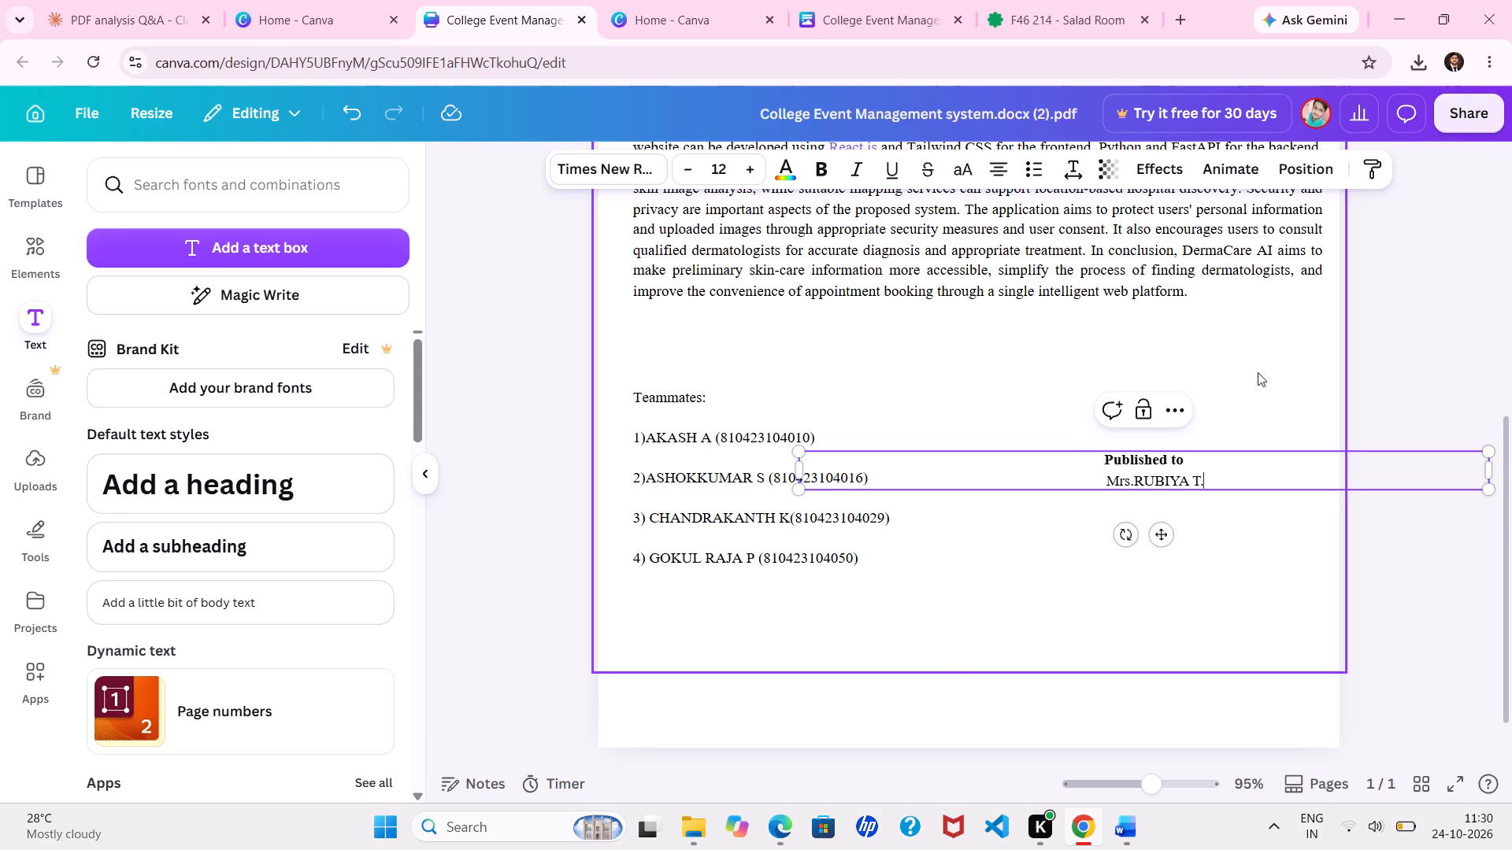
Move the "Published to" block closer to the page's right margin, just below the level of the fourth teammate.
left_click(1177, 463)
left_click_drag(1177, 463, 1235, 470)
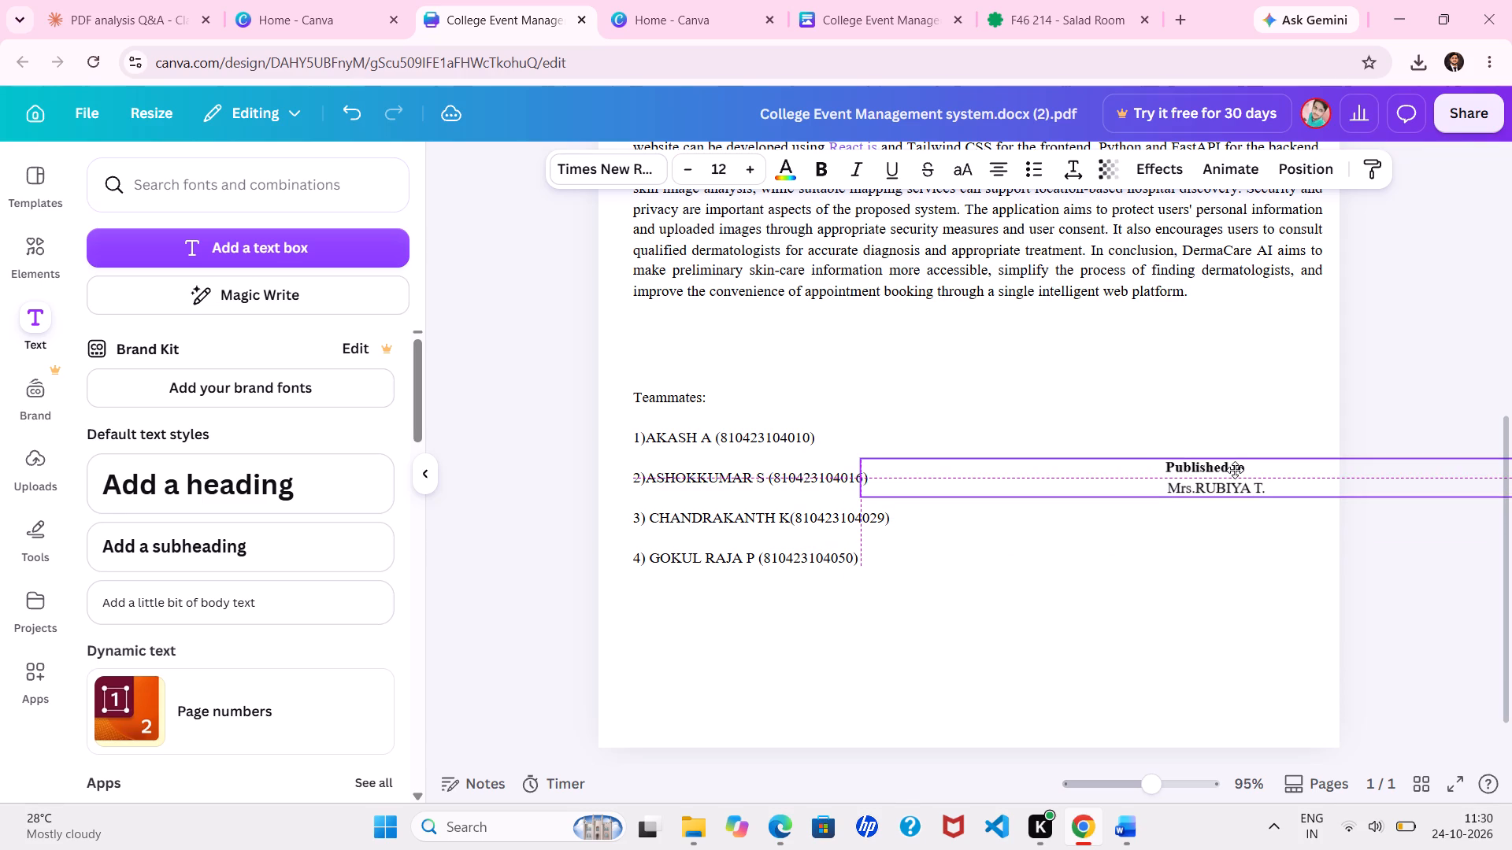
left_click_drag(1235, 470, 1221, 567)
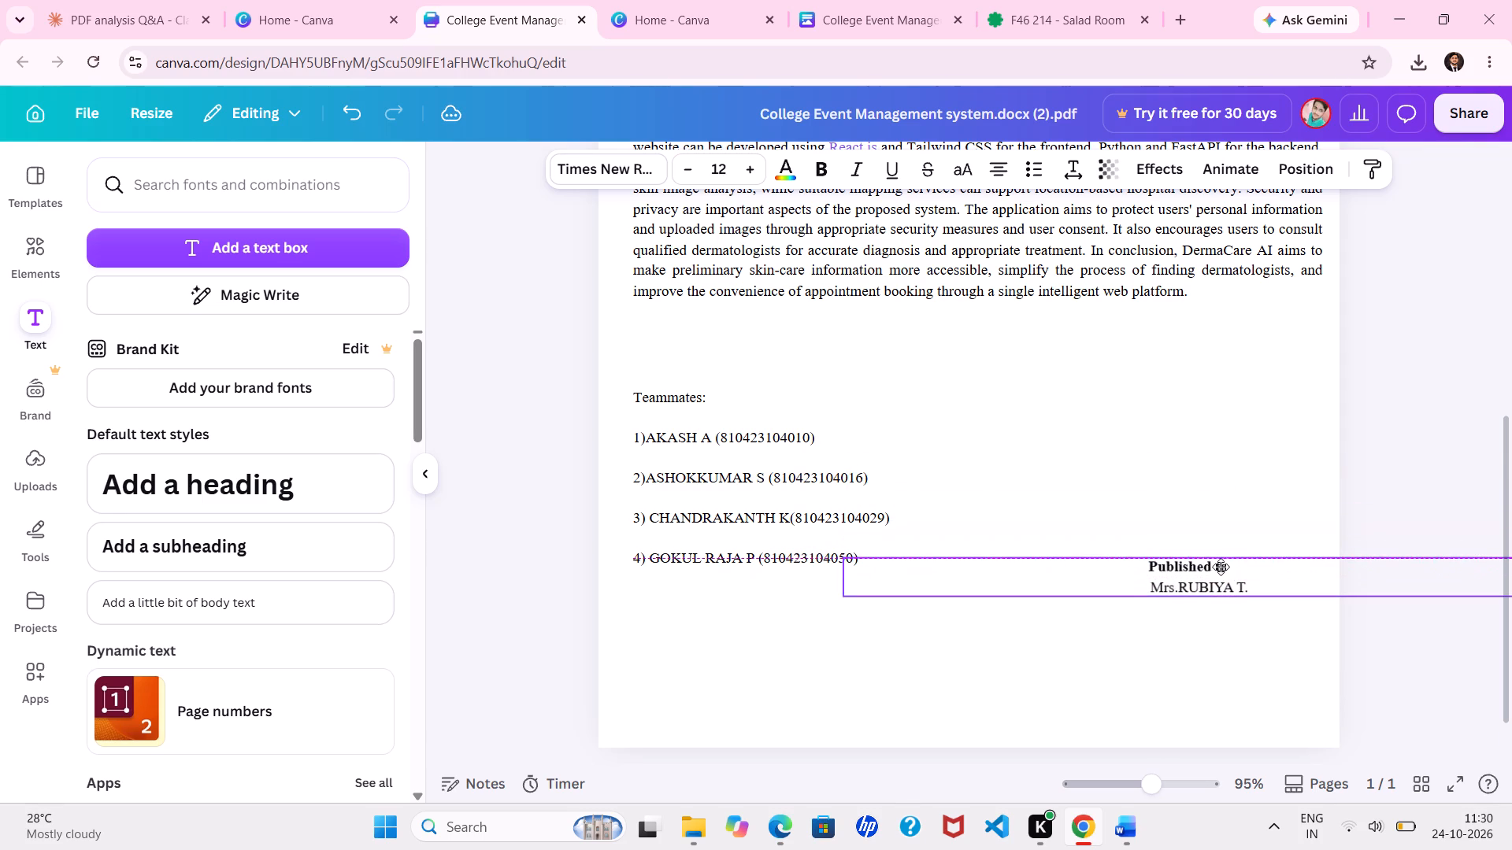
left_click_drag(1221, 567, 1224, 582)
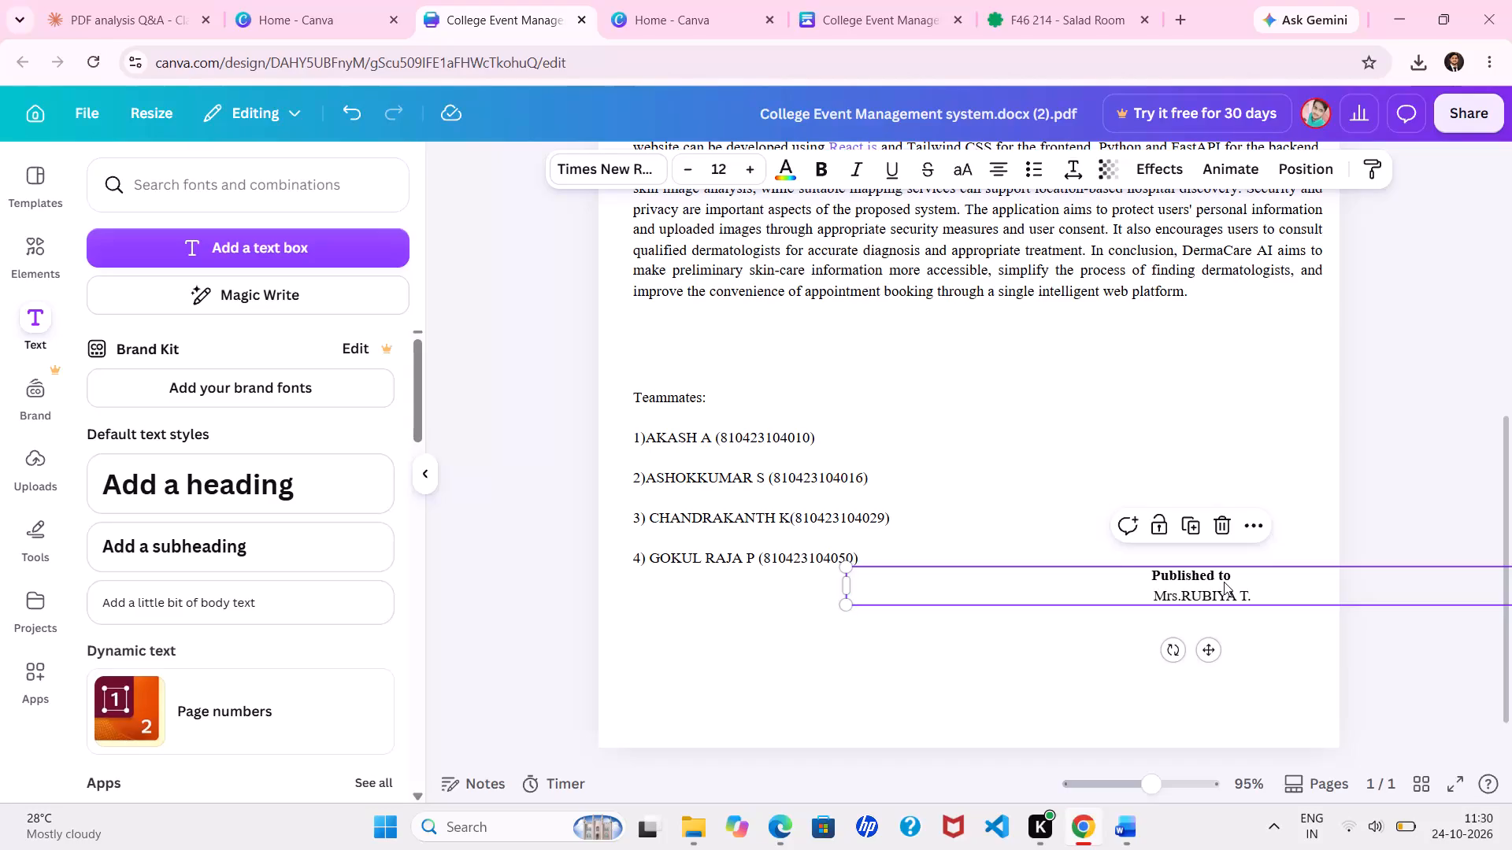
left_click_drag(1210, 646, 1210, 664)
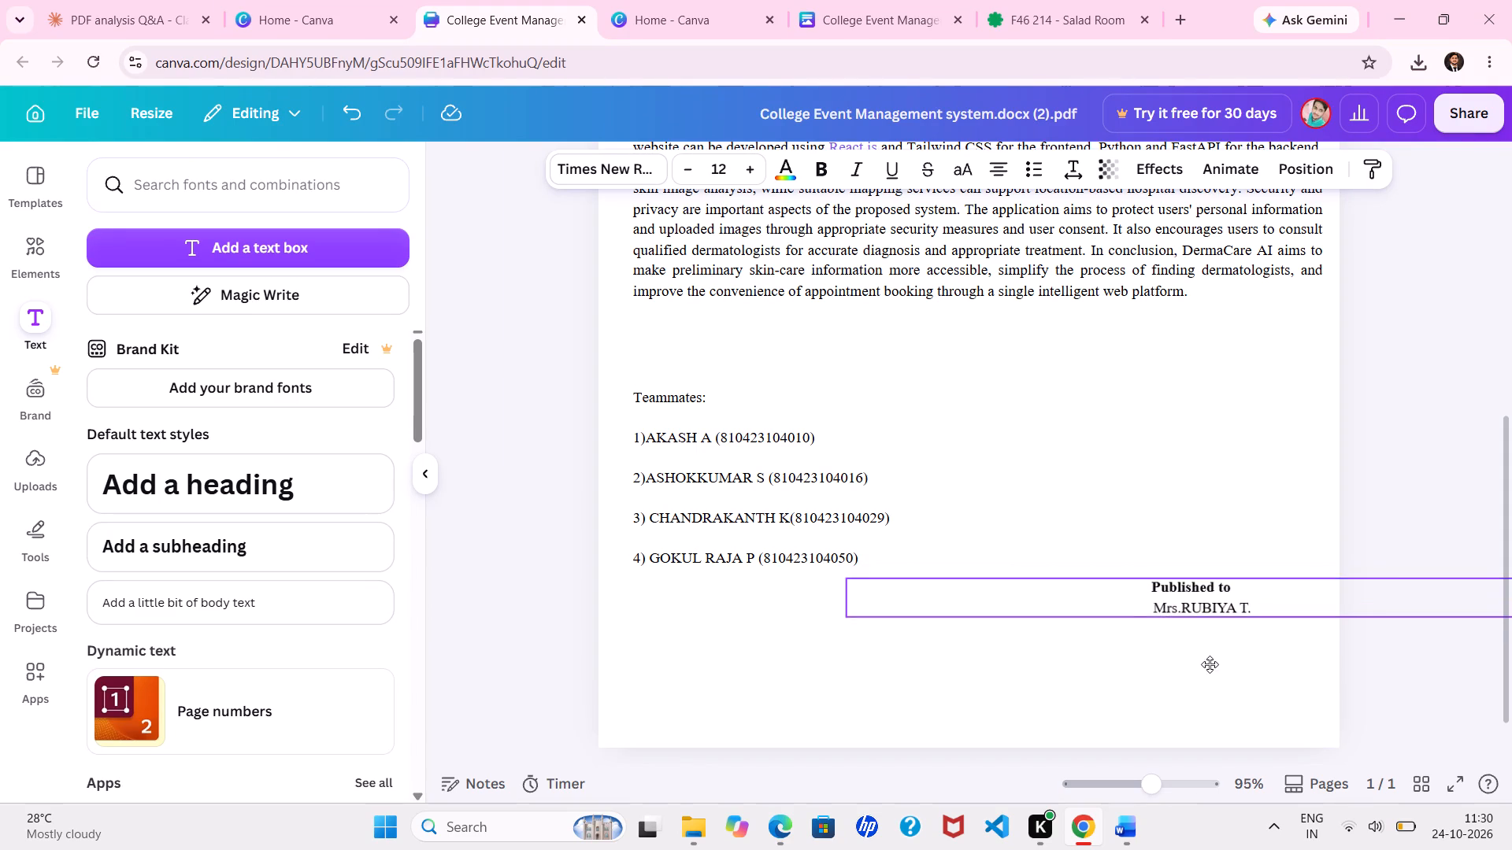
left_click_drag(1210, 664, 1210, 669)
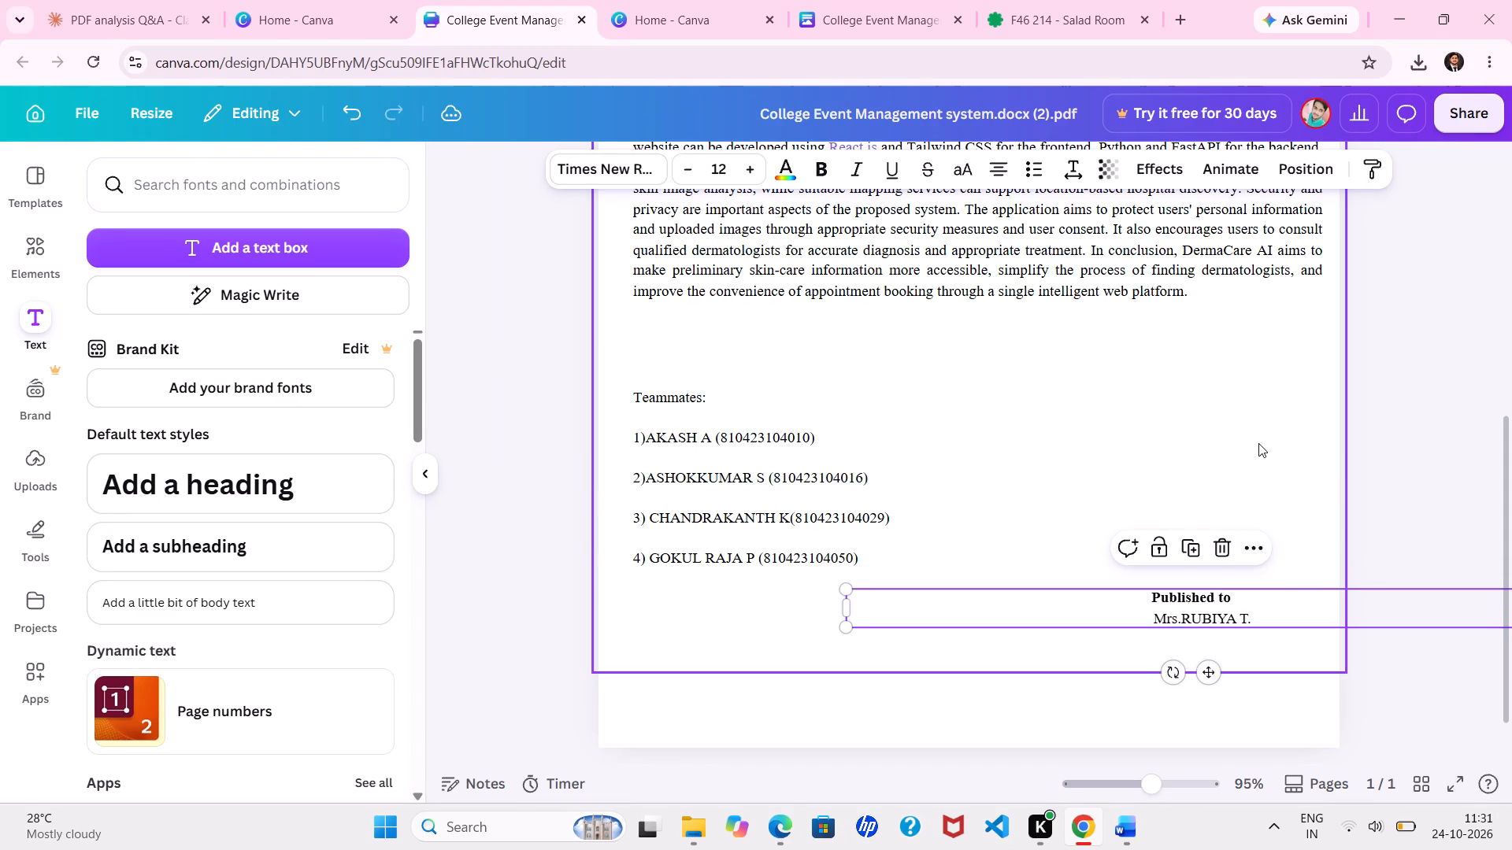
left_click(1258, 443)
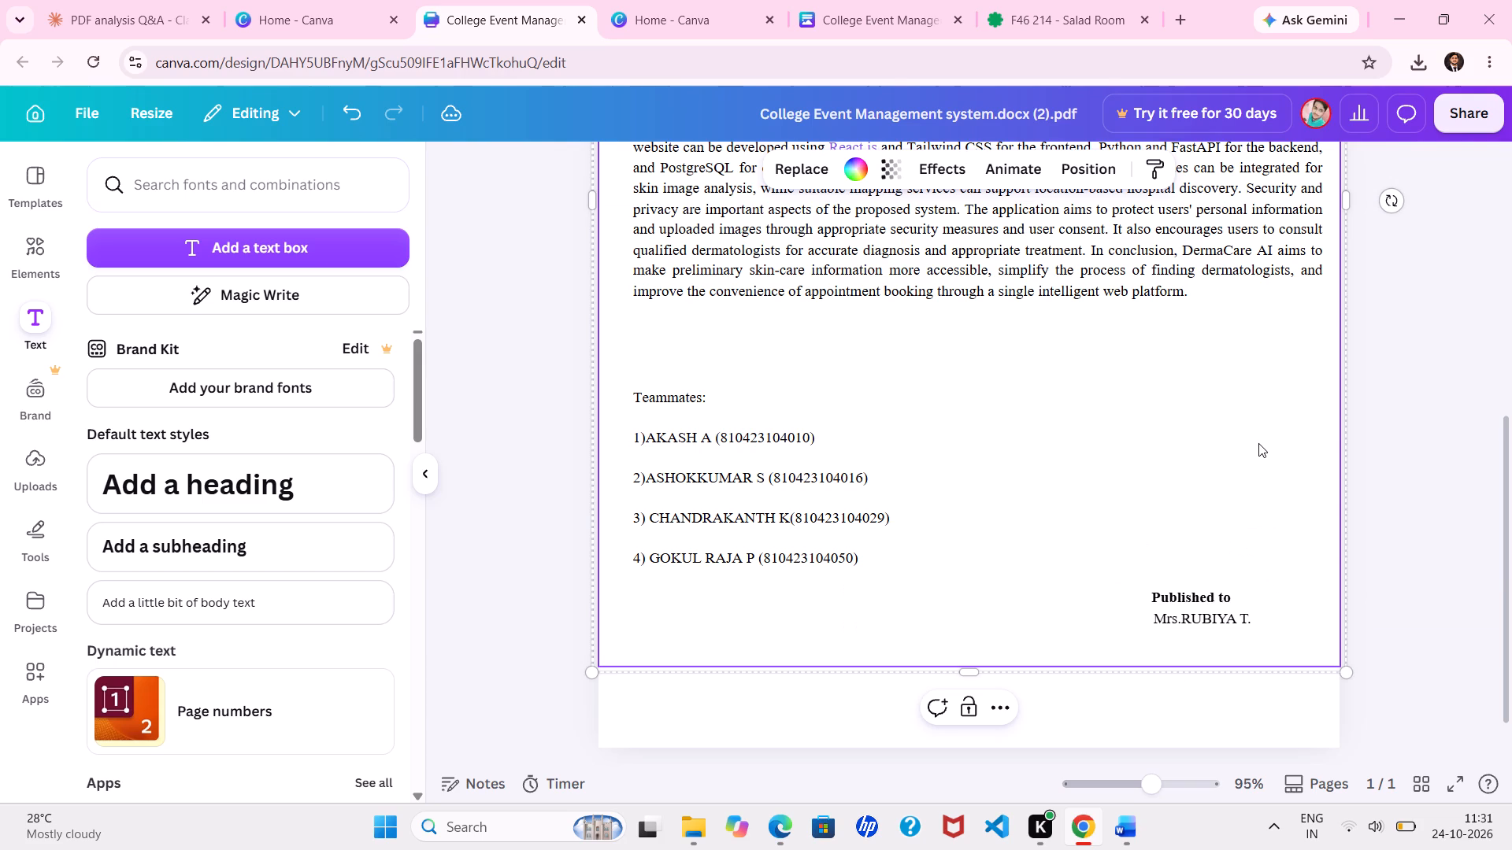
Nudge the "Published to" block slightly right and up until its heading is level with the "Teammates:" line.
left_click(1207, 590)
key("Up")
key("Up")
key("Up")
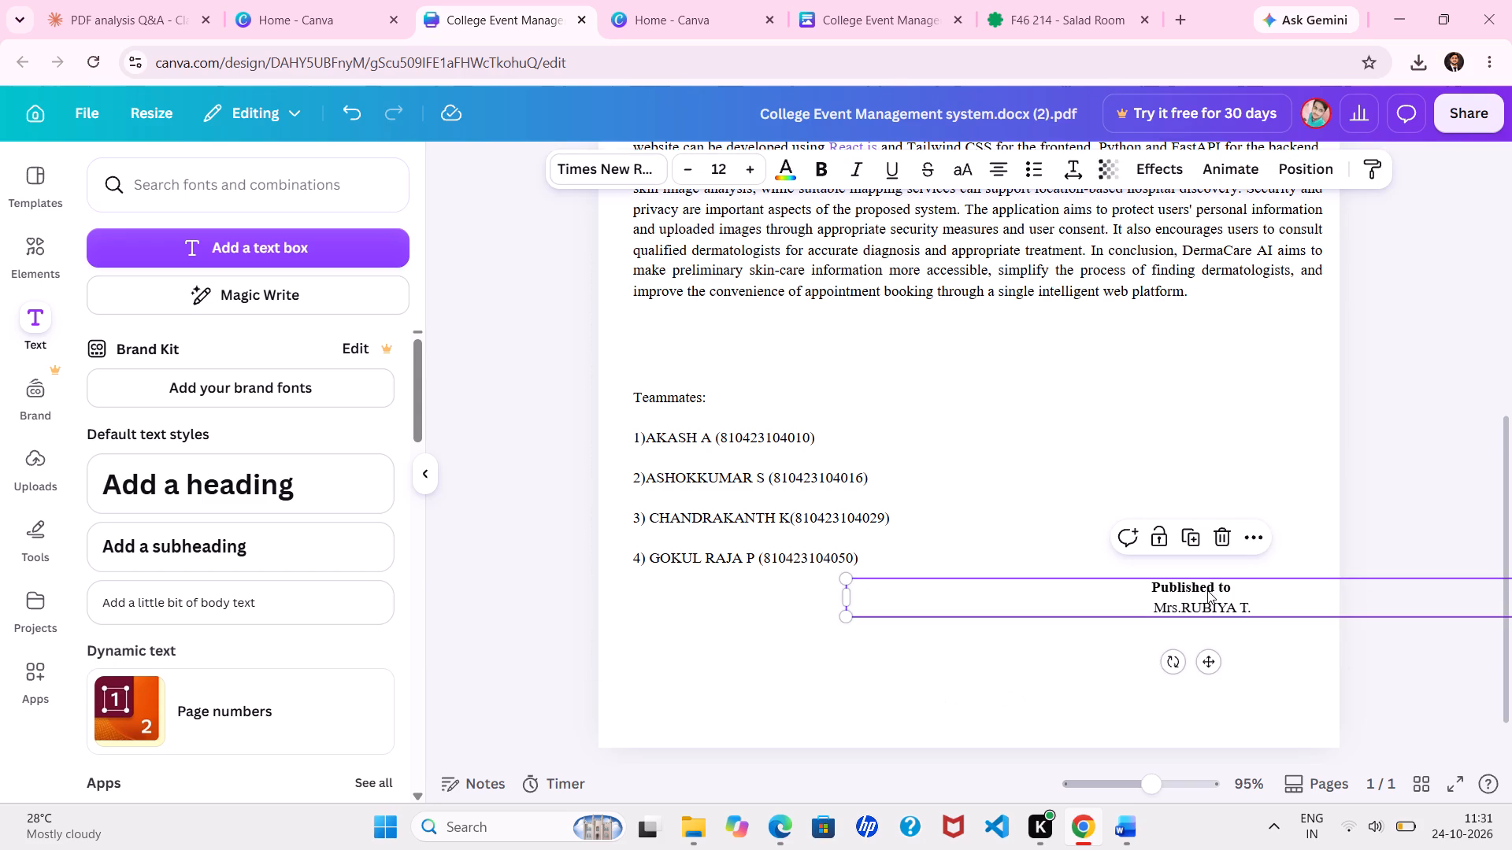
key("Right")
key("Down")
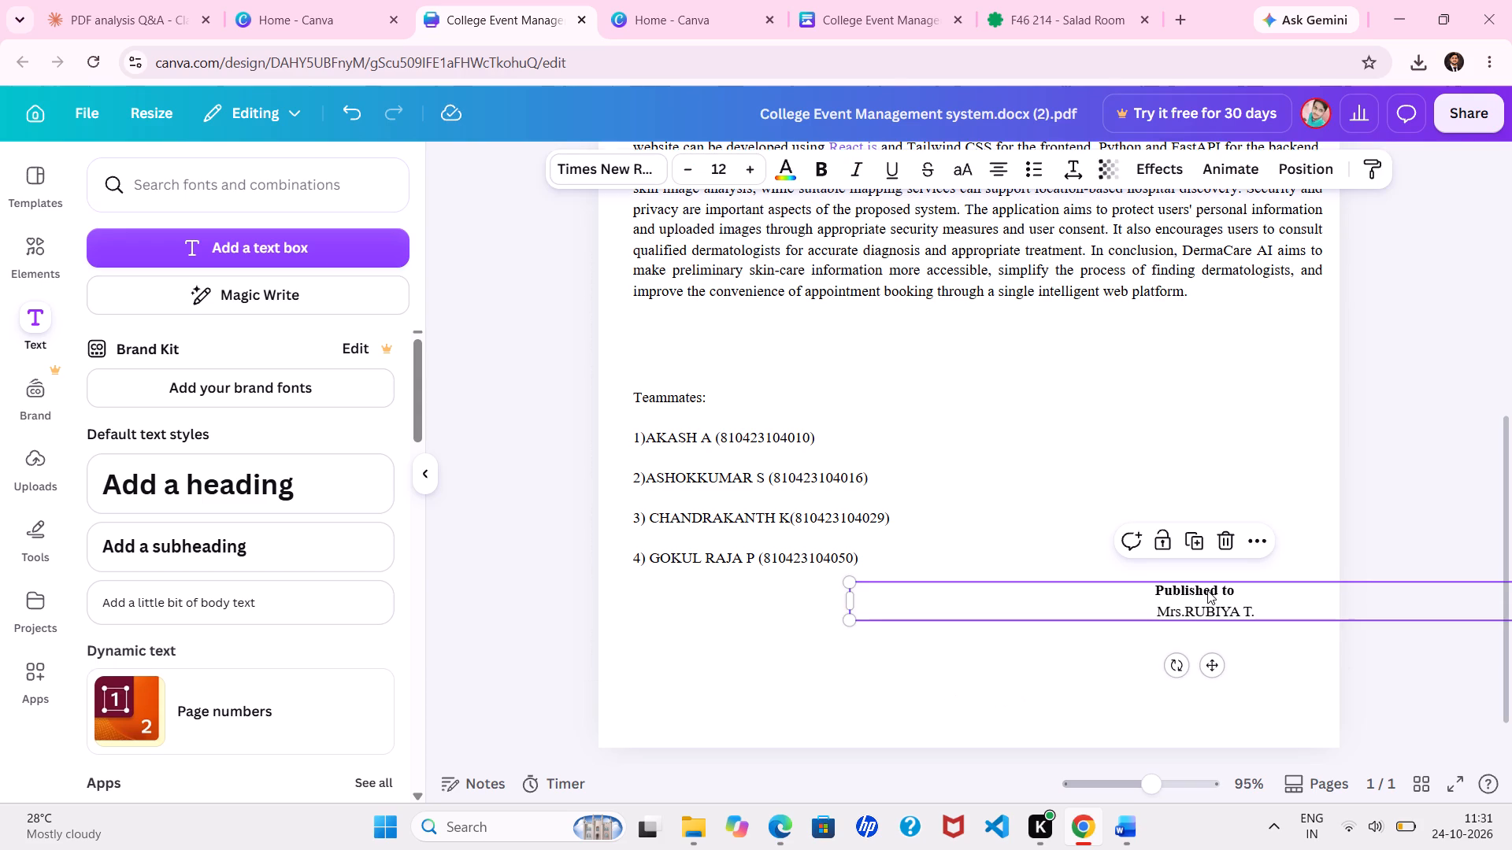
key("Up")
key("Up")
key("Up")
key("Up")
key("Up")
key("Up")
key("Up")
key("Up")
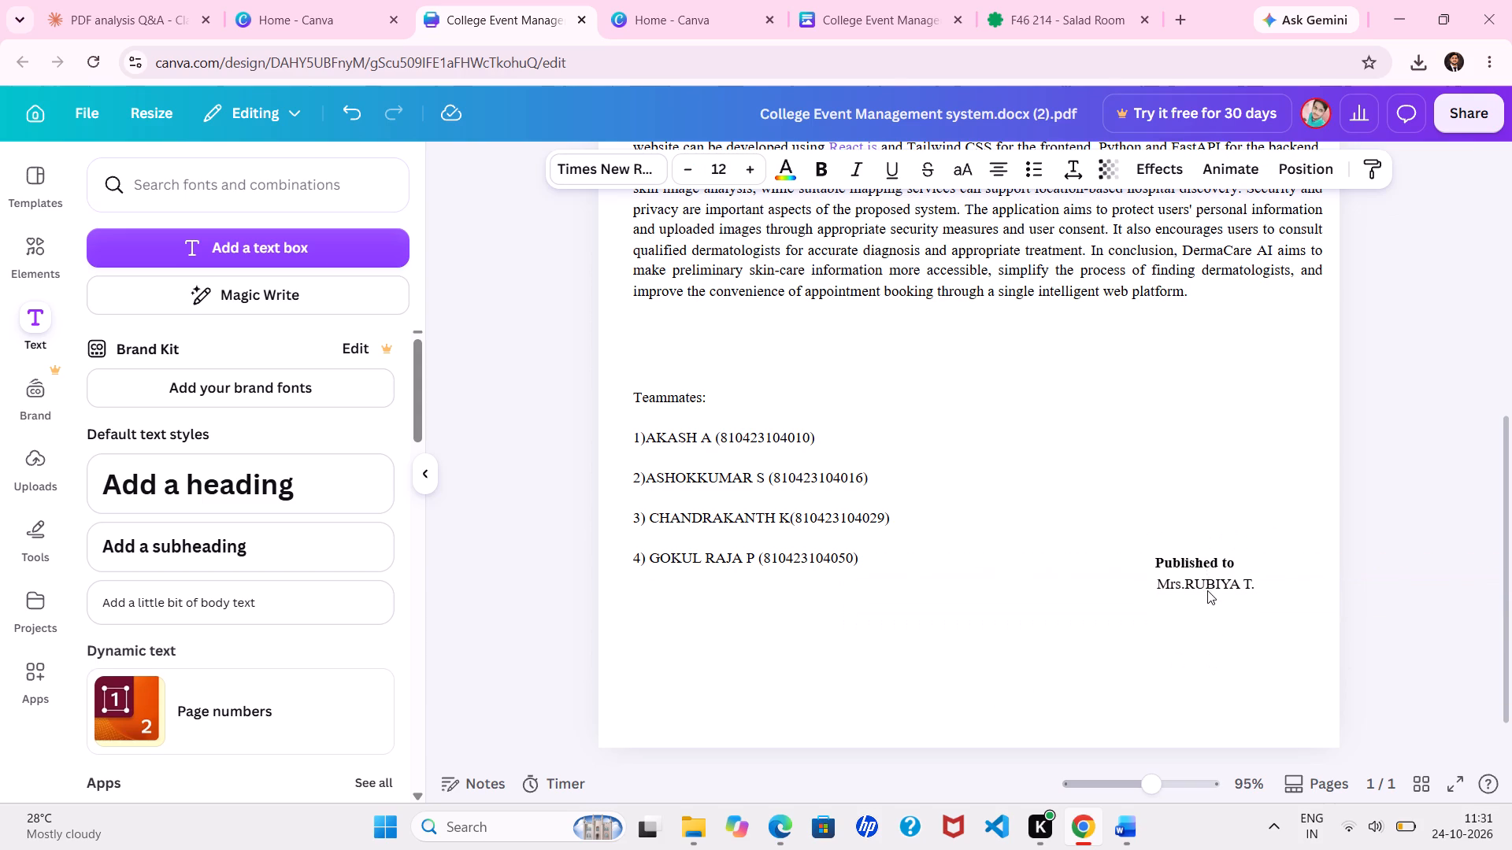
key("Up")
key("Up")
key("Up")
key("Up")
key("Up")
key("Up")
key("Up")
key("Up")
key("Up")
key("Up")
key("Up")
key("Up")
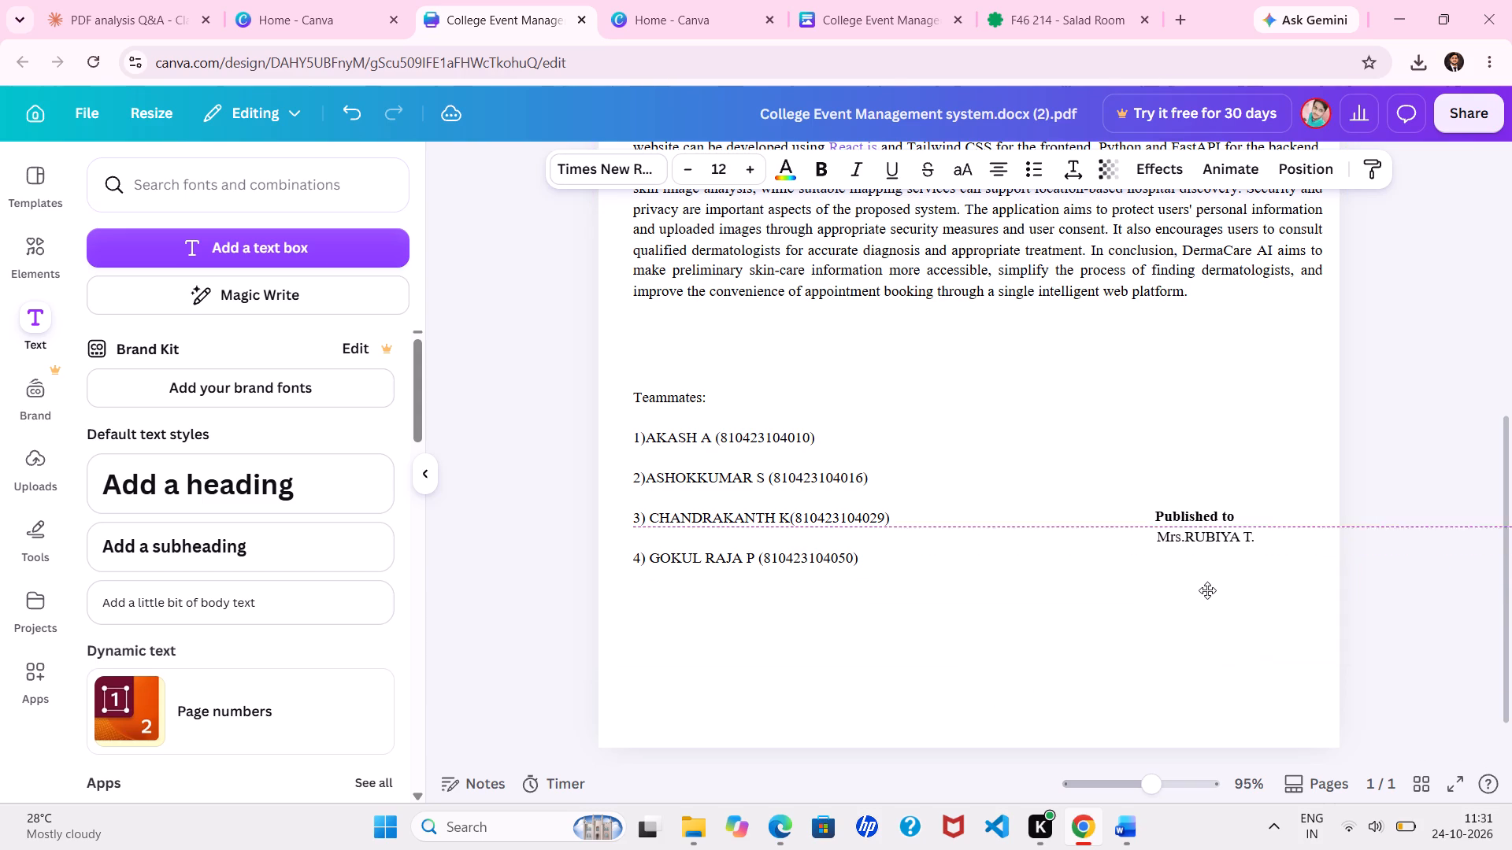
key("Up")
key("Up")
key("Up")
key("Up")
key("Up")
key("Up")
key("Up")
key("Up")
key("Up")
key("Up")
key("Up")
key("Up")
key("Up")
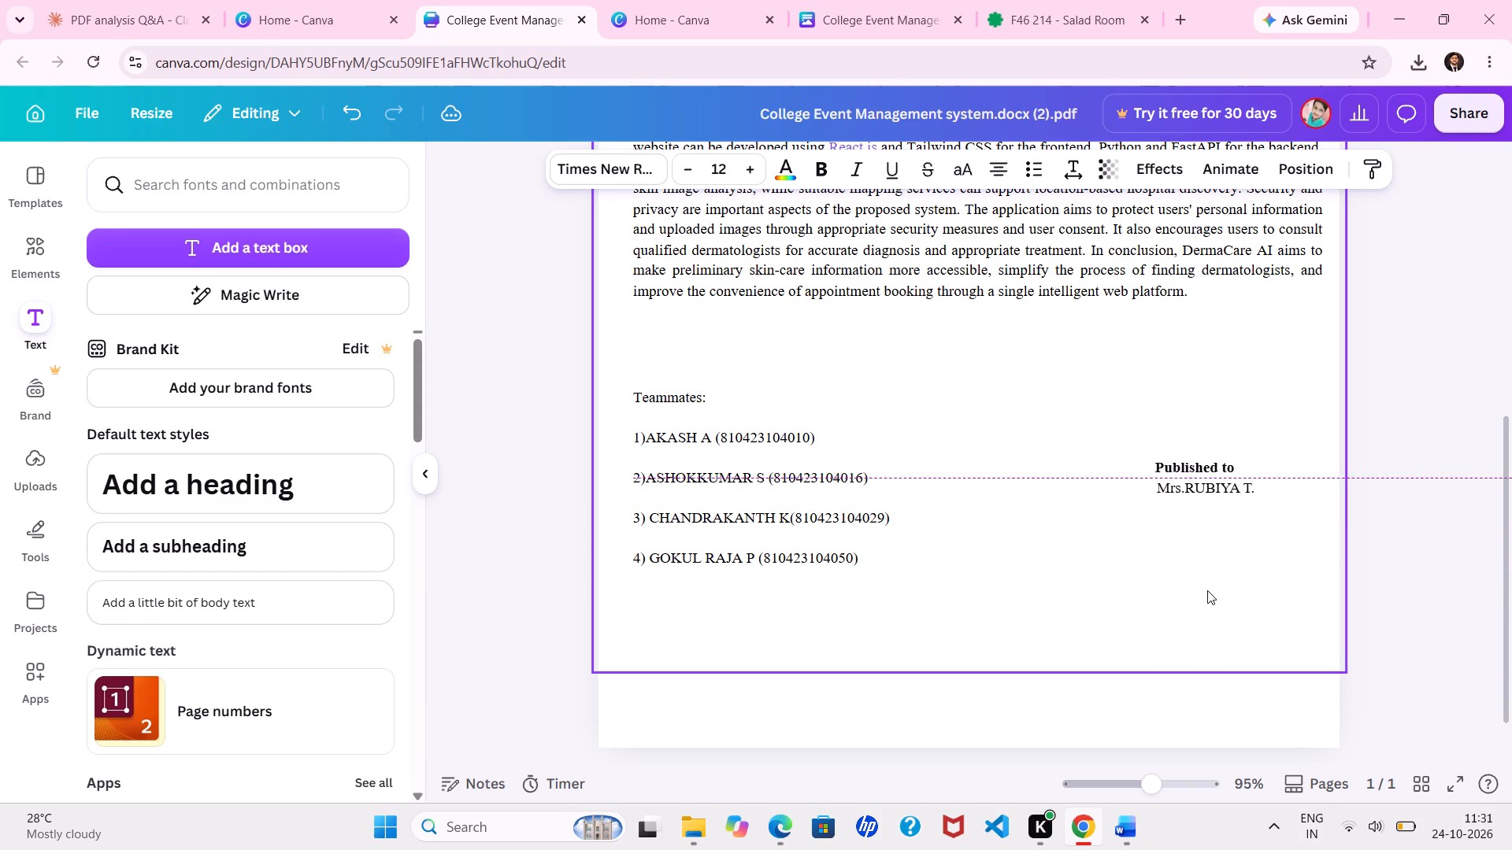
key("Up")
key("Up")
key("Up")
key("Up")
key("Up")
key("Up")
key("Up")
key("Up")
key("Up")
key("Up")
key("Up")
key("Up")
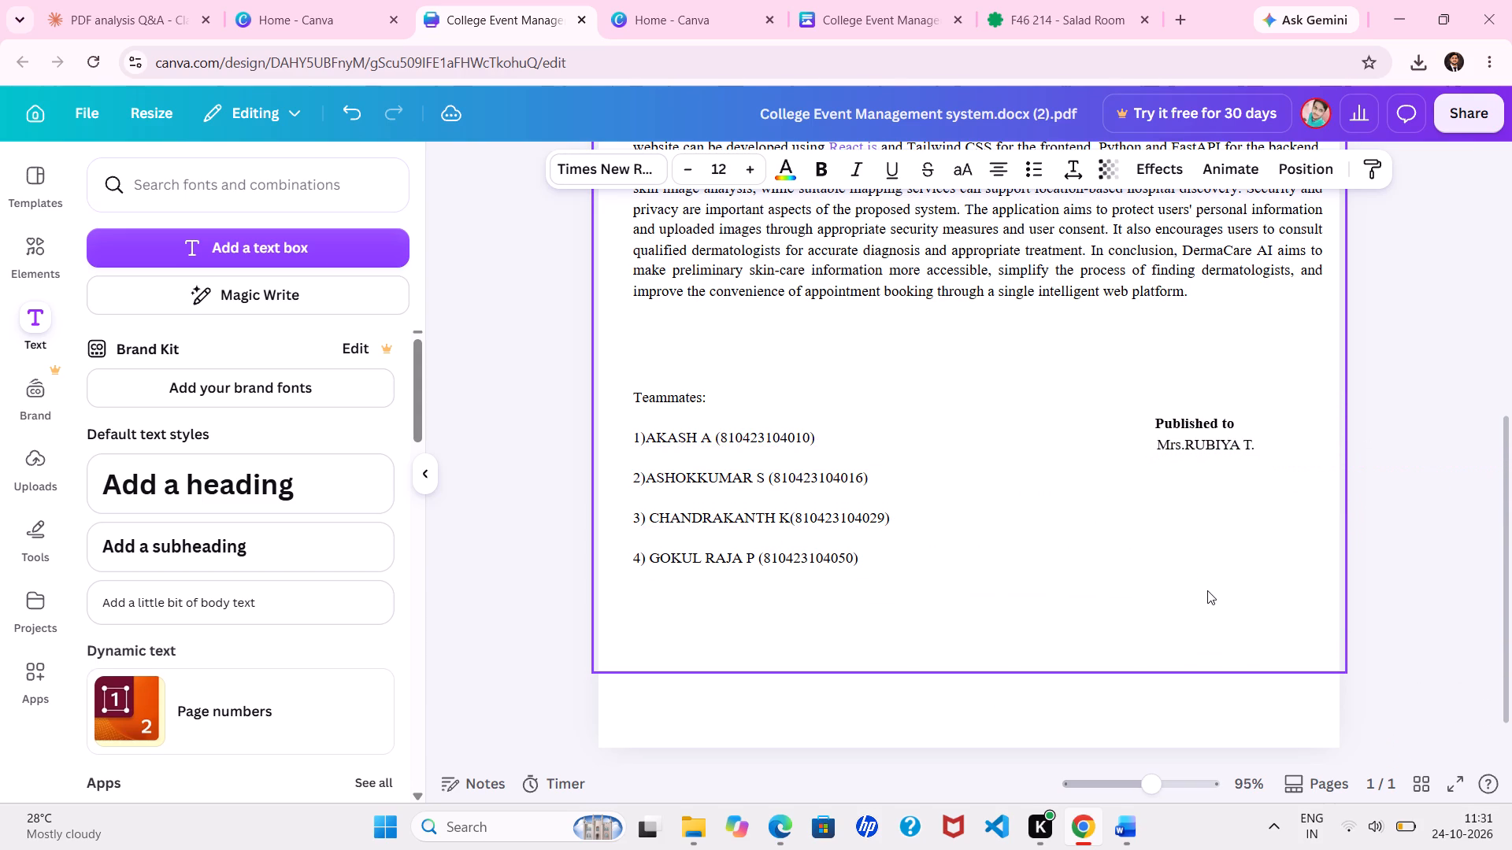
key("Up")
key("Up")
key("Up")
key("Down")
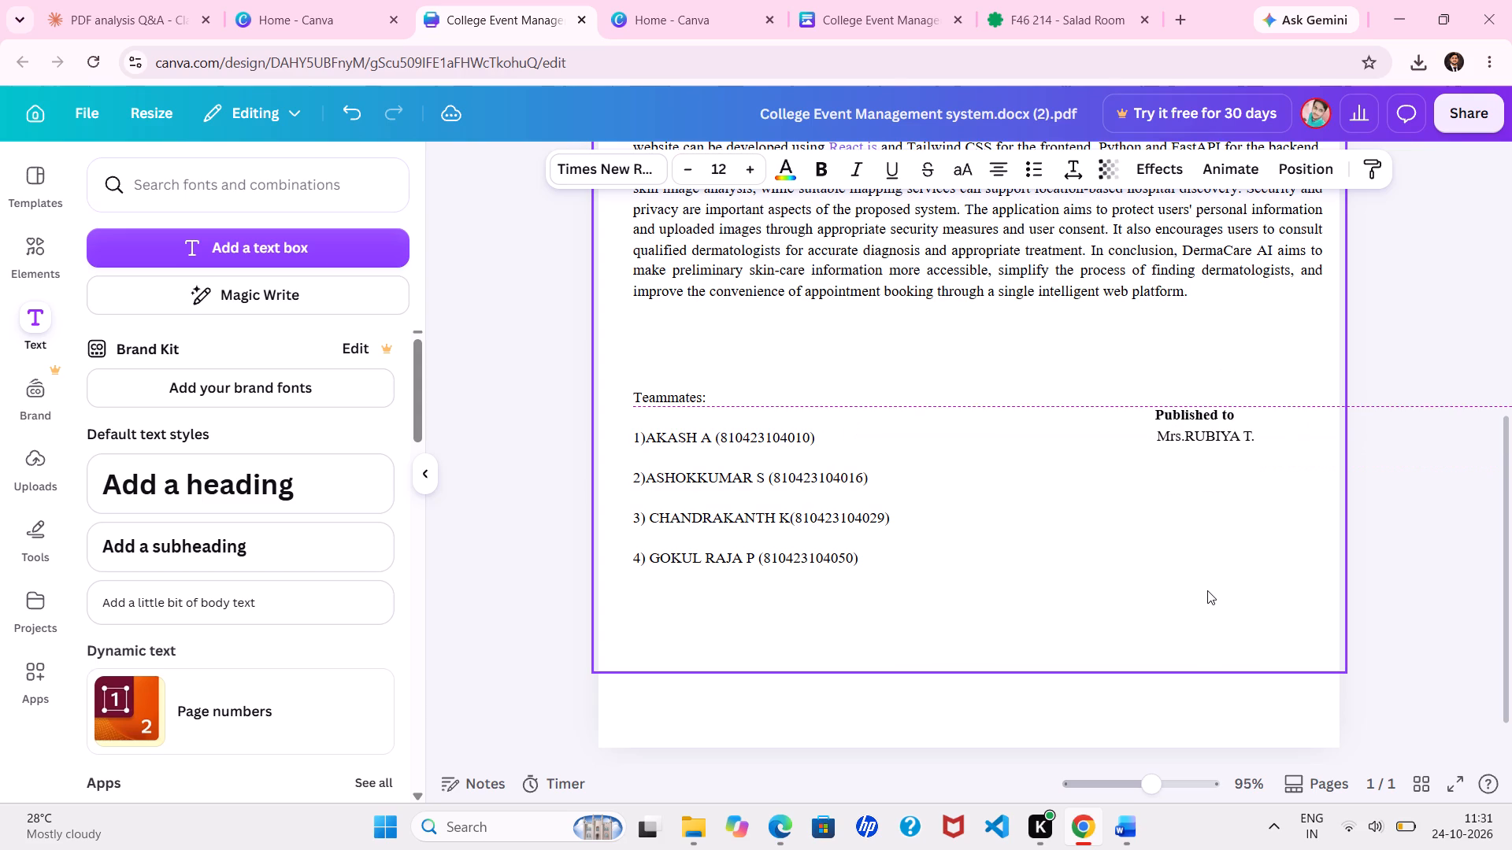
key("Up")
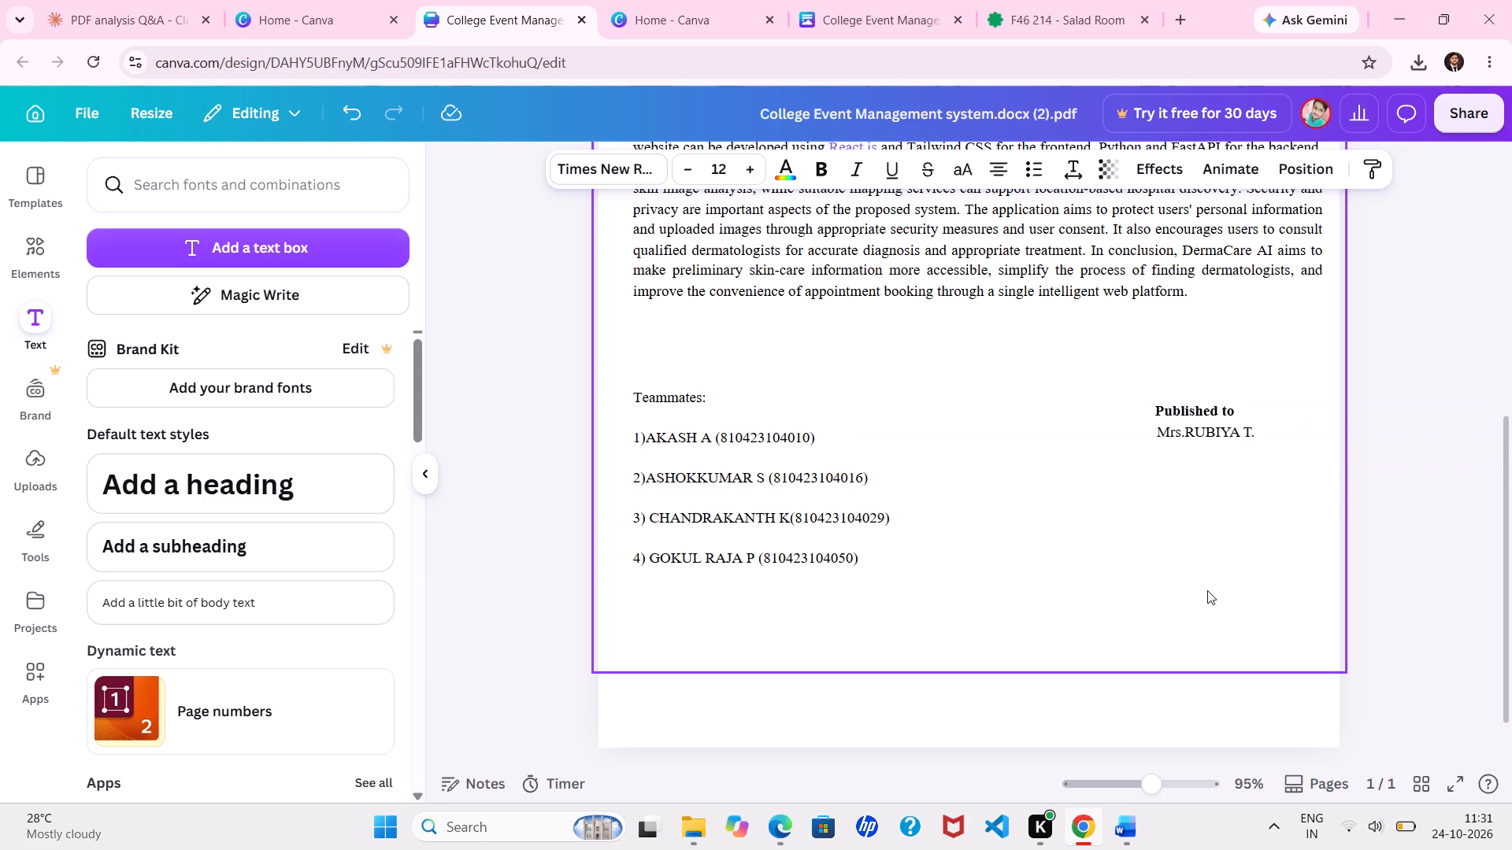
key("Up")
key("Up")
key("Up")
key("Up")
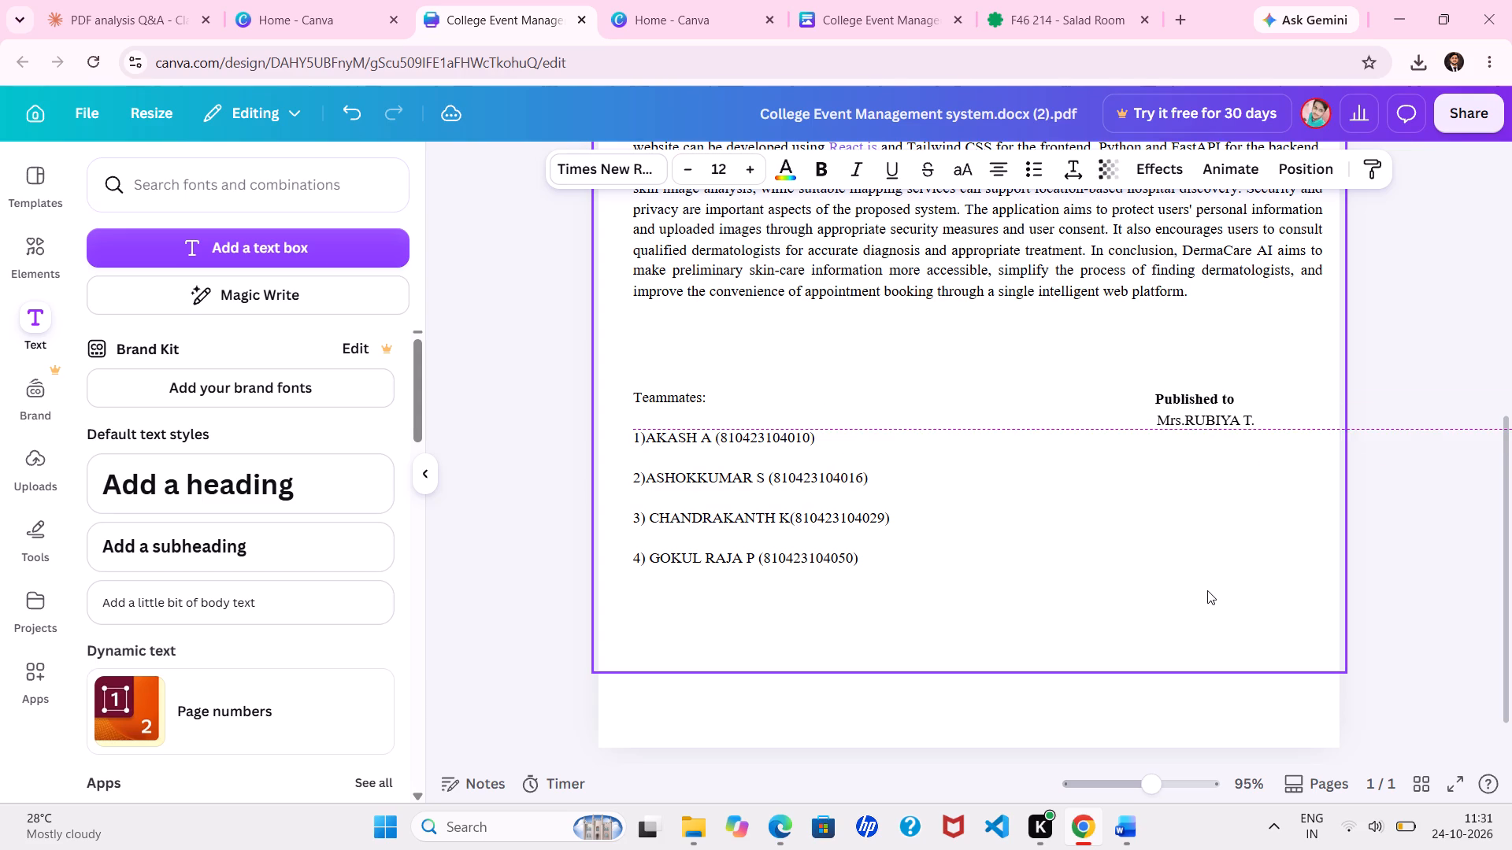
key("Up")
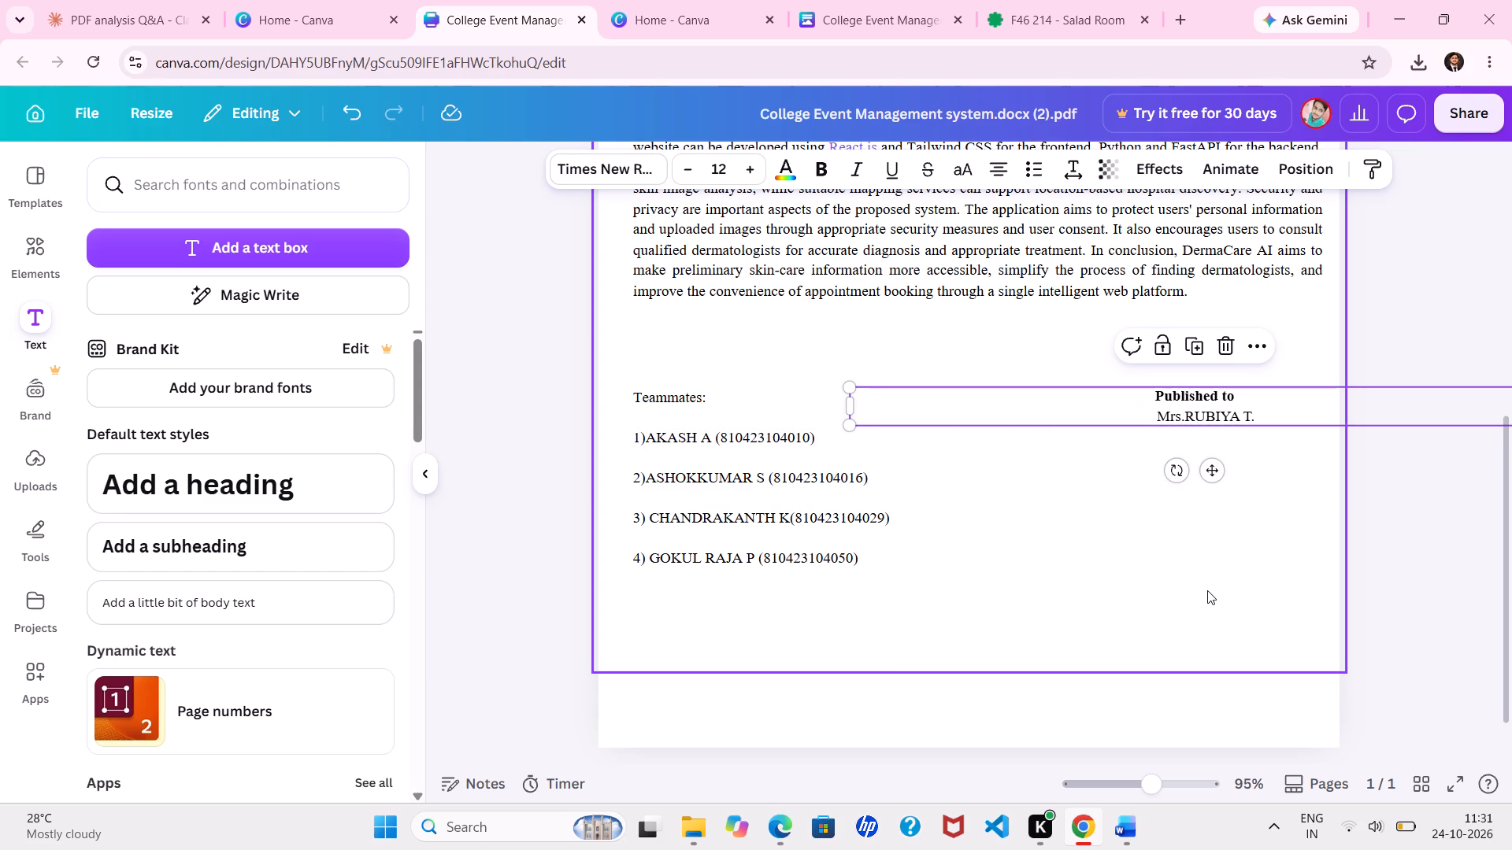
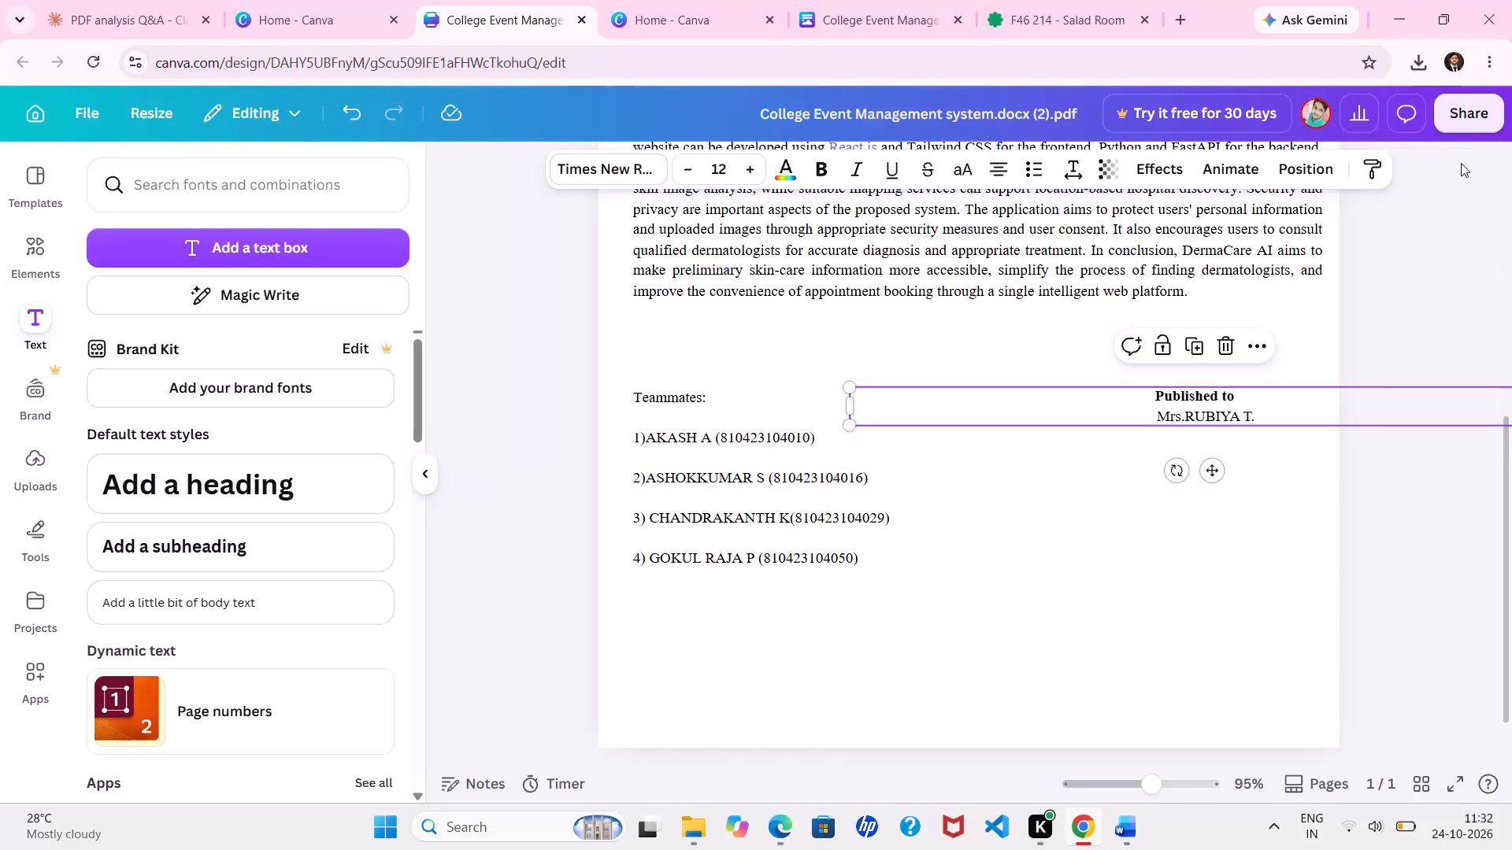
Deselect the "Published to" block and open the download options for the finished abstract page.
scroll(1108, 398, "up", 2)
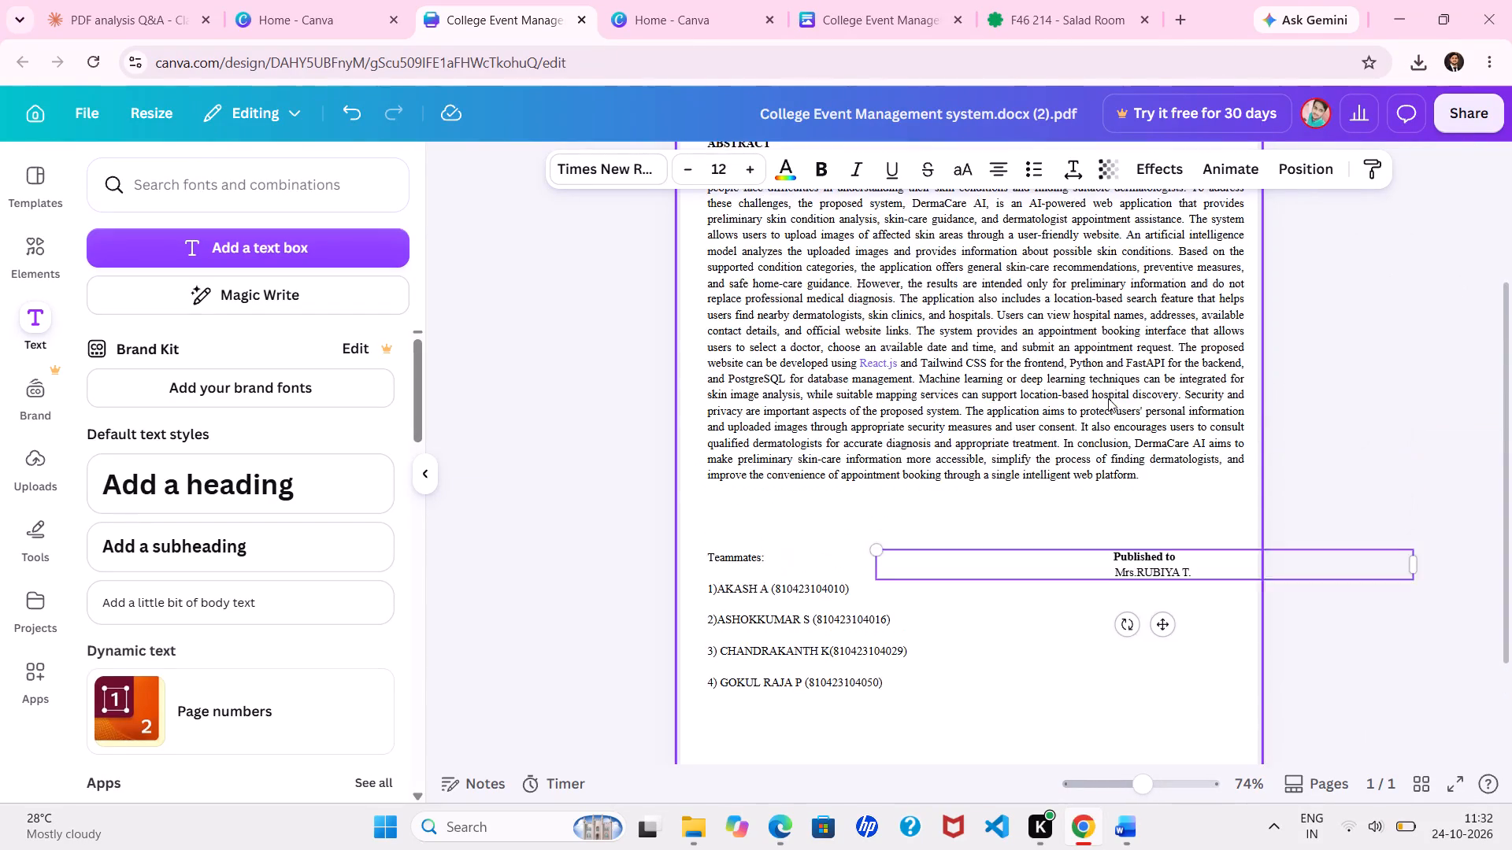
scroll(1108, 398, "up", 3)
left_click(616, 378)
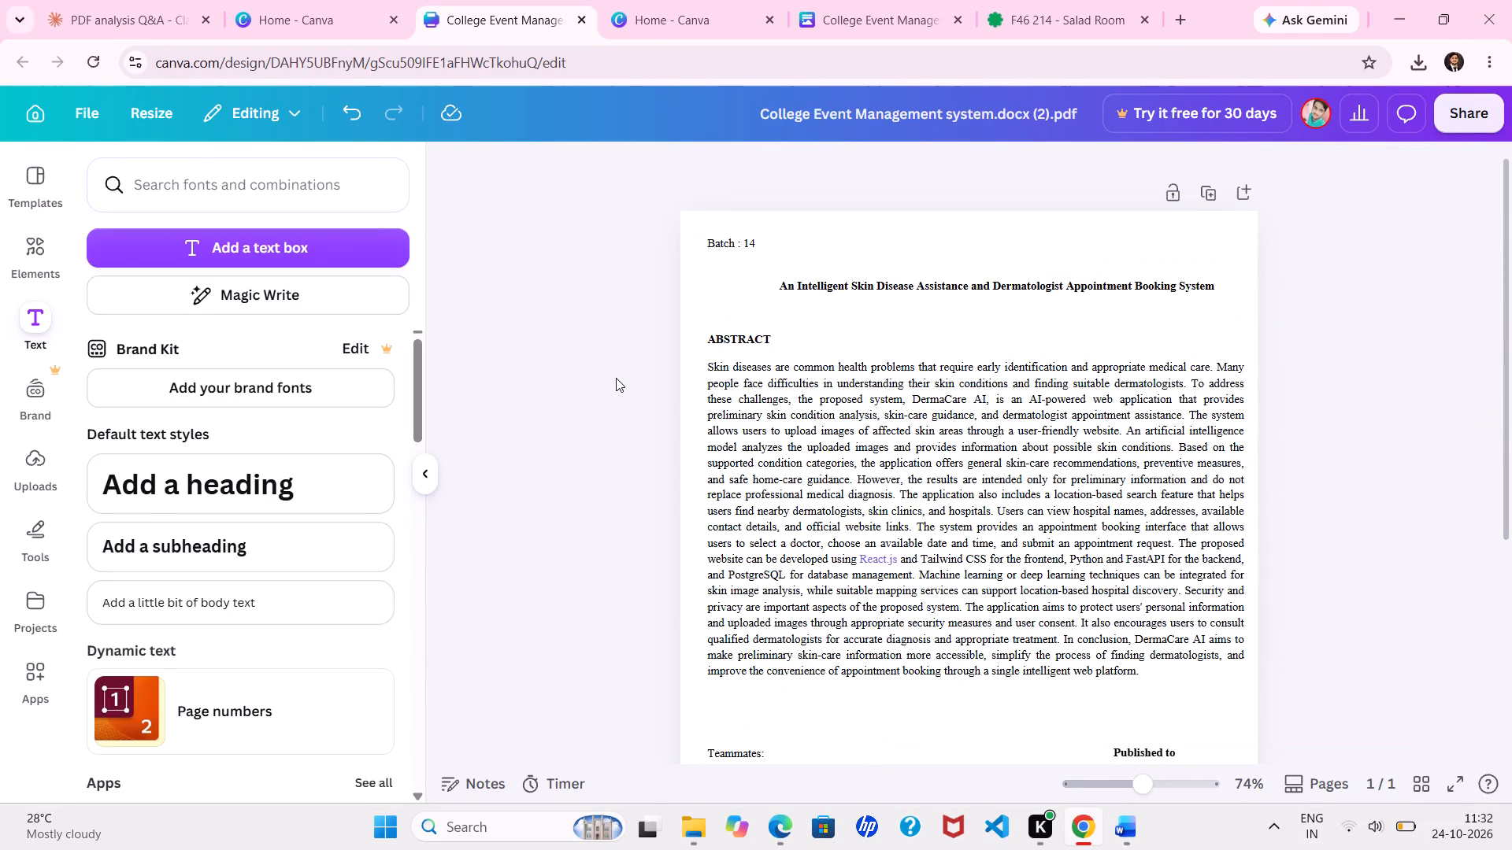
scroll(1311, 354, "down", 1)
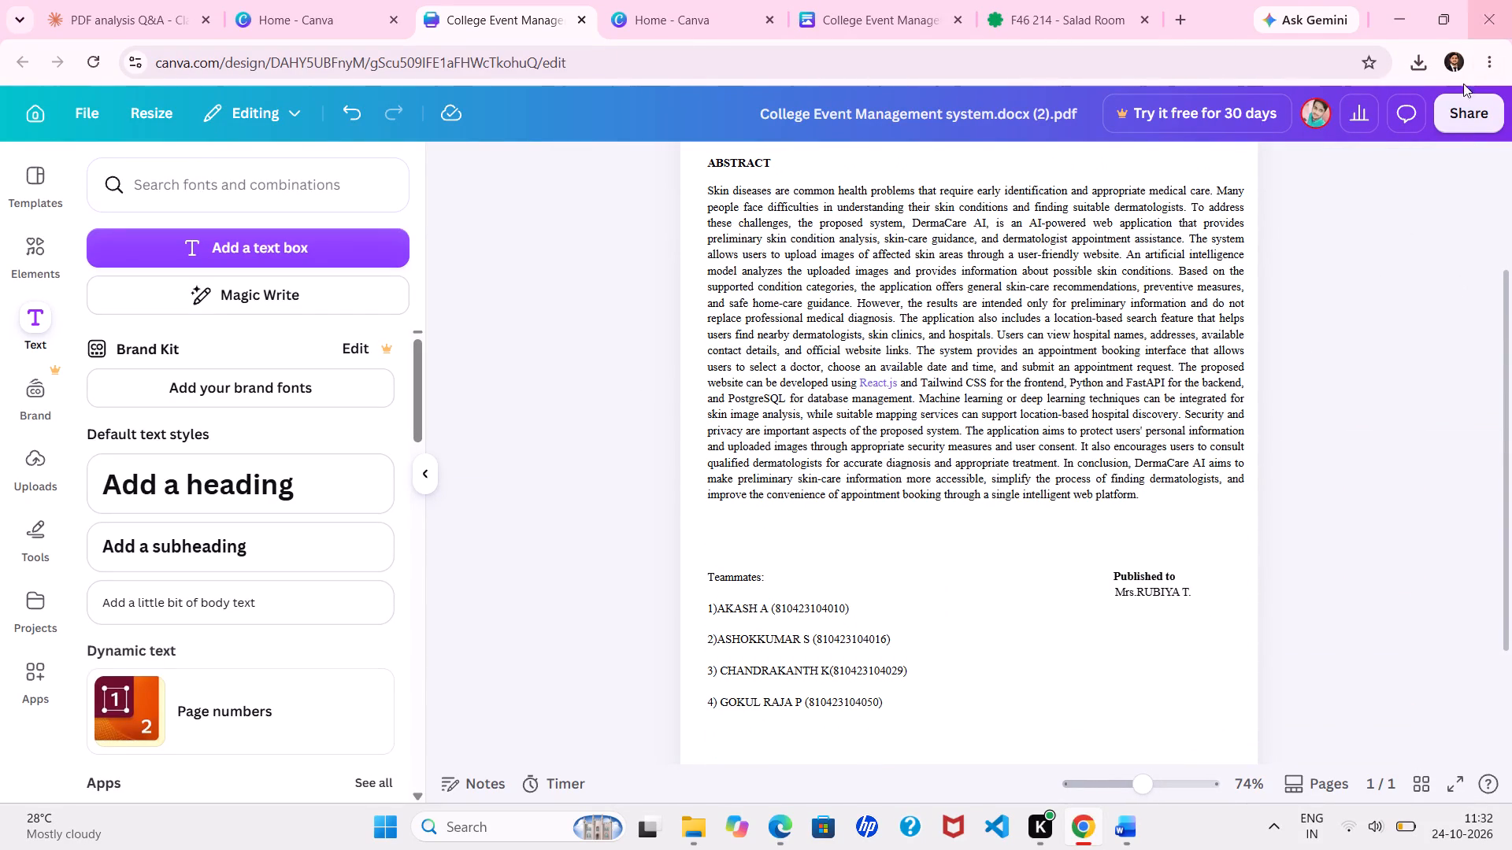
left_click(1454, 109)
left_click(1164, 530)
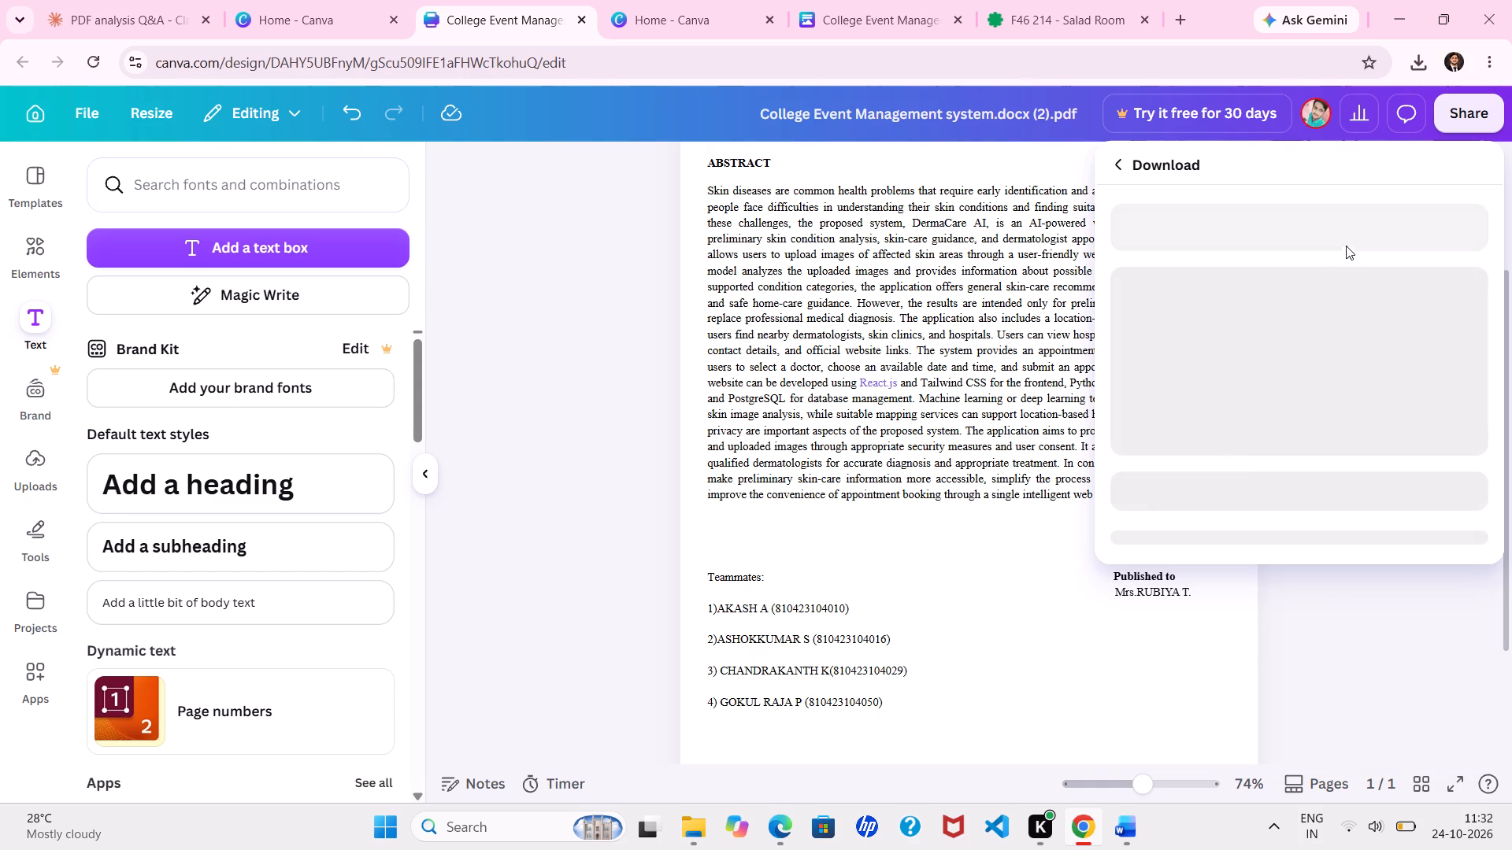
Switch the computer's Wi-Fi connection from CSE_4G to the "Karthick..." network.
left_click(1352, 814)
left_click(1243, 460)
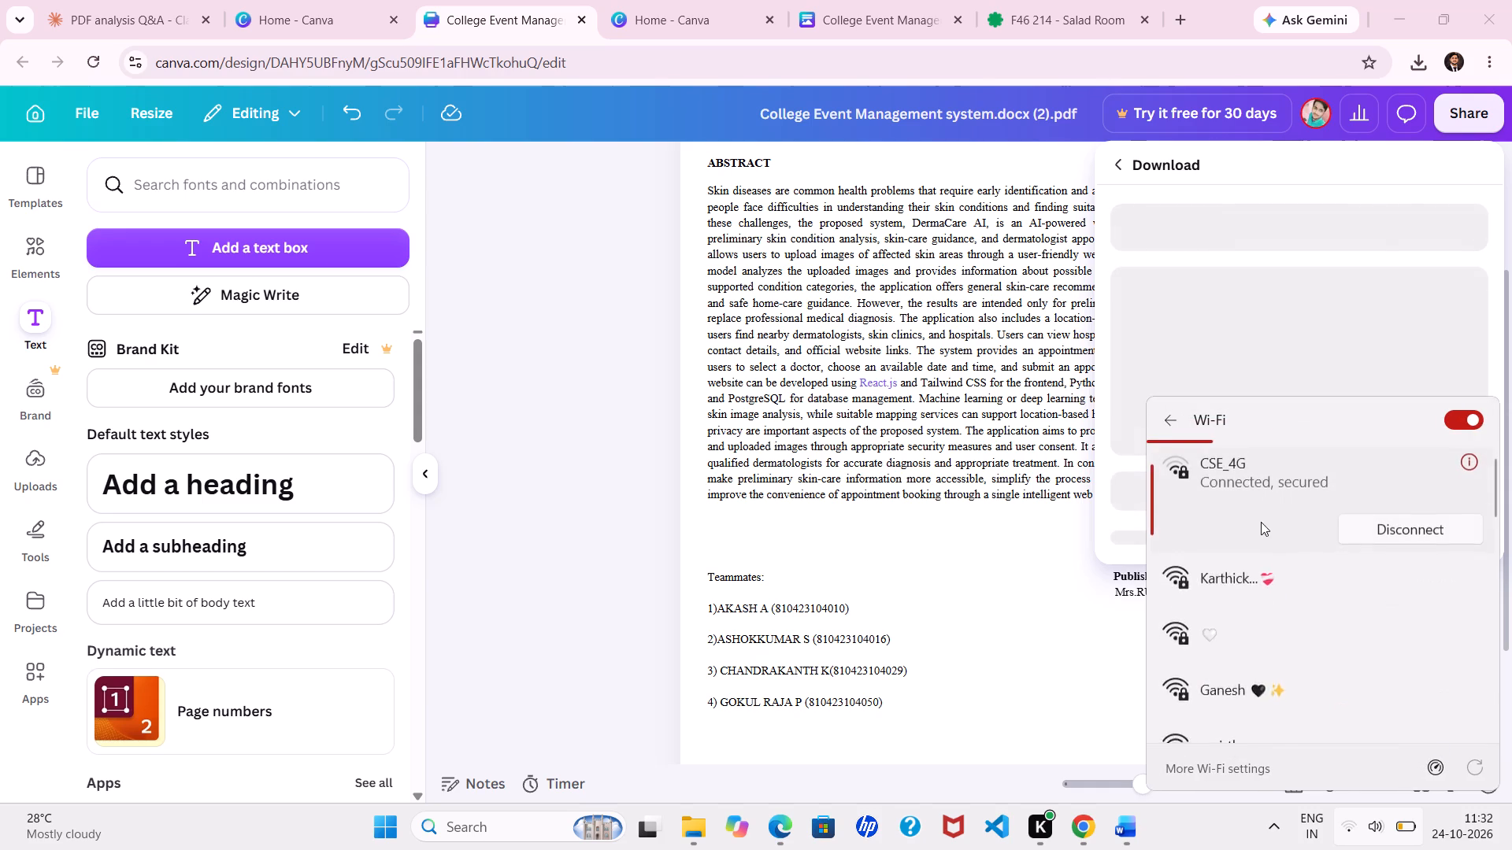
scroll(1258, 581, "down", 8)
scroll(1258, 581, "up", 8)
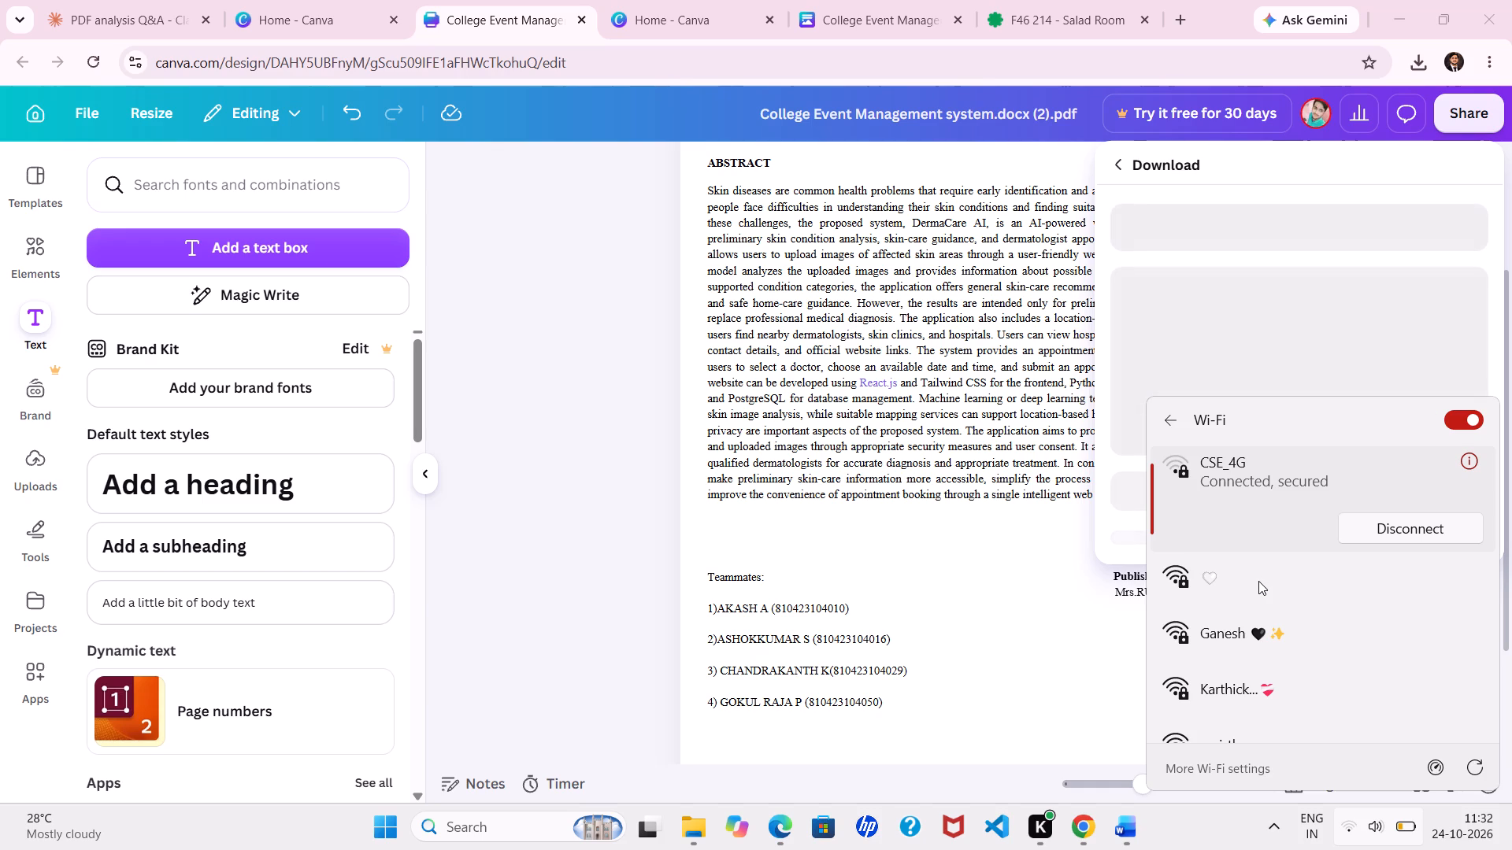
left_click(1241, 671)
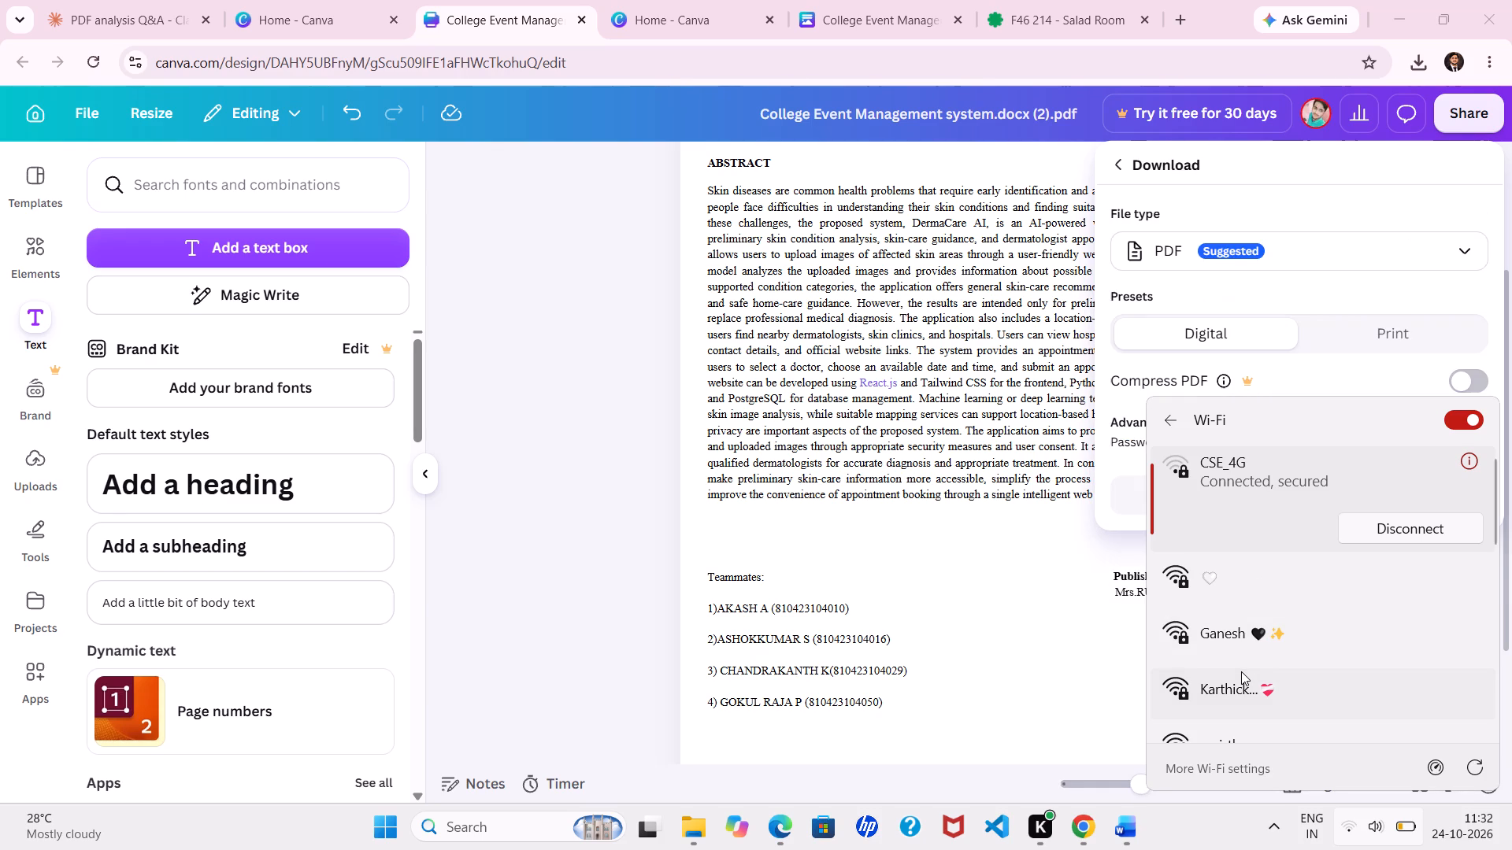
left_click(1383, 717)
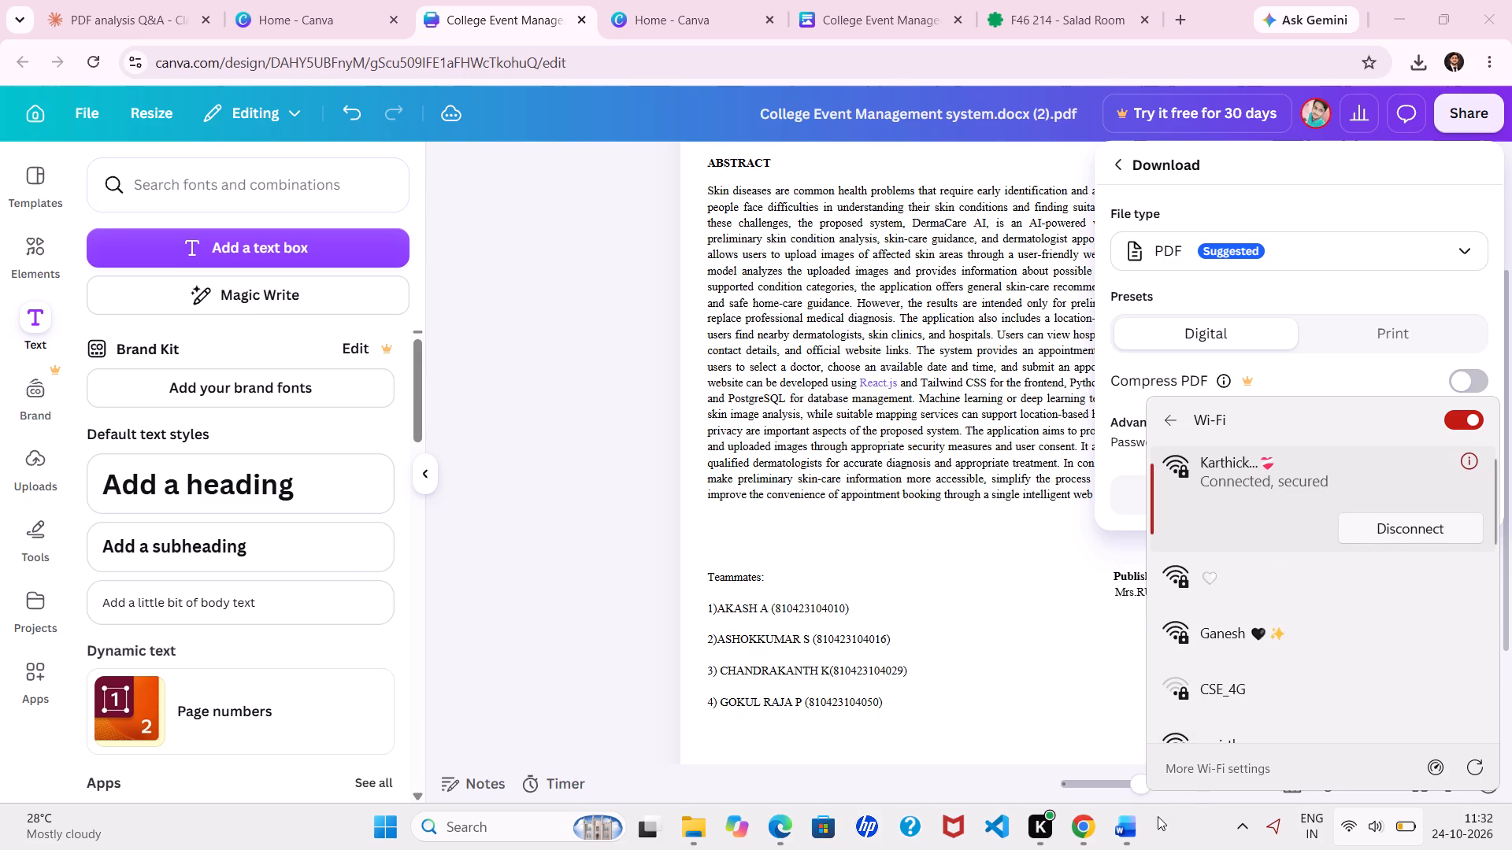
left_click(1179, 831)
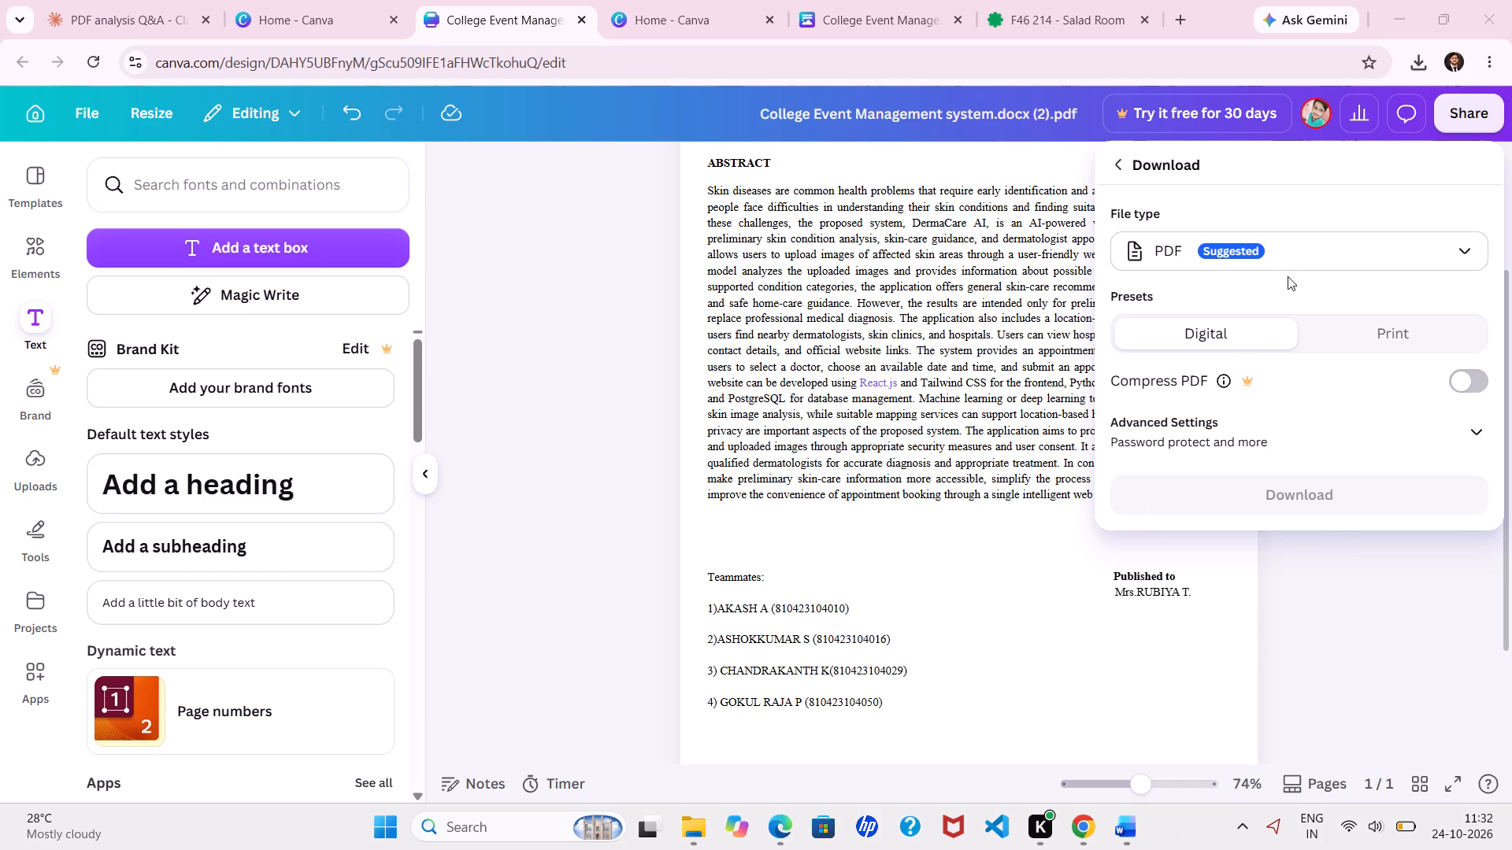
Download the edited design with PDF as the file type and the Digital preset.
left_click(1373, 247)
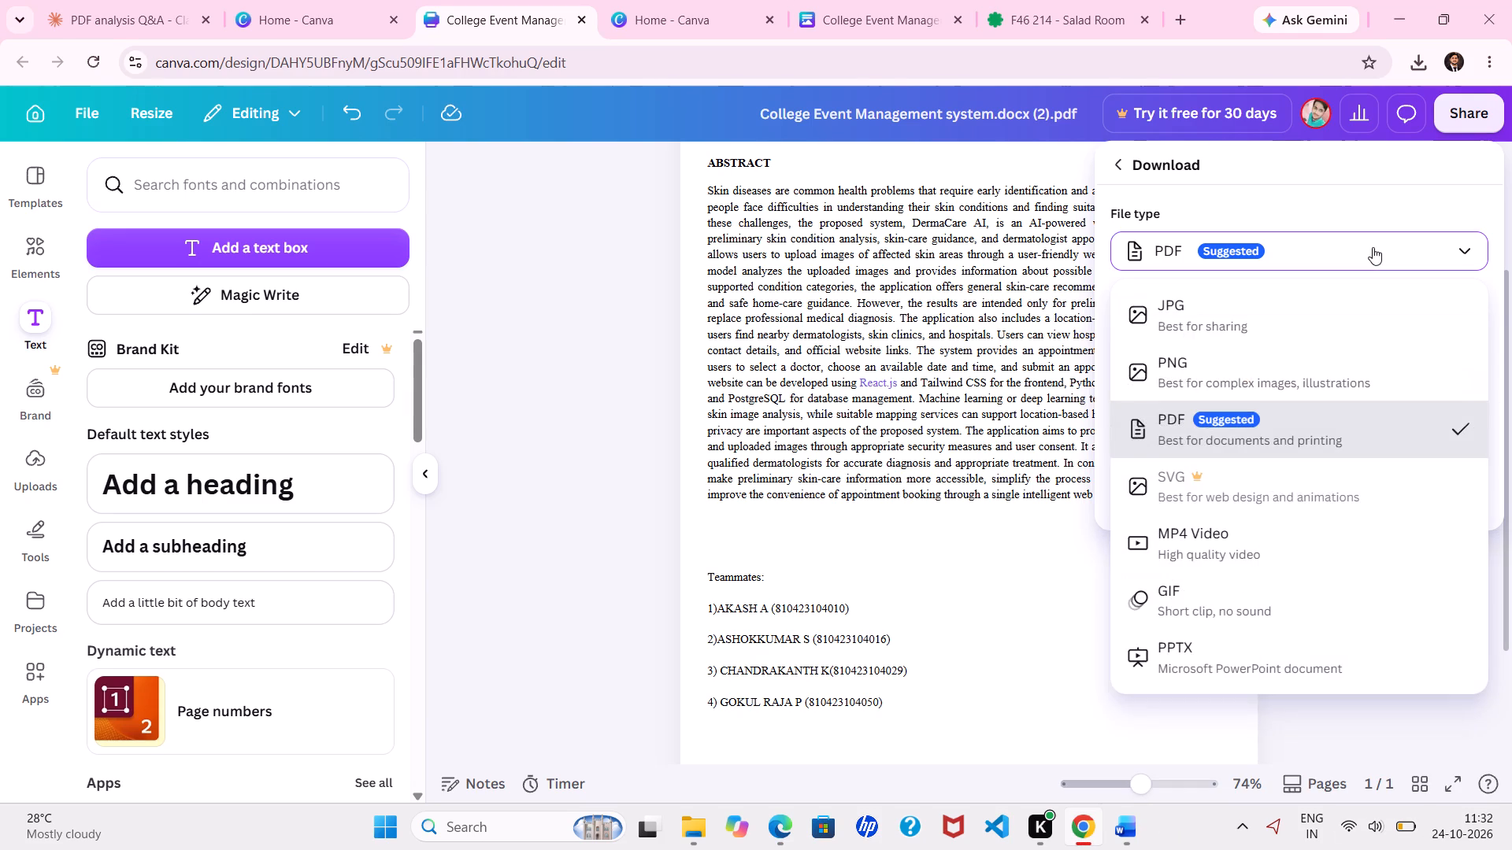
left_click(1221, 419)
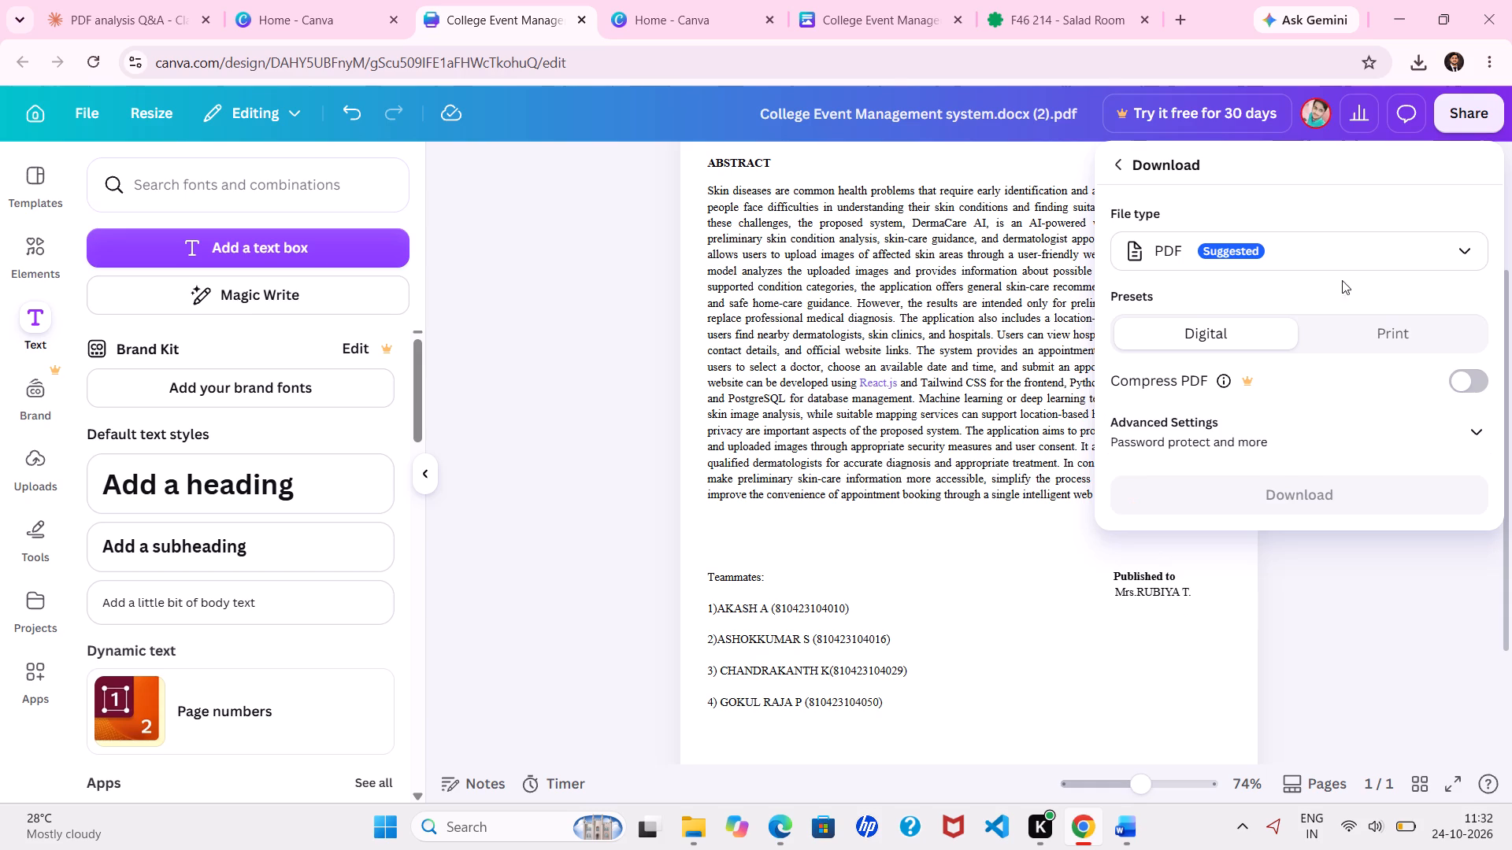
left_click(1339, 559)
left_click(1480, 128)
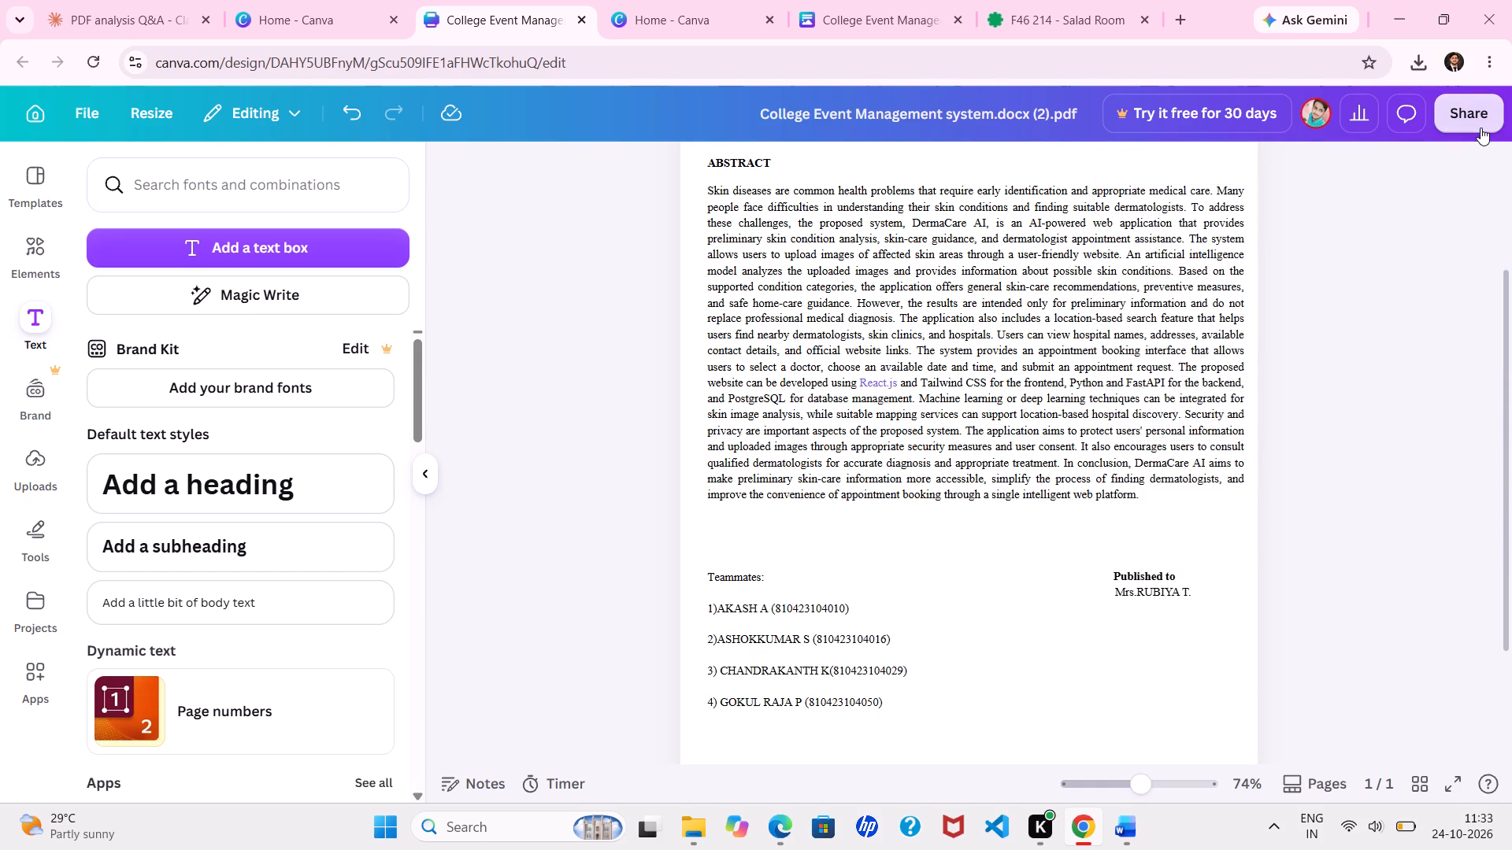
left_click(1154, 574)
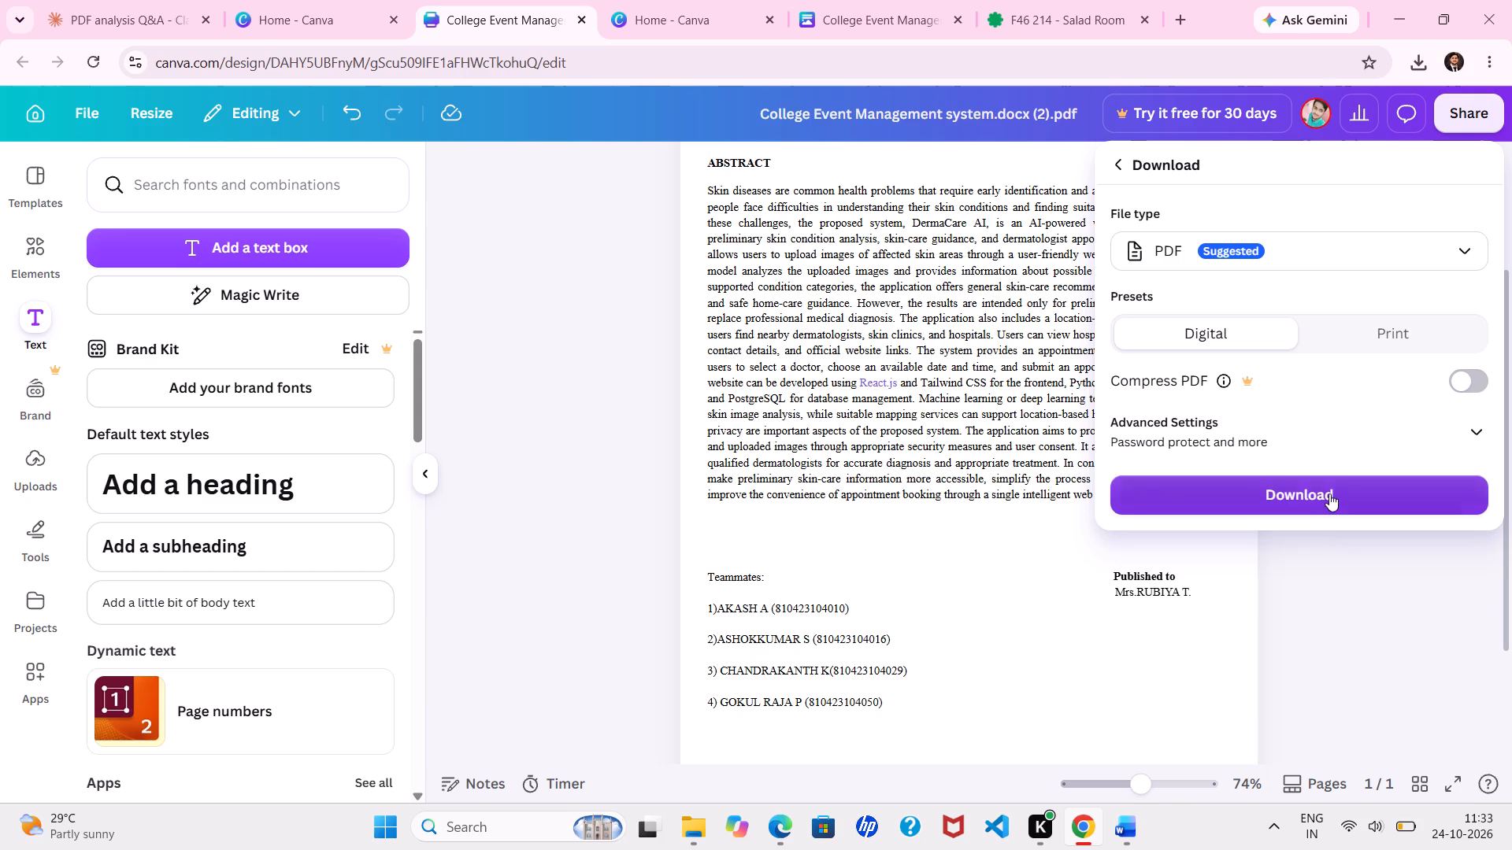
left_click(1329, 493)
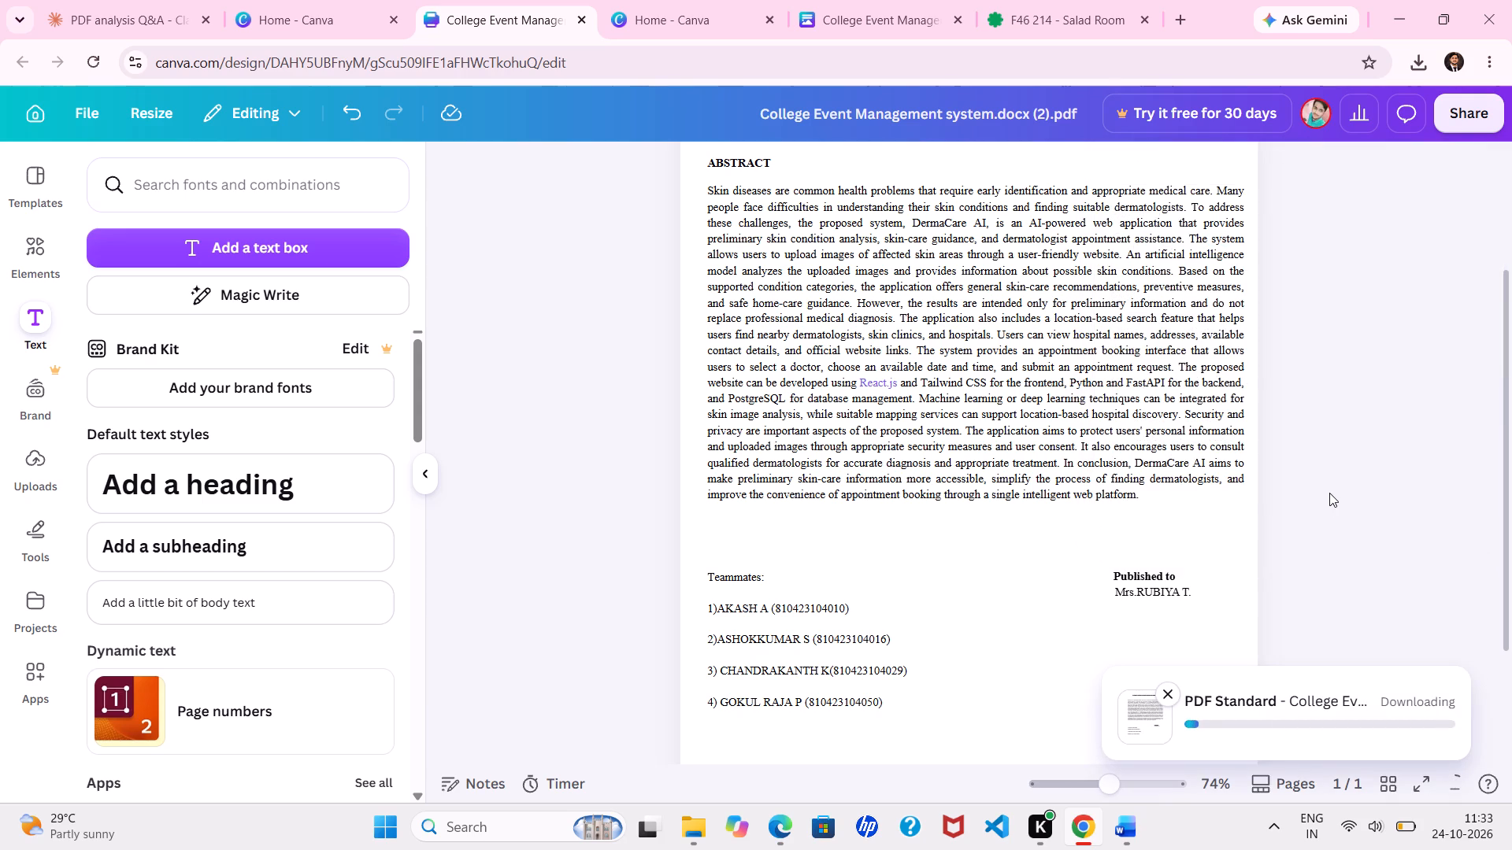
Show the newly downloaded "College Event Management system.docx (2).pdf.pdf" in its folder in File Explorer.
scroll(1153, 390, "up", 3)
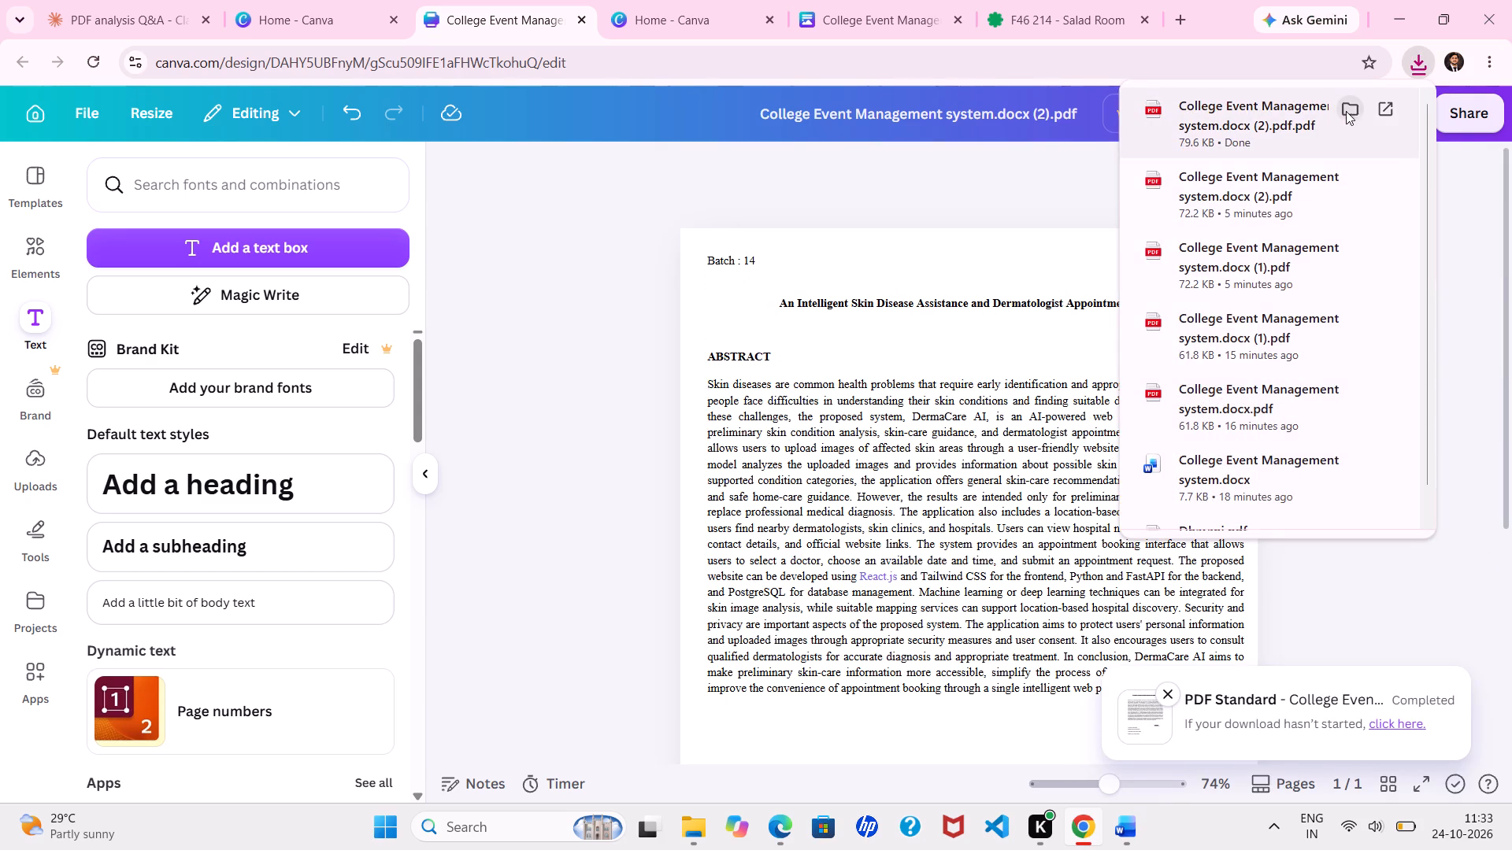
left_click(1354, 110)
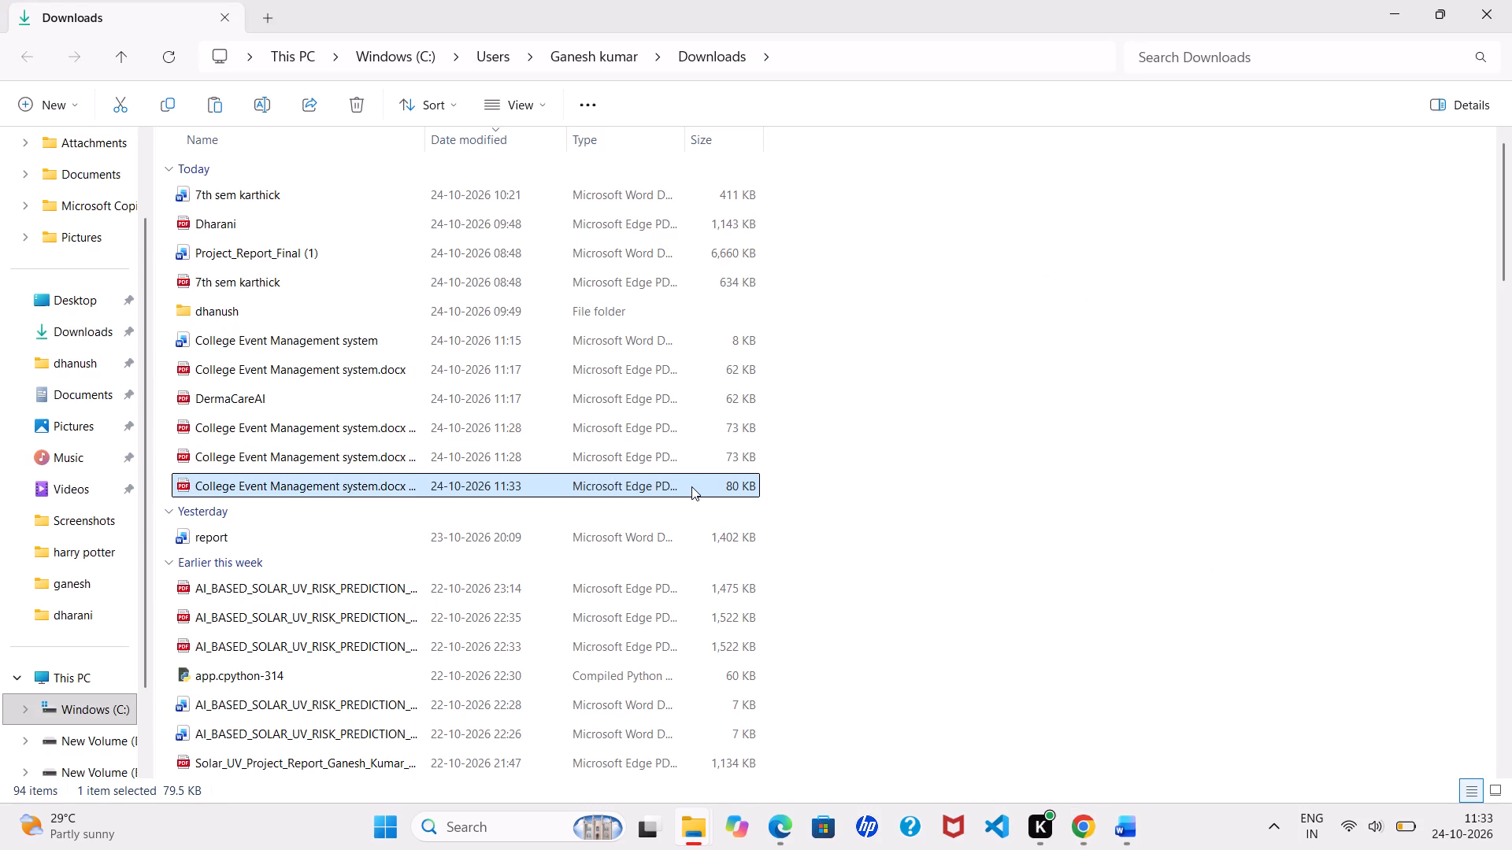
Rename the newest College Event Management system PDF in Downloads as DermaCareAI, accepting the numbered name DermaCareAI (2).
right_click(691, 486)
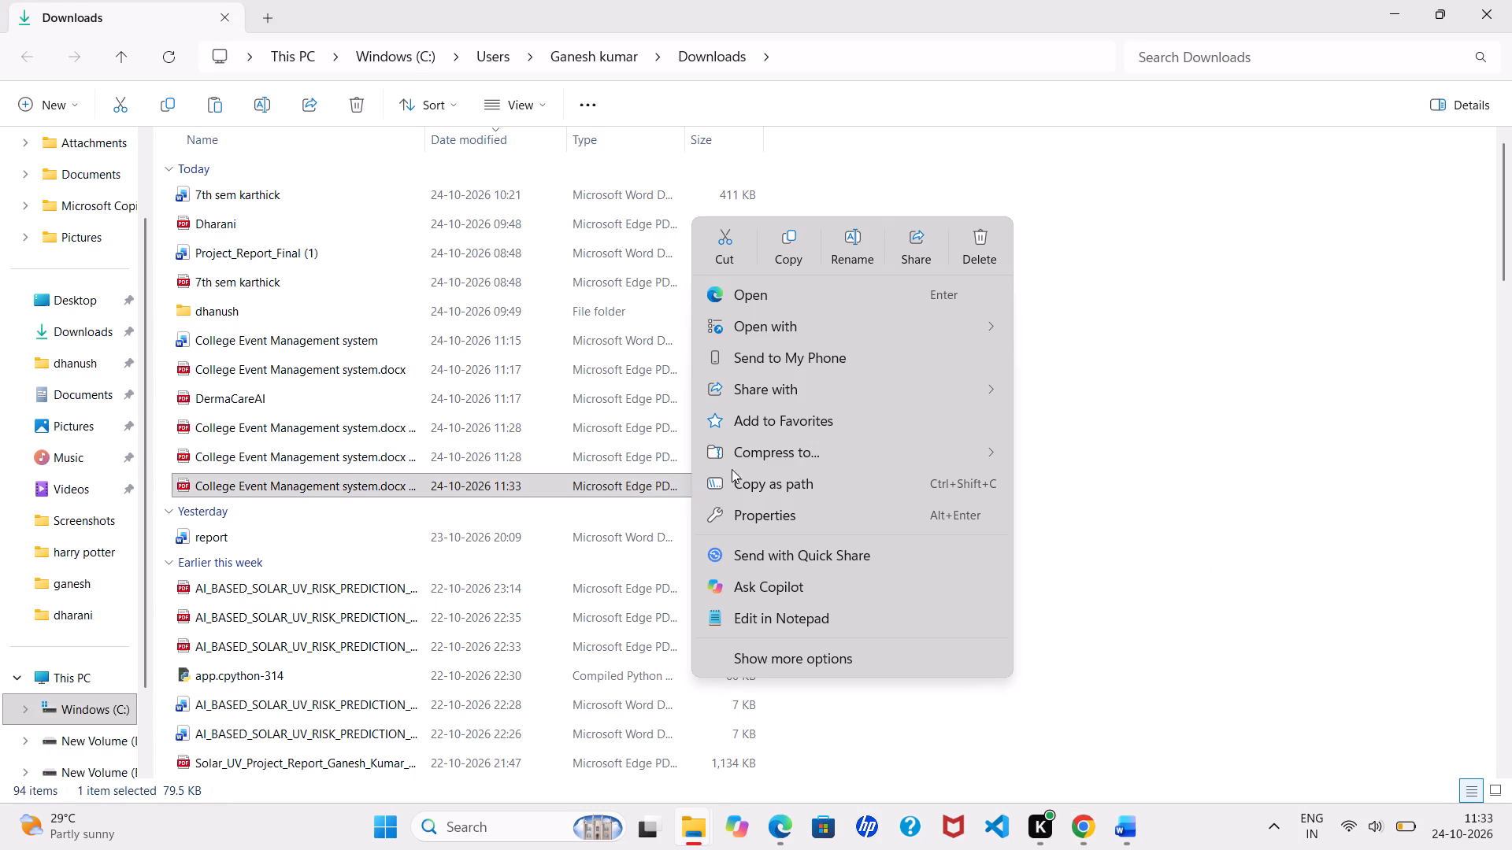
left_click(846, 240)
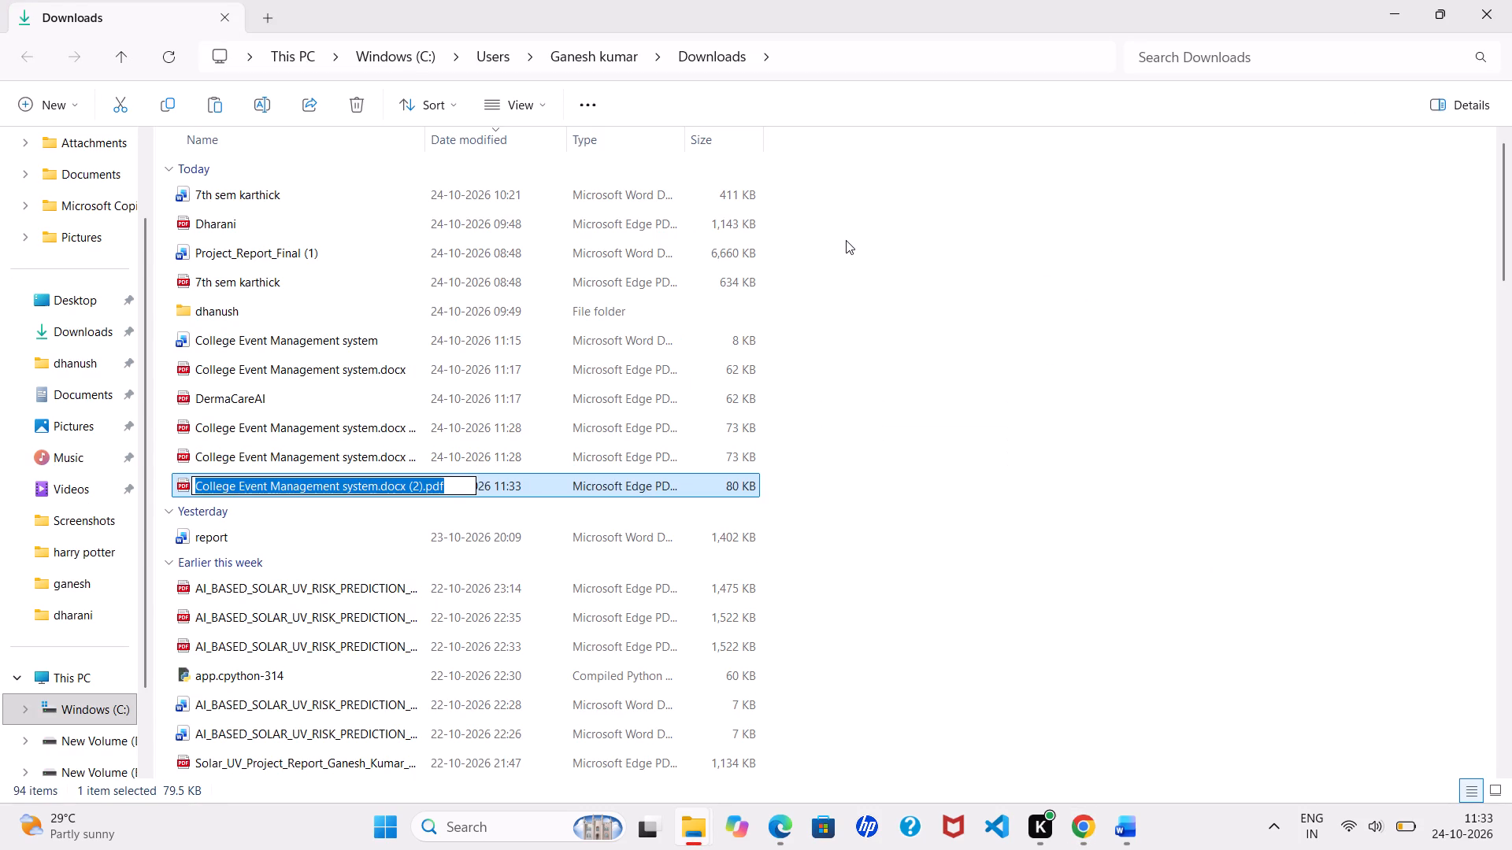
key("BackSpace")
type("dERMA")
key("BackSpace")
key("BackSpace")
key("BackSpace")
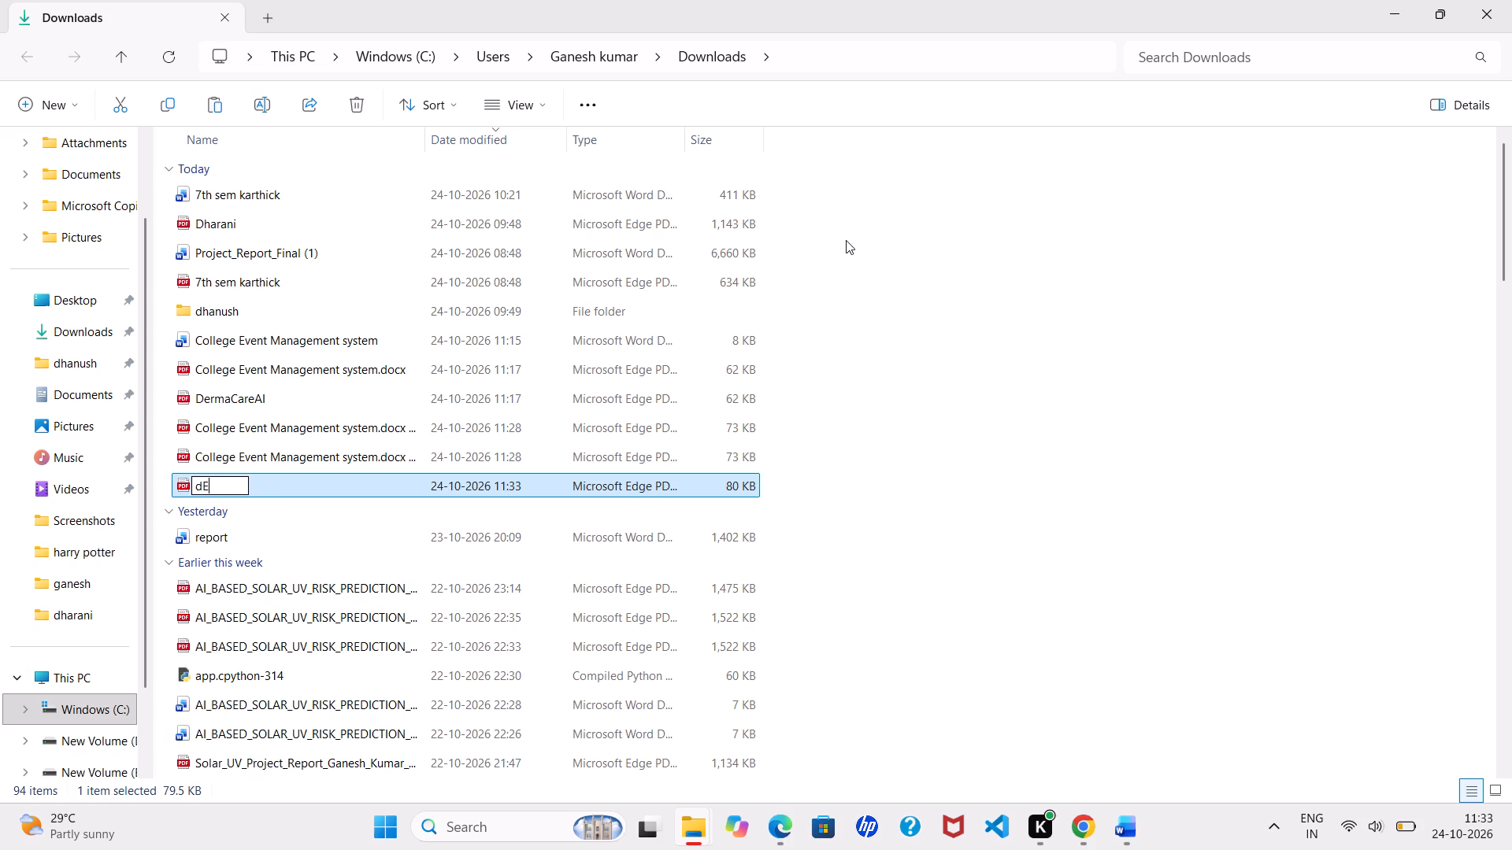
key("BackSpace")
key("BackSpace")
type("Der")
type("ma")
type("Care")
type("AI")
key("Return")
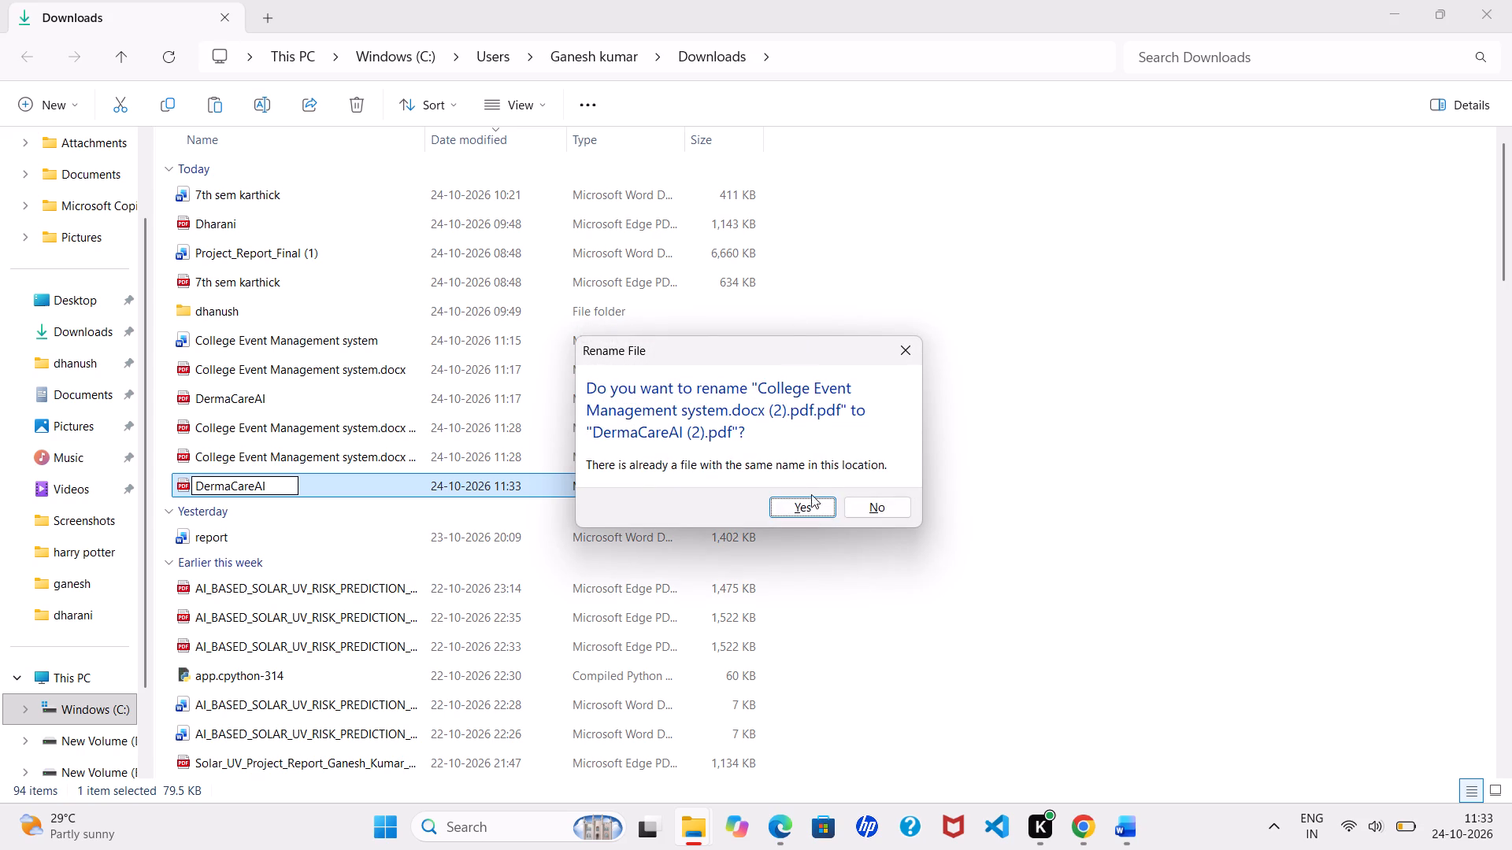
left_click(809, 500)
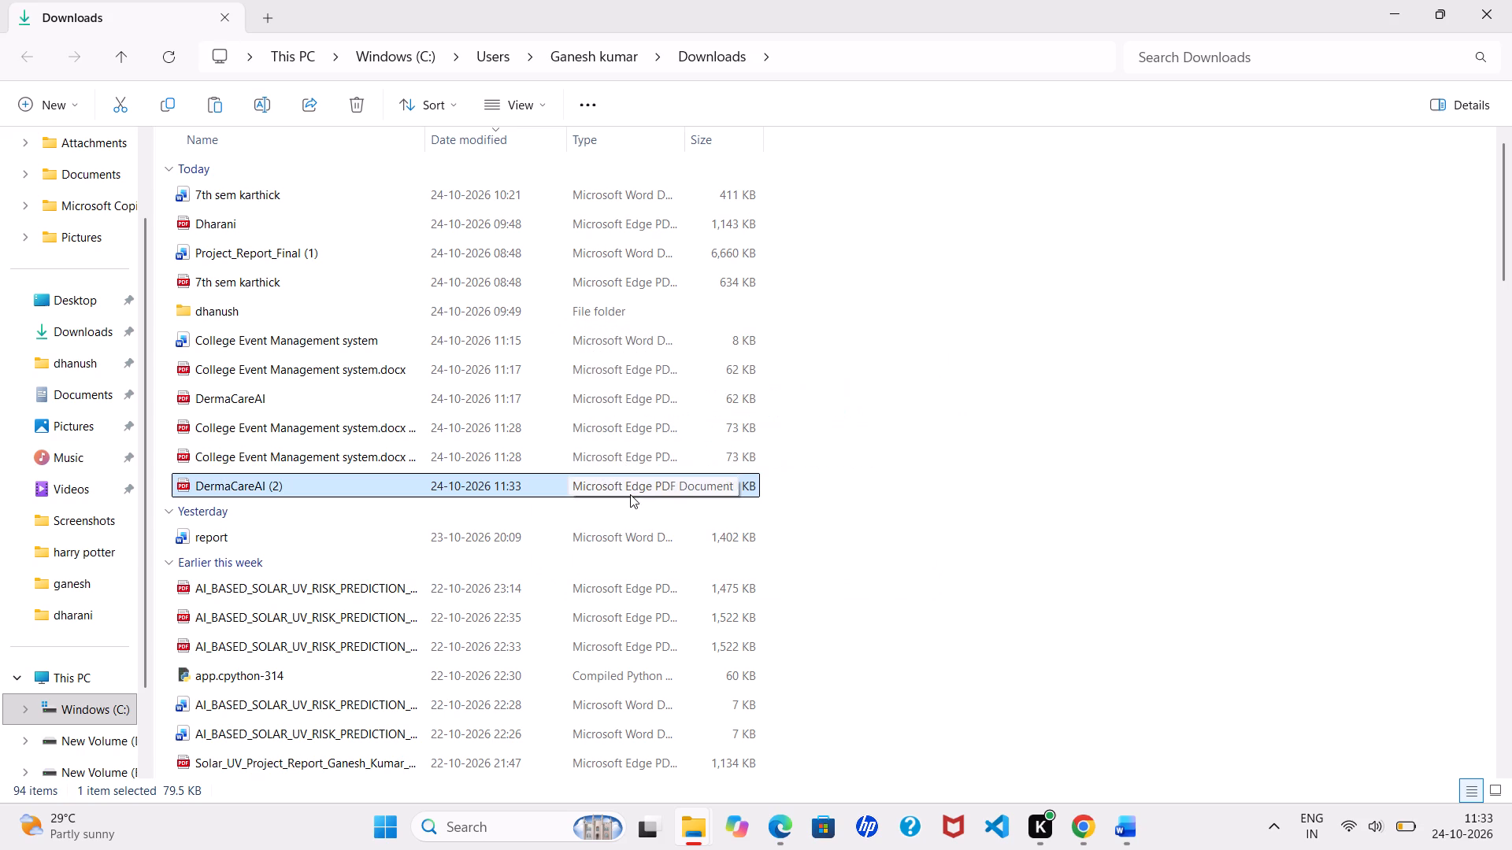
key("ctrl+c")
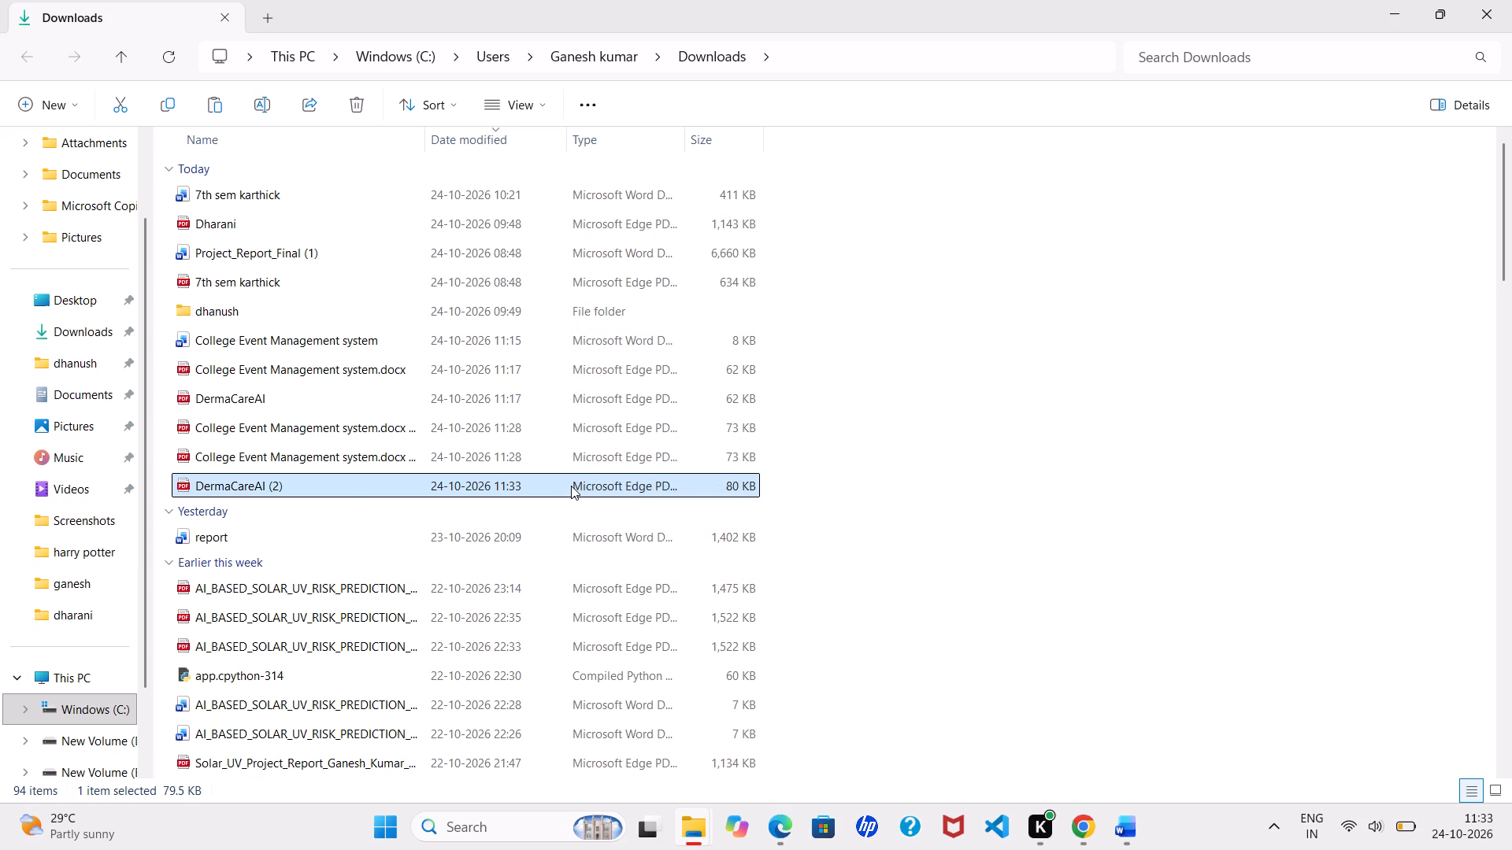
key("alt+Tab")
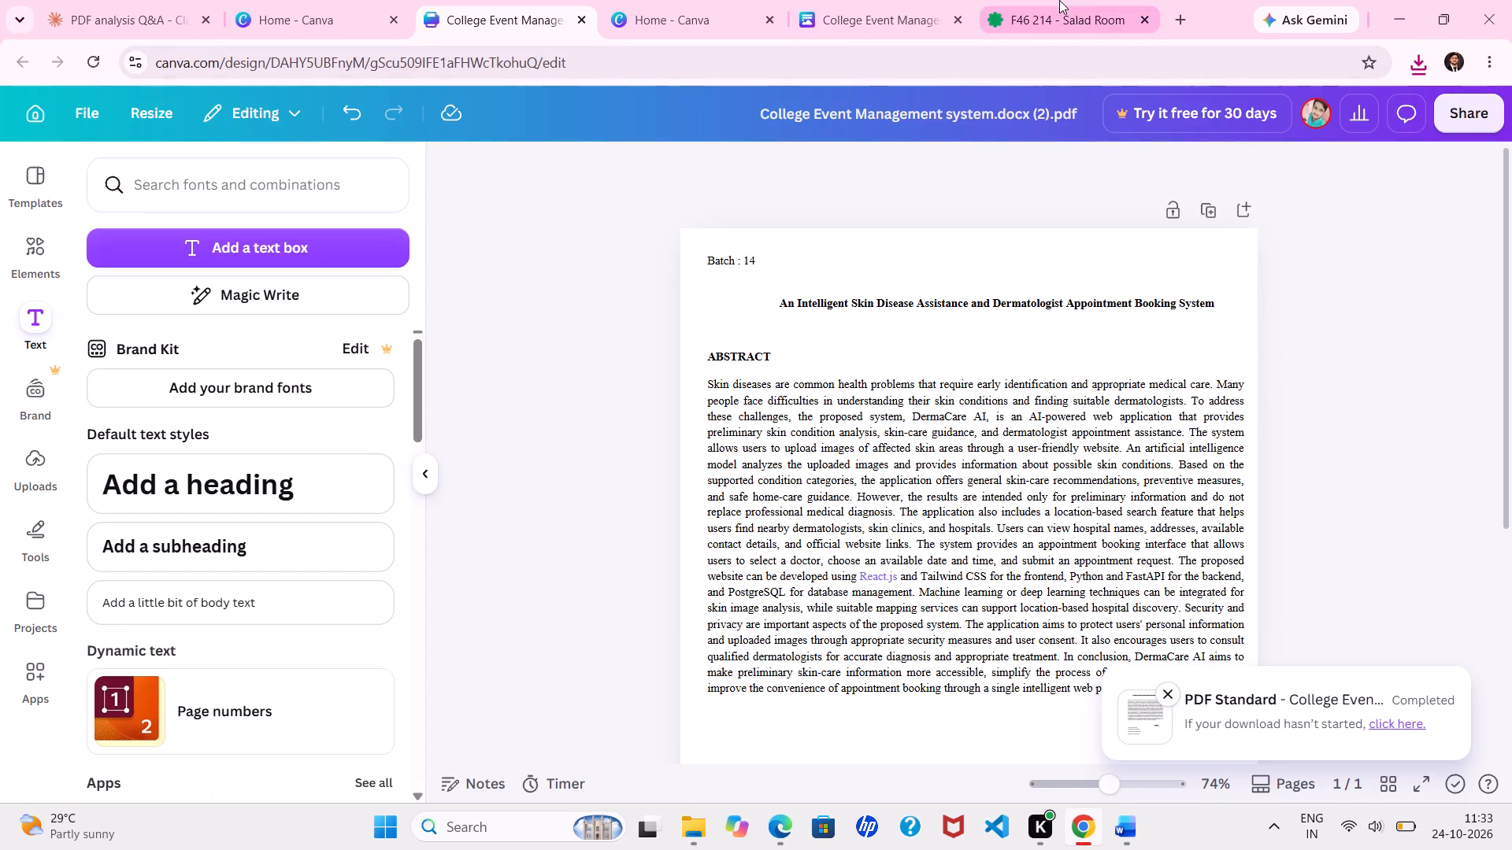